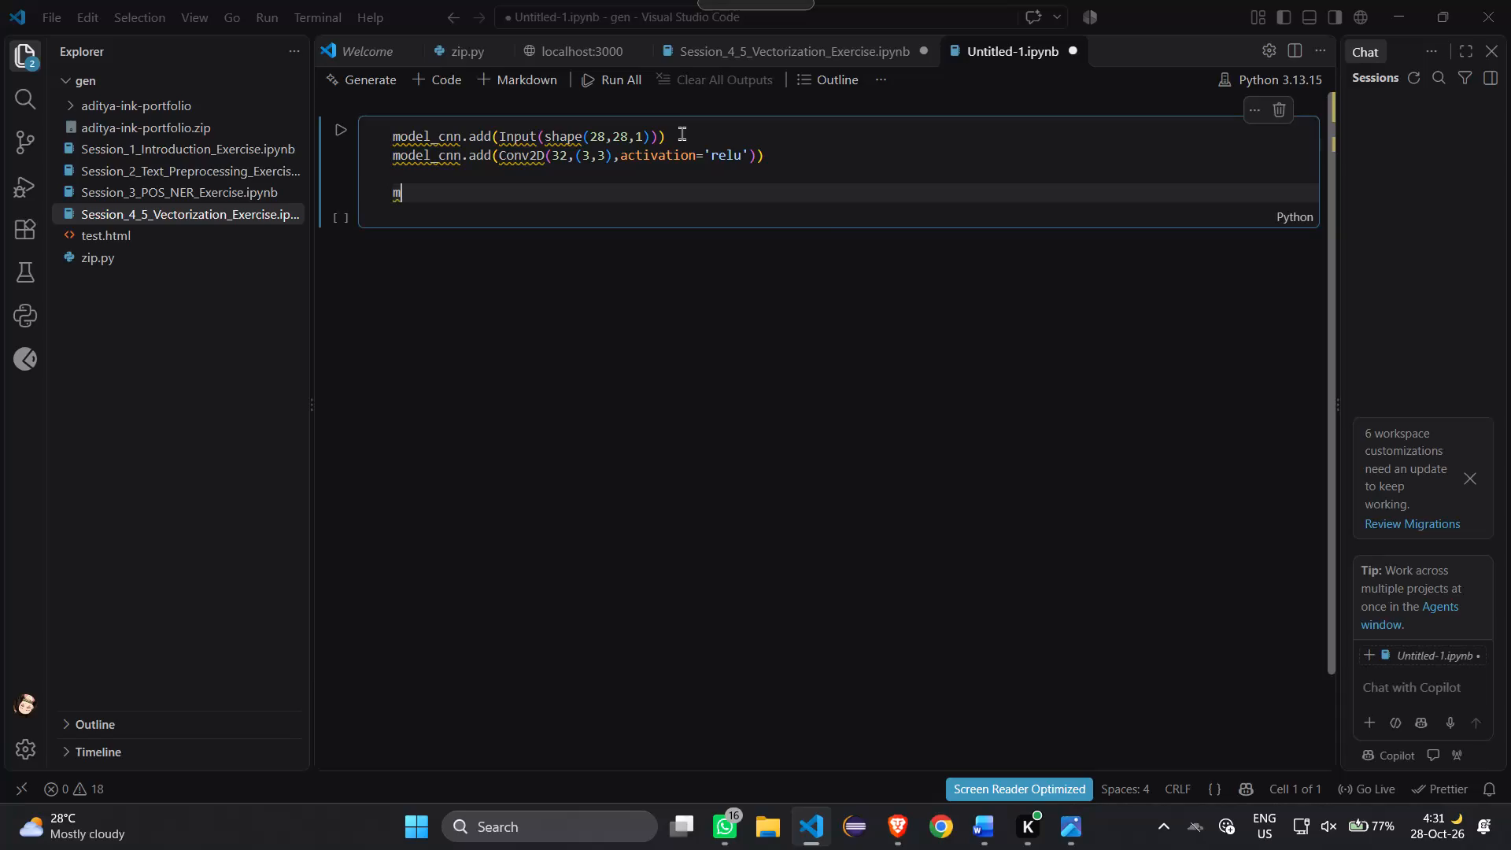
# Complete the model_cnn.add line with a MaxPooling2D layer using pool_size=(2,2), followed by a blank line.
pyautogui.hotkey('shift', '_')
pyautogui.write('cnn.add')
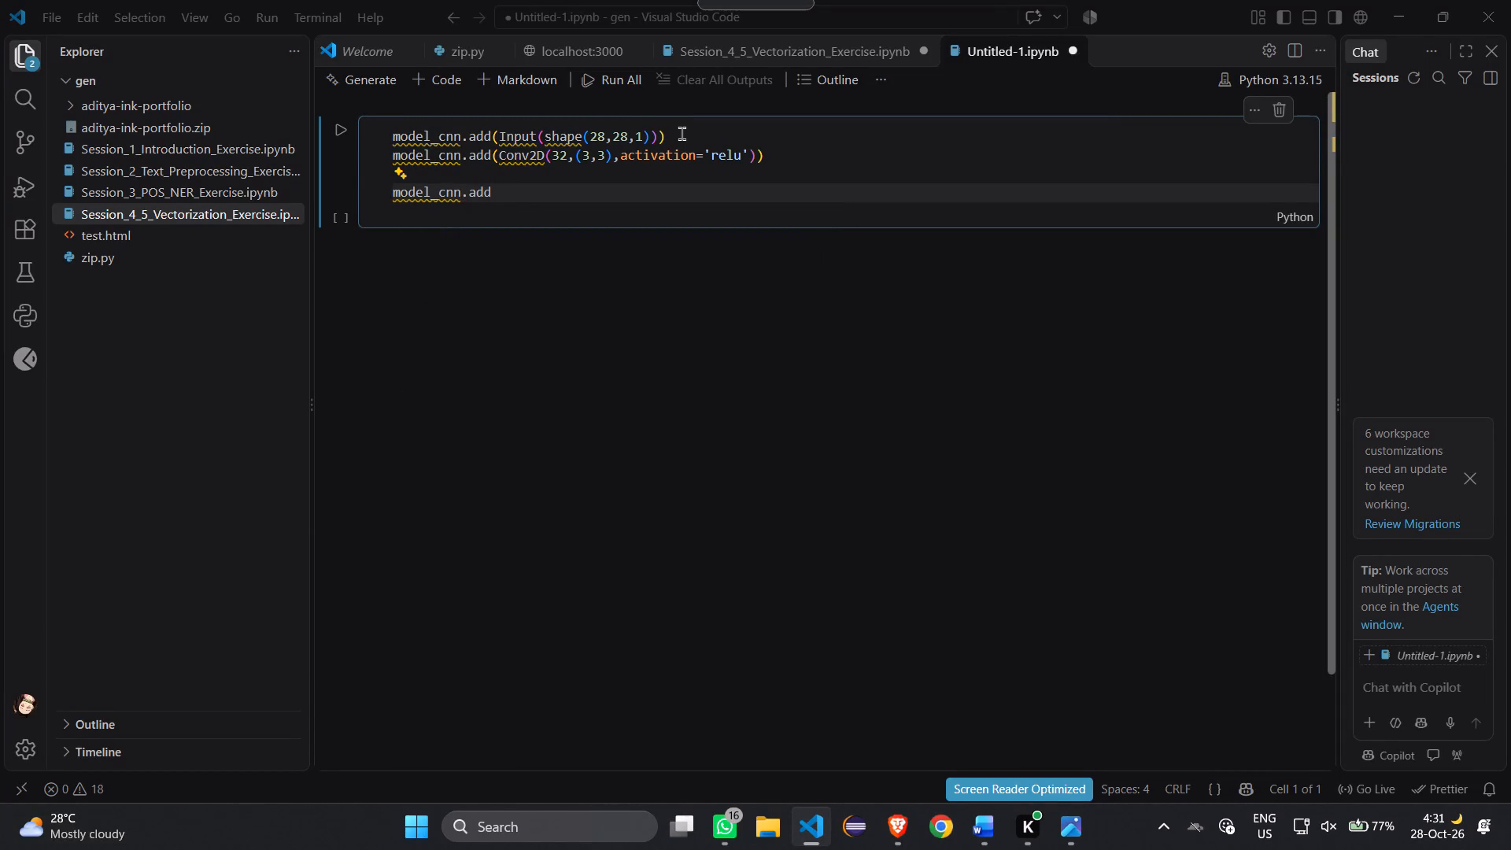
pyautogui.write('(MAX')
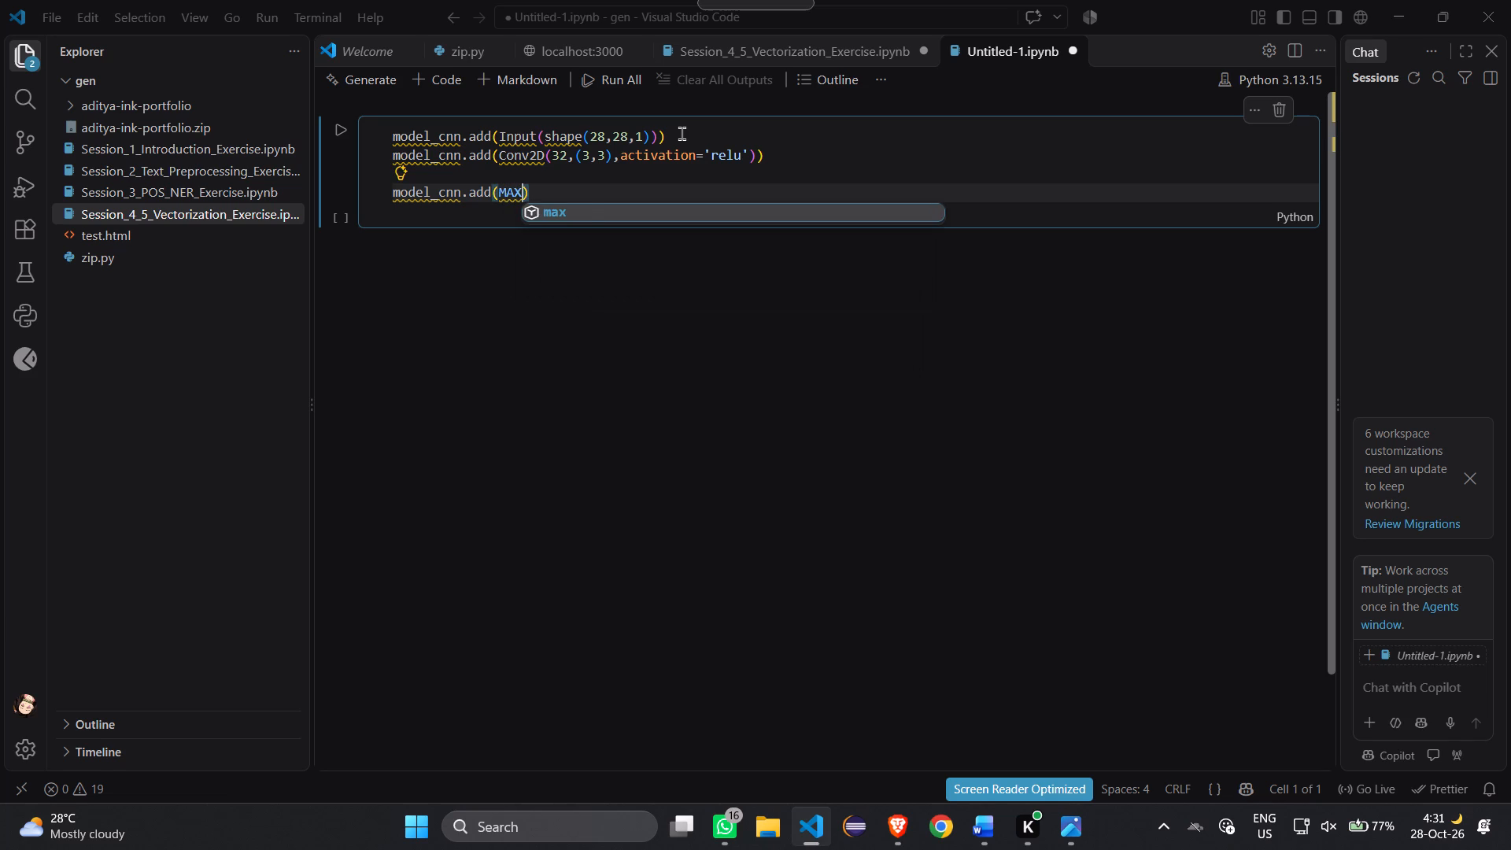
pyautogui.press('BackSpace')
pyautogui.press('BackSpace')
pyautogui.write('ax')
pyautogui.write('Pool')
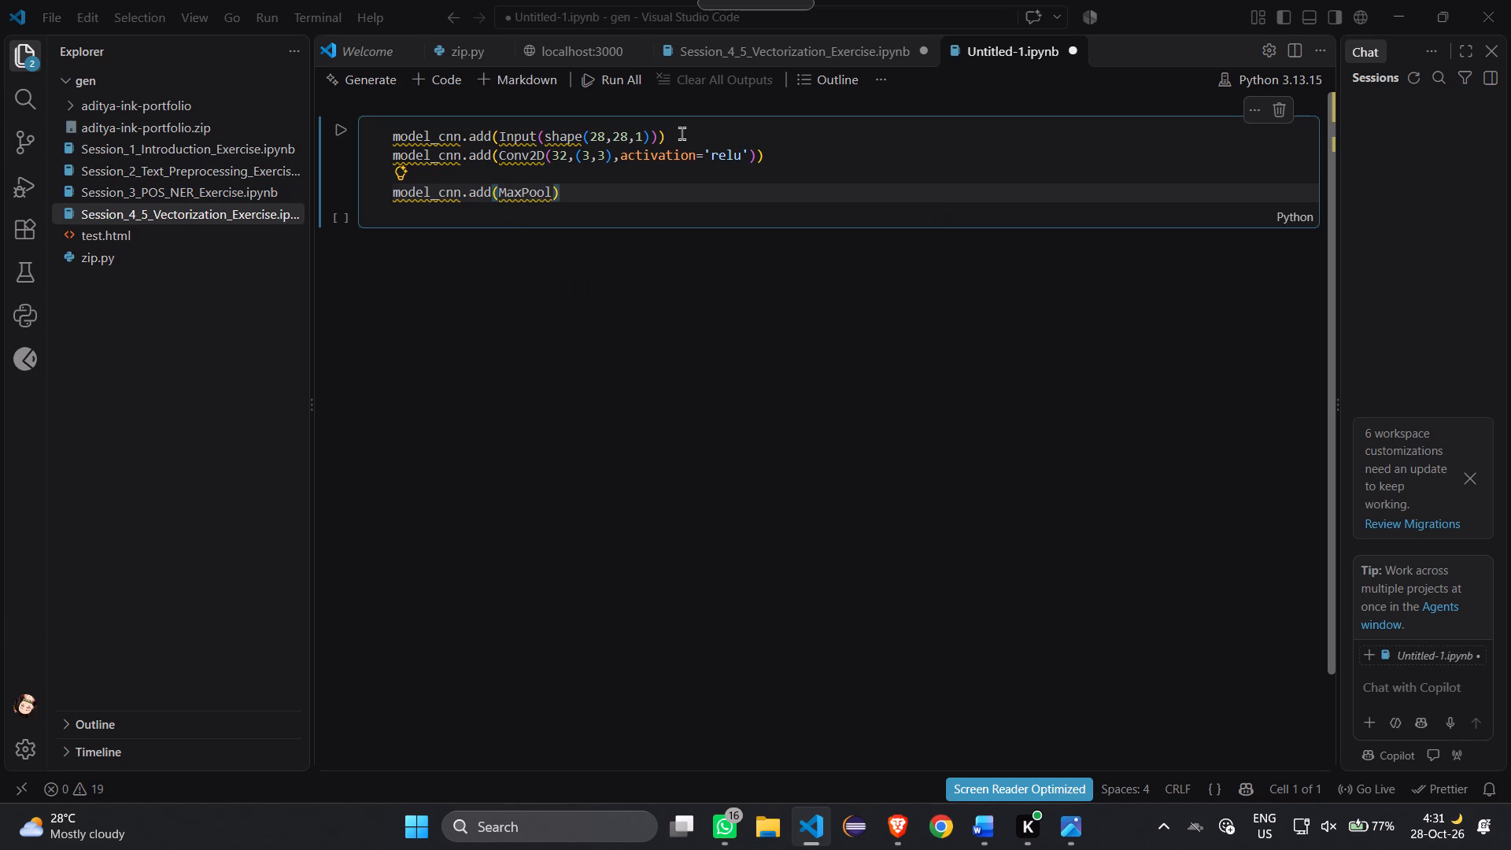
pyautogui.write('ing')
pyautogui.write('2d')
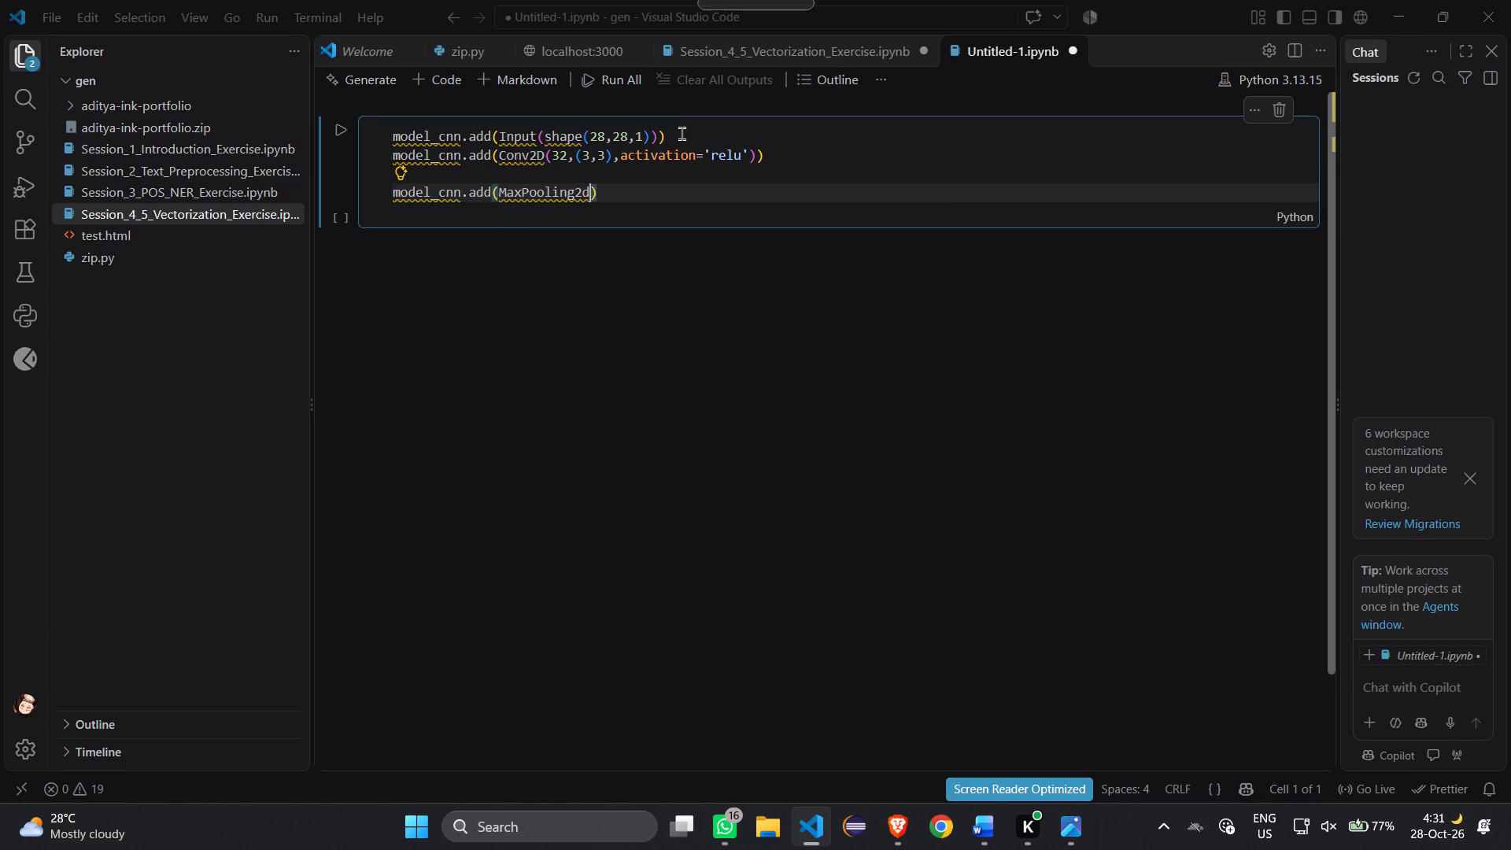
pyautogui.press('BackSpace')
pyautogui.hotkey('shift', 'd')
pyautogui.write('(pool')
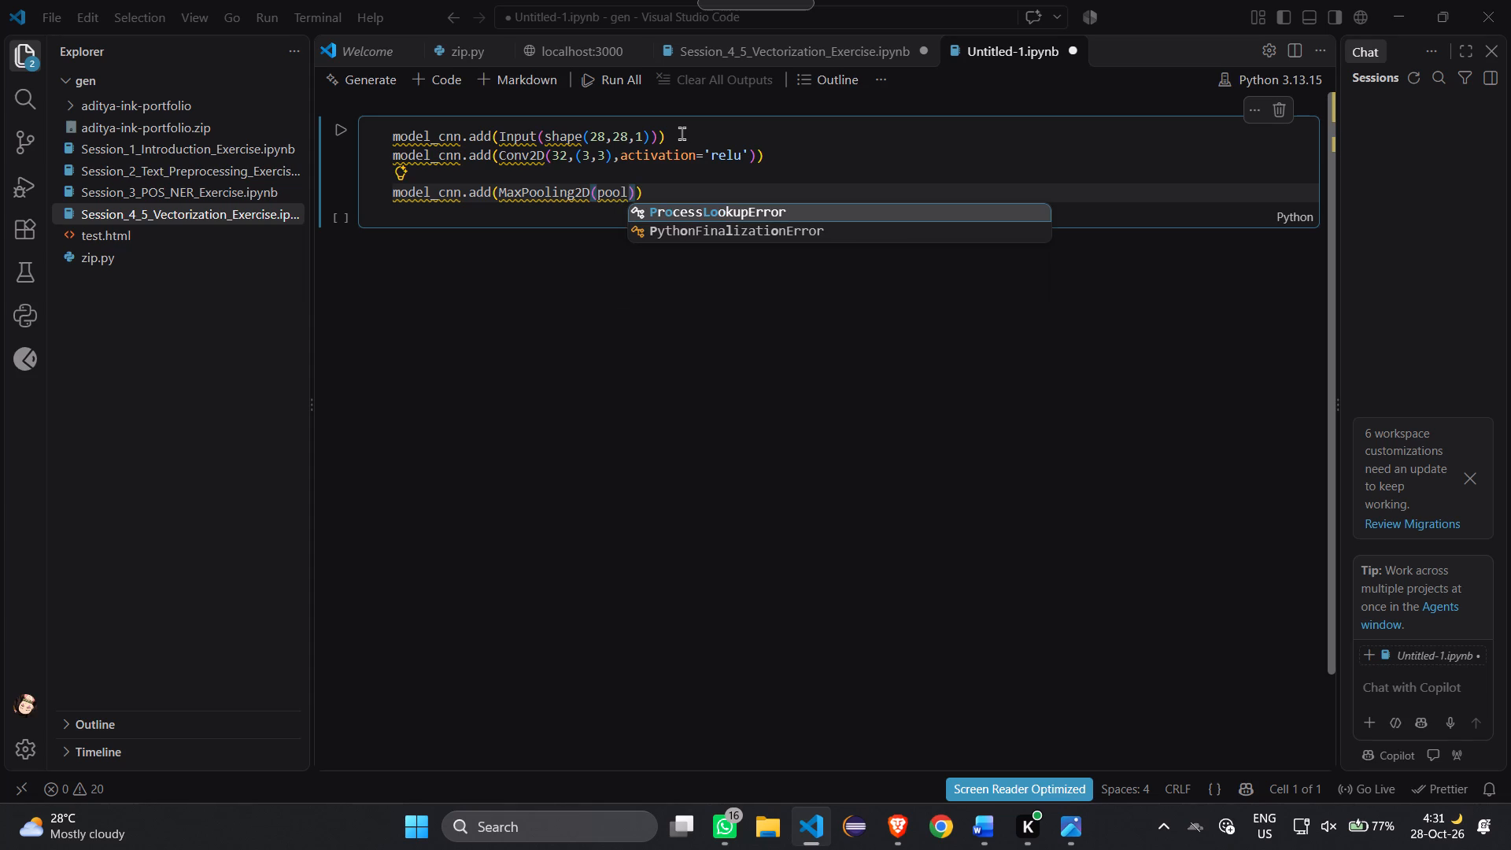
pyautogui.write('_size')
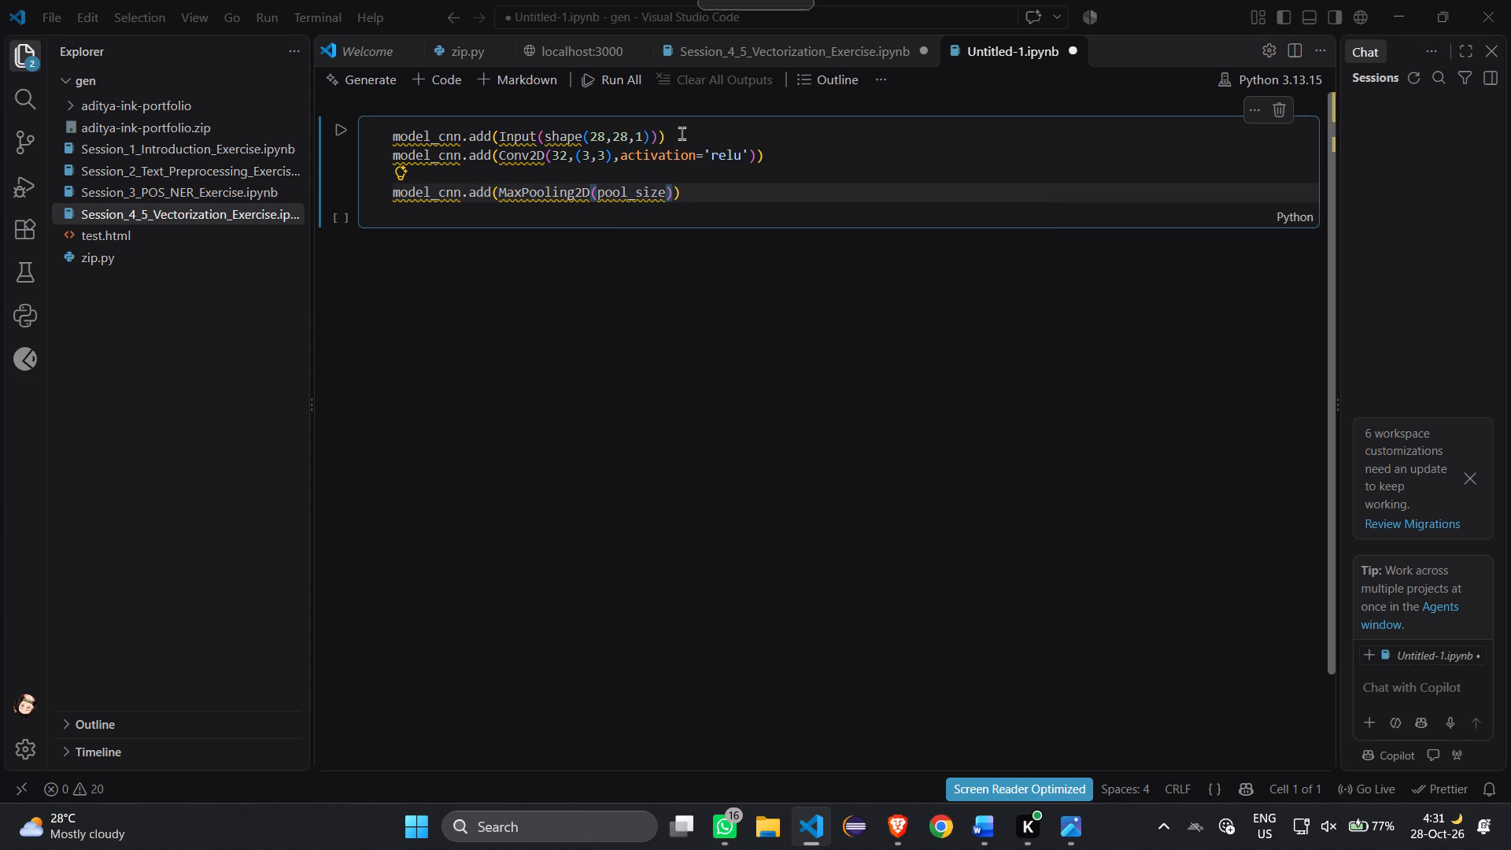
pyautogui.press('=')
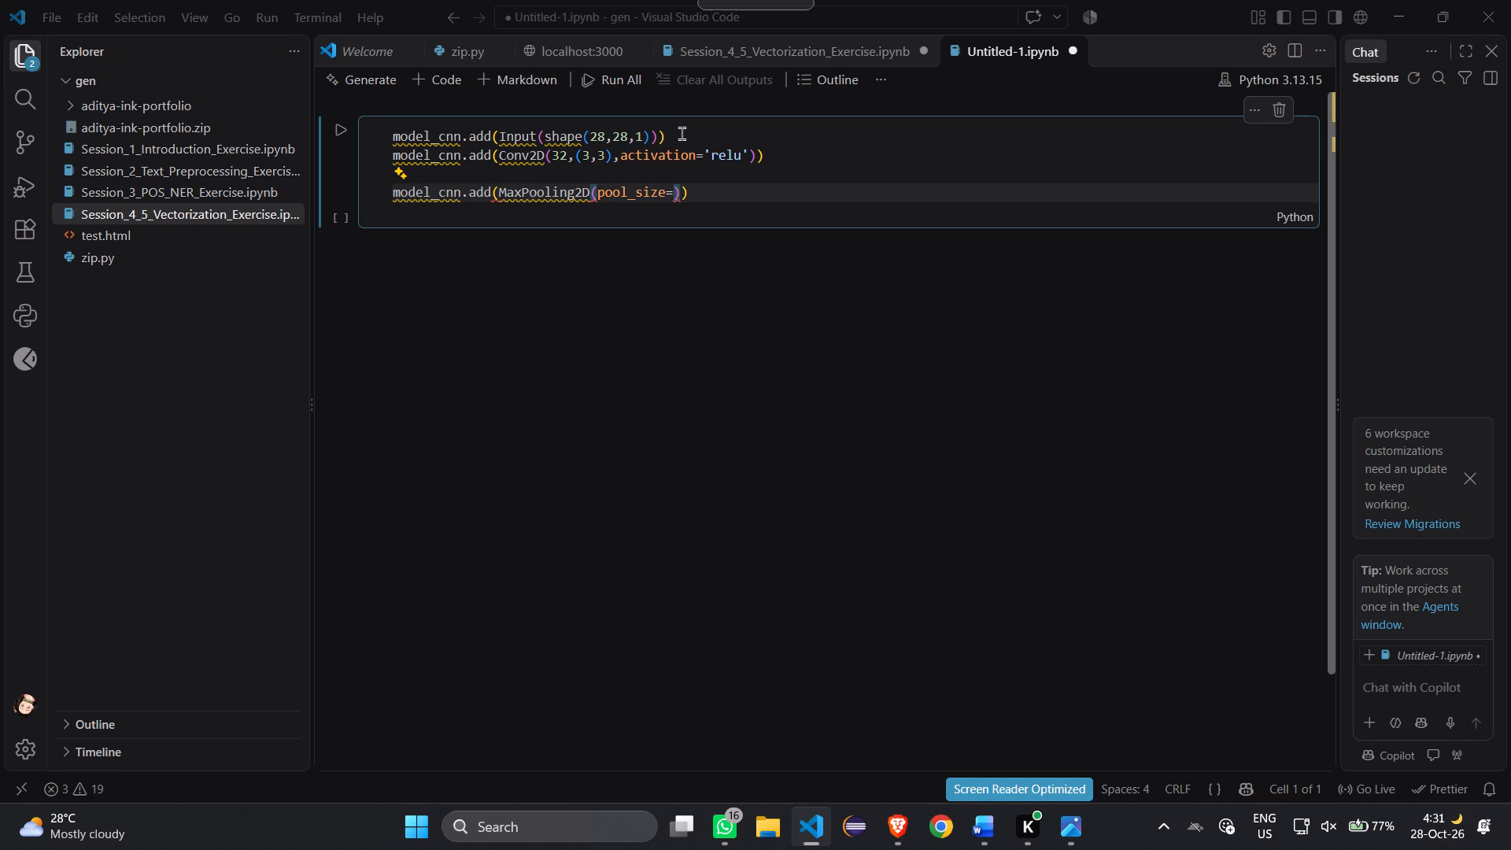
pyautogui.write('(2,2')
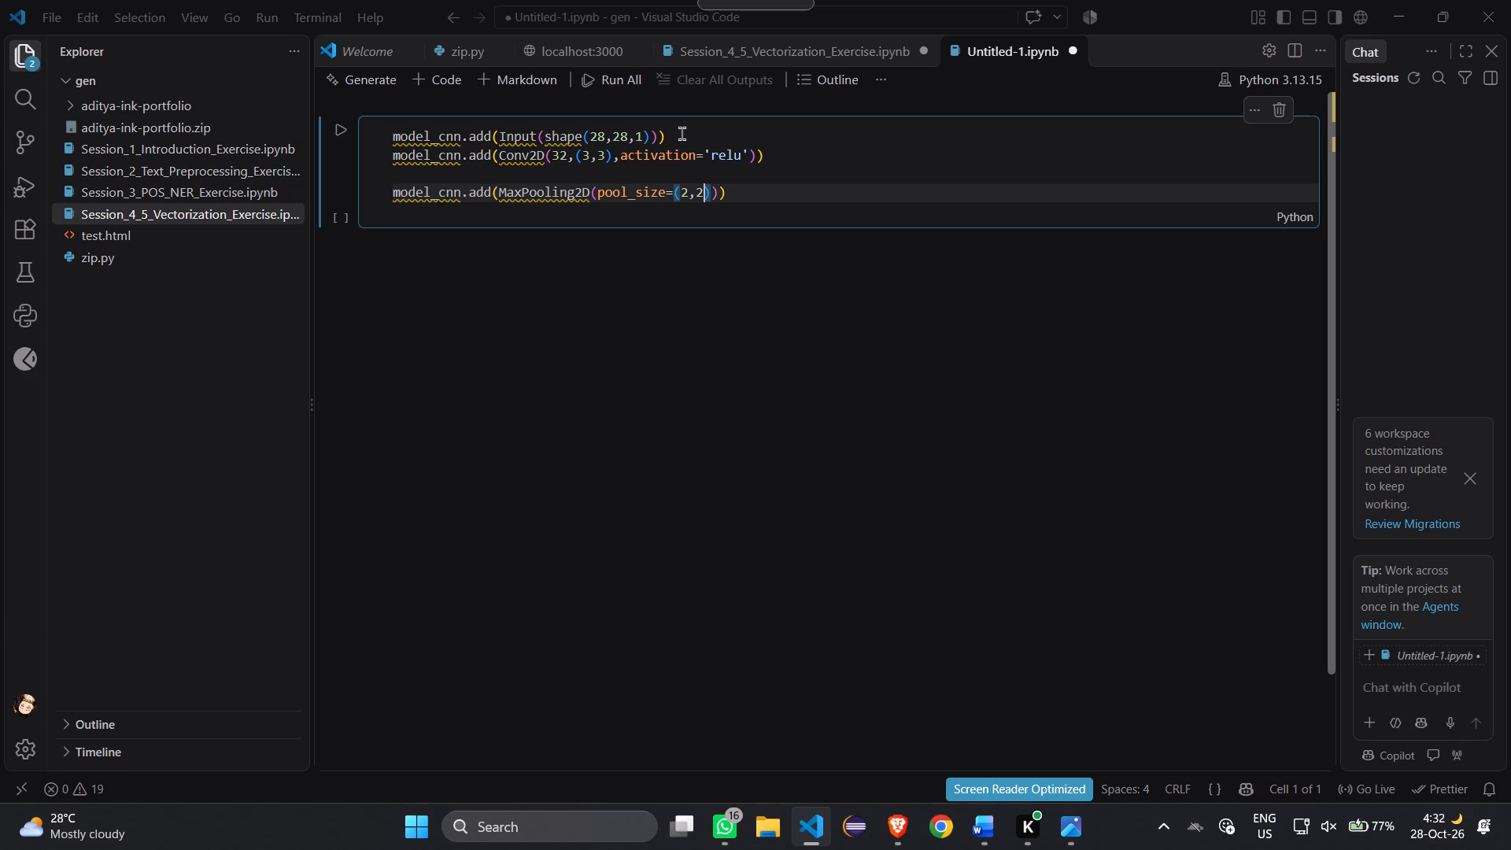
pyautogui.press('Right')
pyautogui.press('Right')
pyautogui.press('Right')
pyautogui.press('Return')
pyautogui.press('Return')
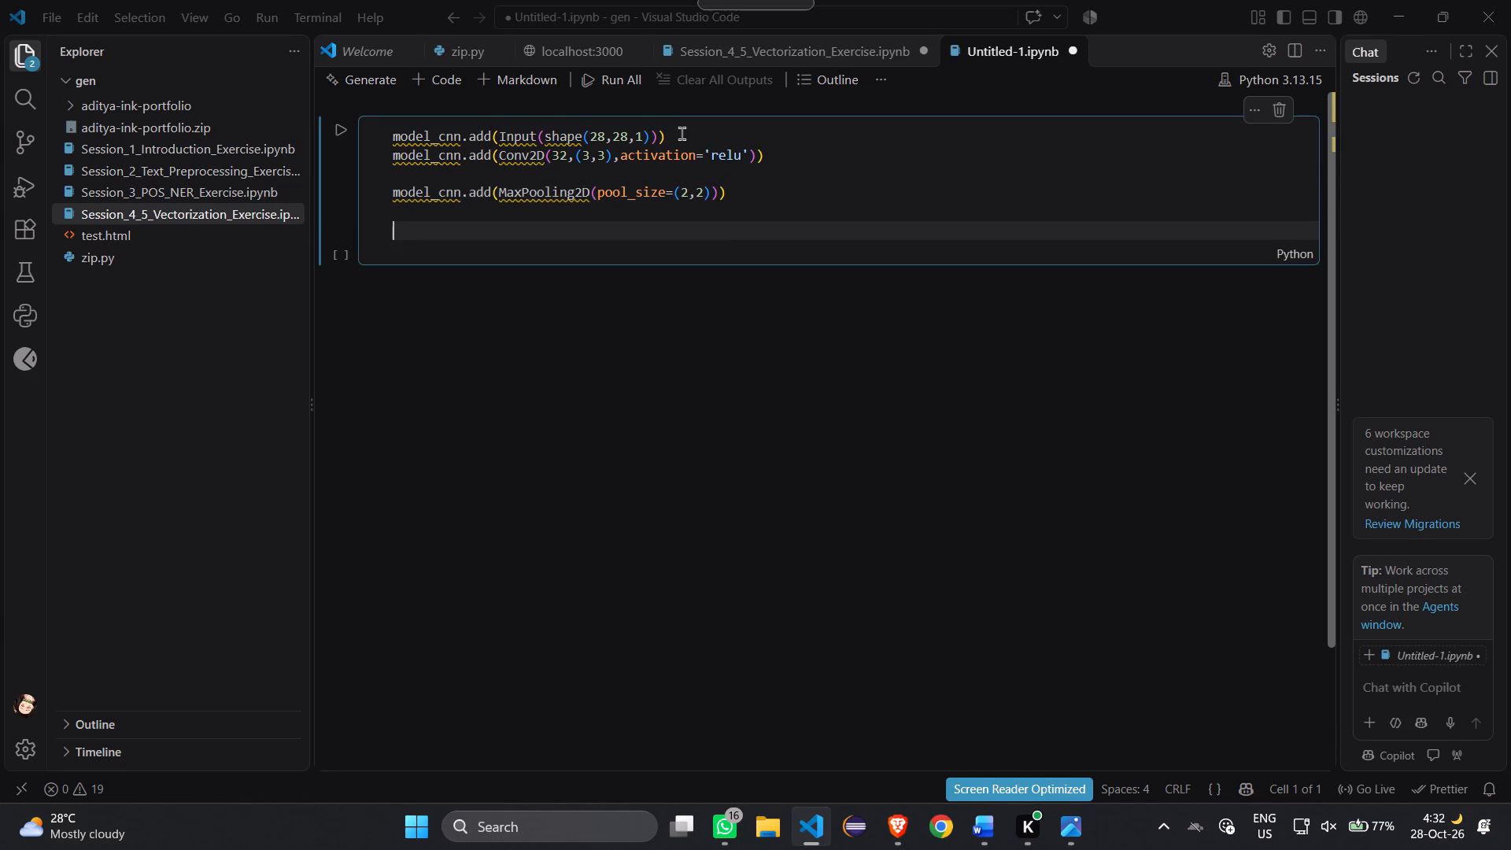
# Add a Flatten() layer to model_cnn on a new line below the pooling layer, followed by a blank line.
pyautogui.write('model')
pyautogui.hotkey('shift', '_')
pyautogui.write('cnn')
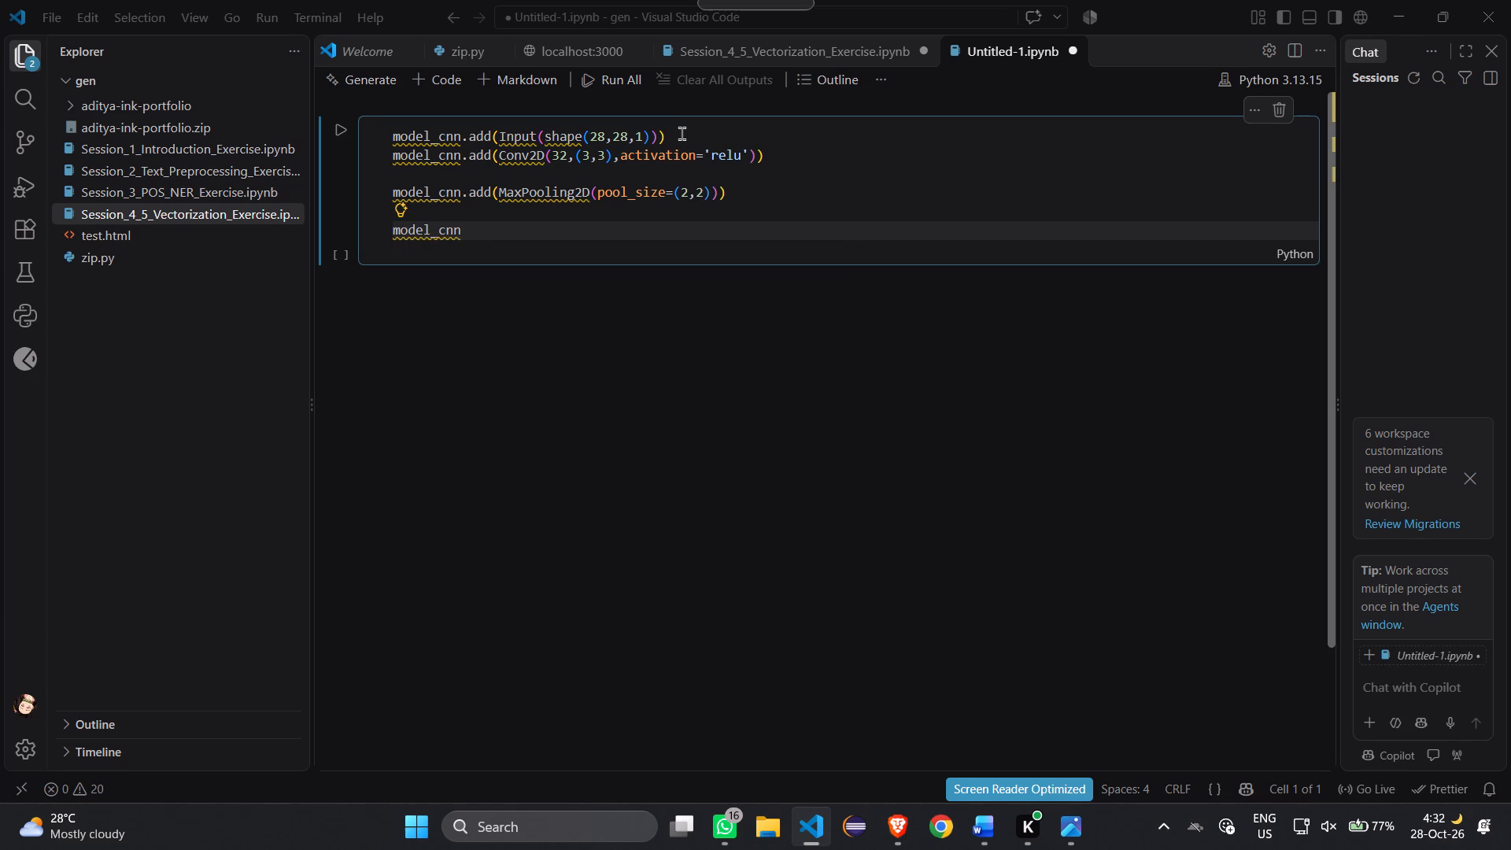
pyautogui.write('.add')
pyautogui.hotkey('shift', '(')
pyautogui.write('Flatte')
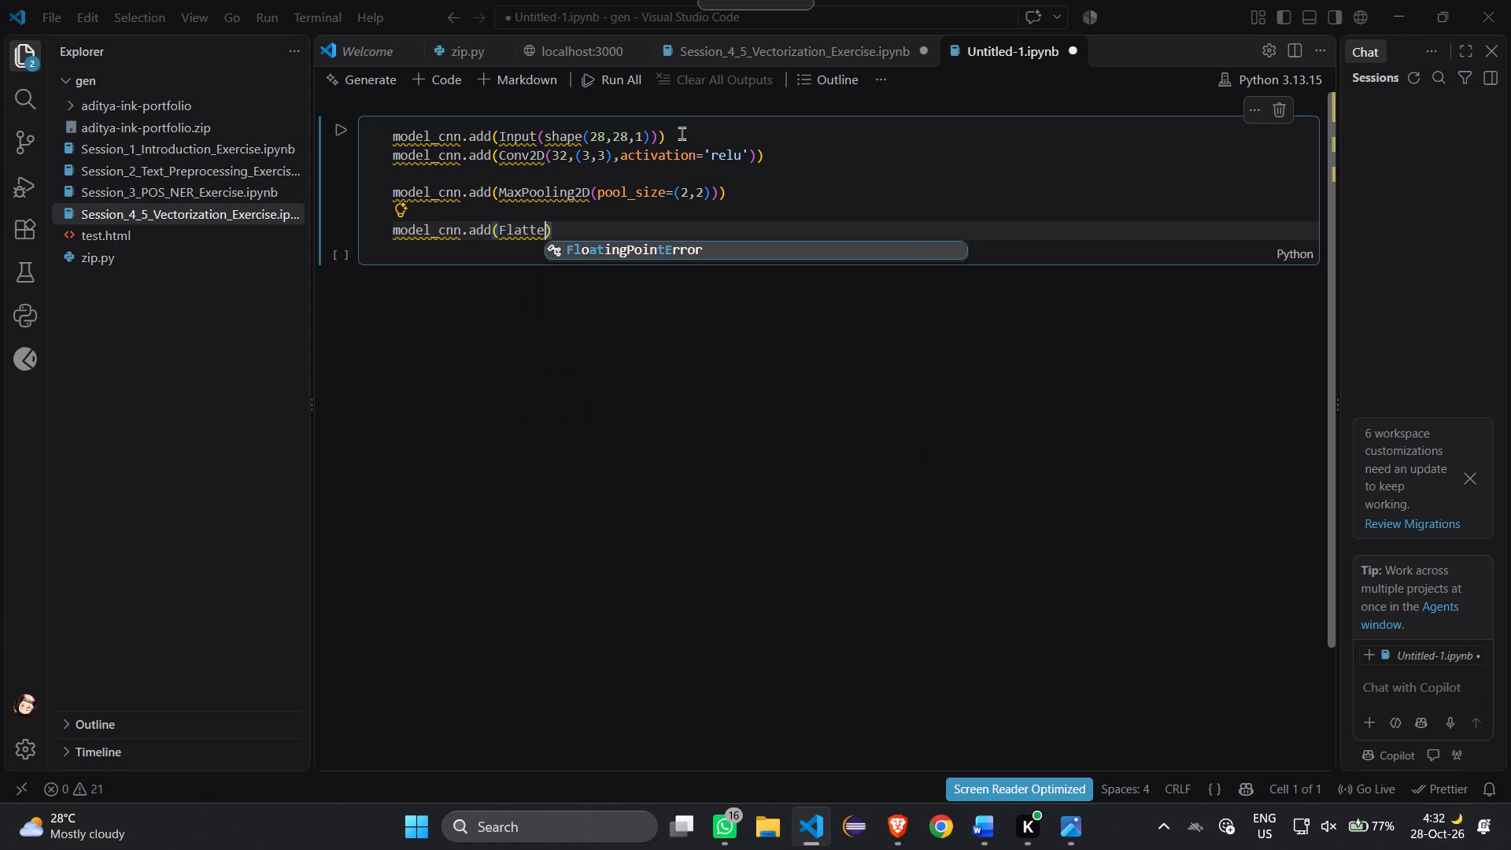
pyautogui.write('n()')
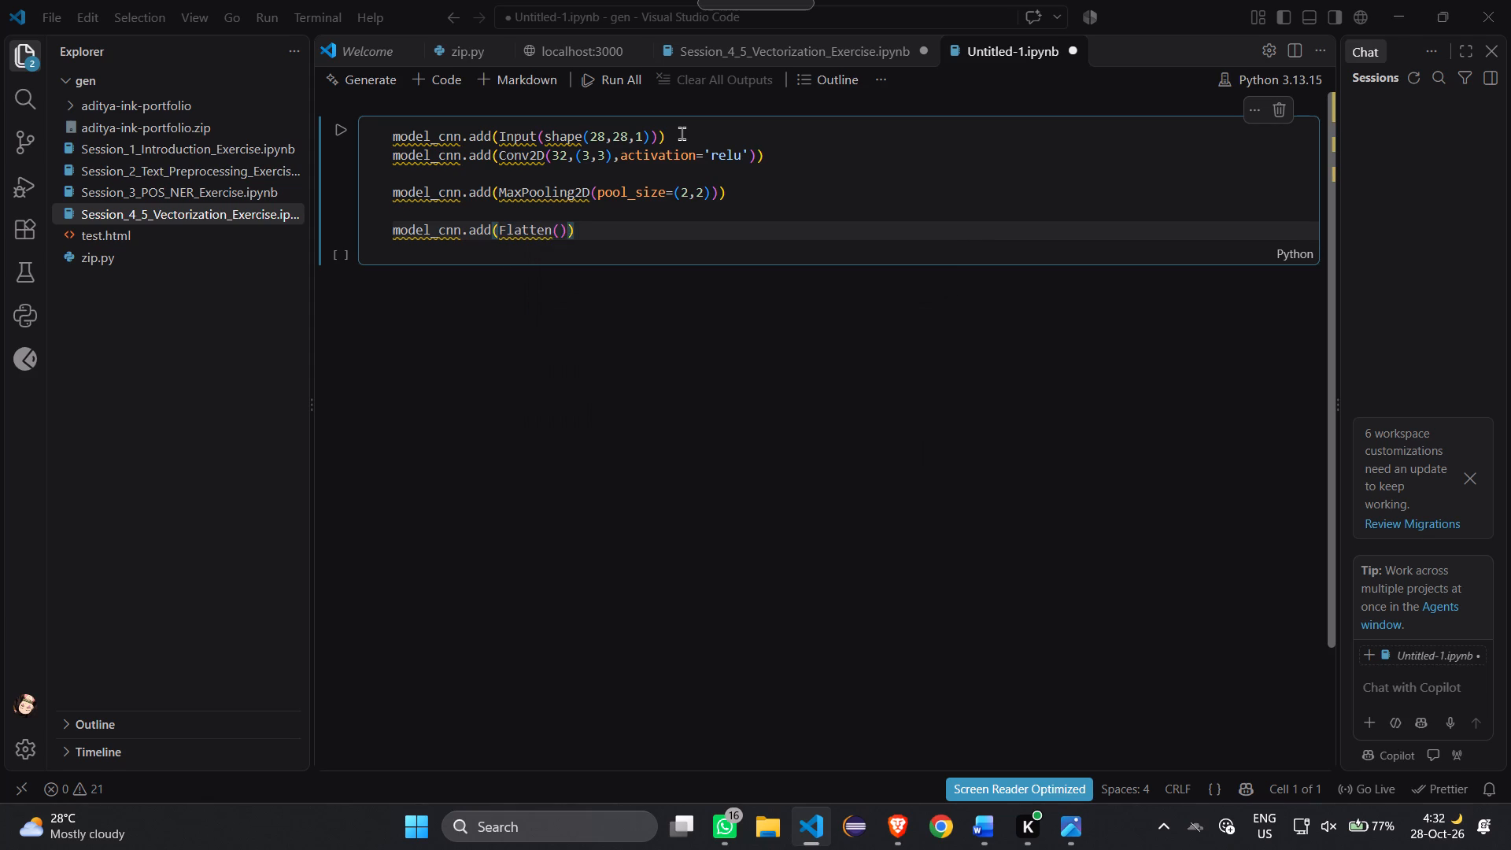
pyautogui.press('Right')
pyautogui.press('Return')
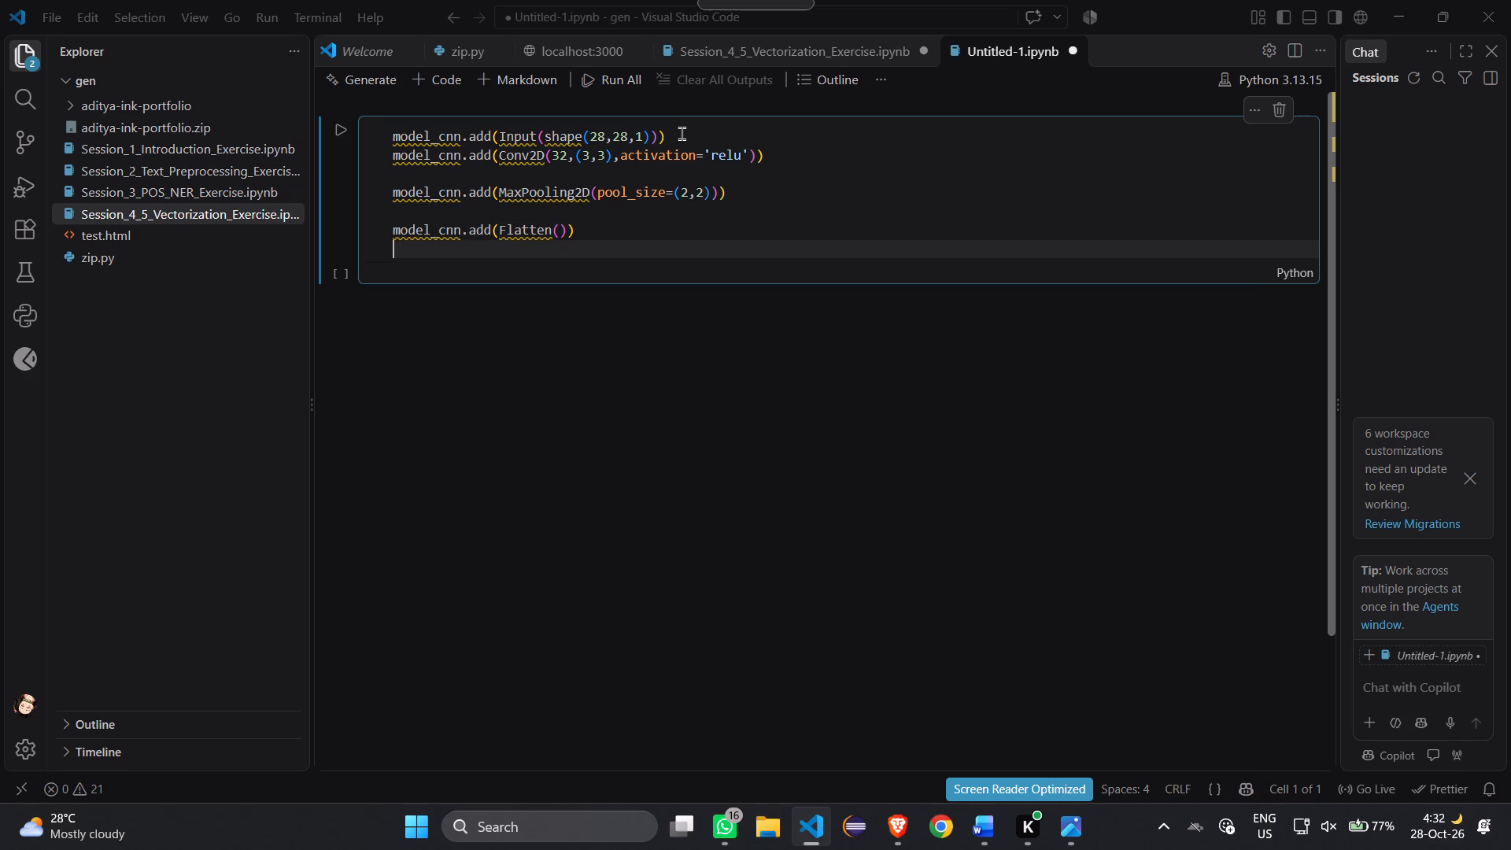
pyautogui.press('Return')
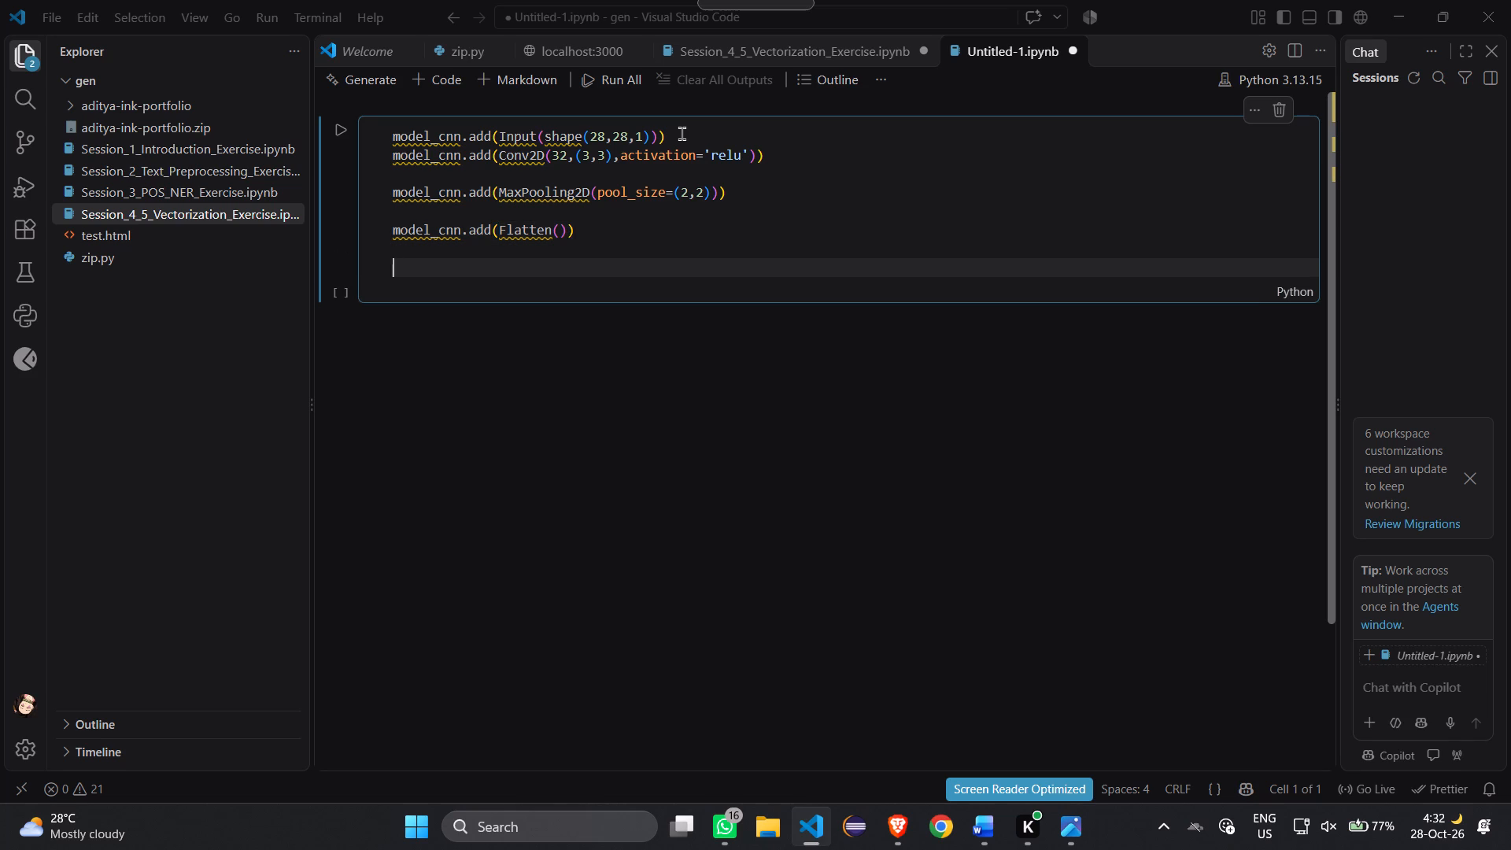
# Switch to the Word synopsis and convert the \(c_p\) text in section 5.2 into an inline equation.
pyautogui.hotkey('alt', 'Tab')
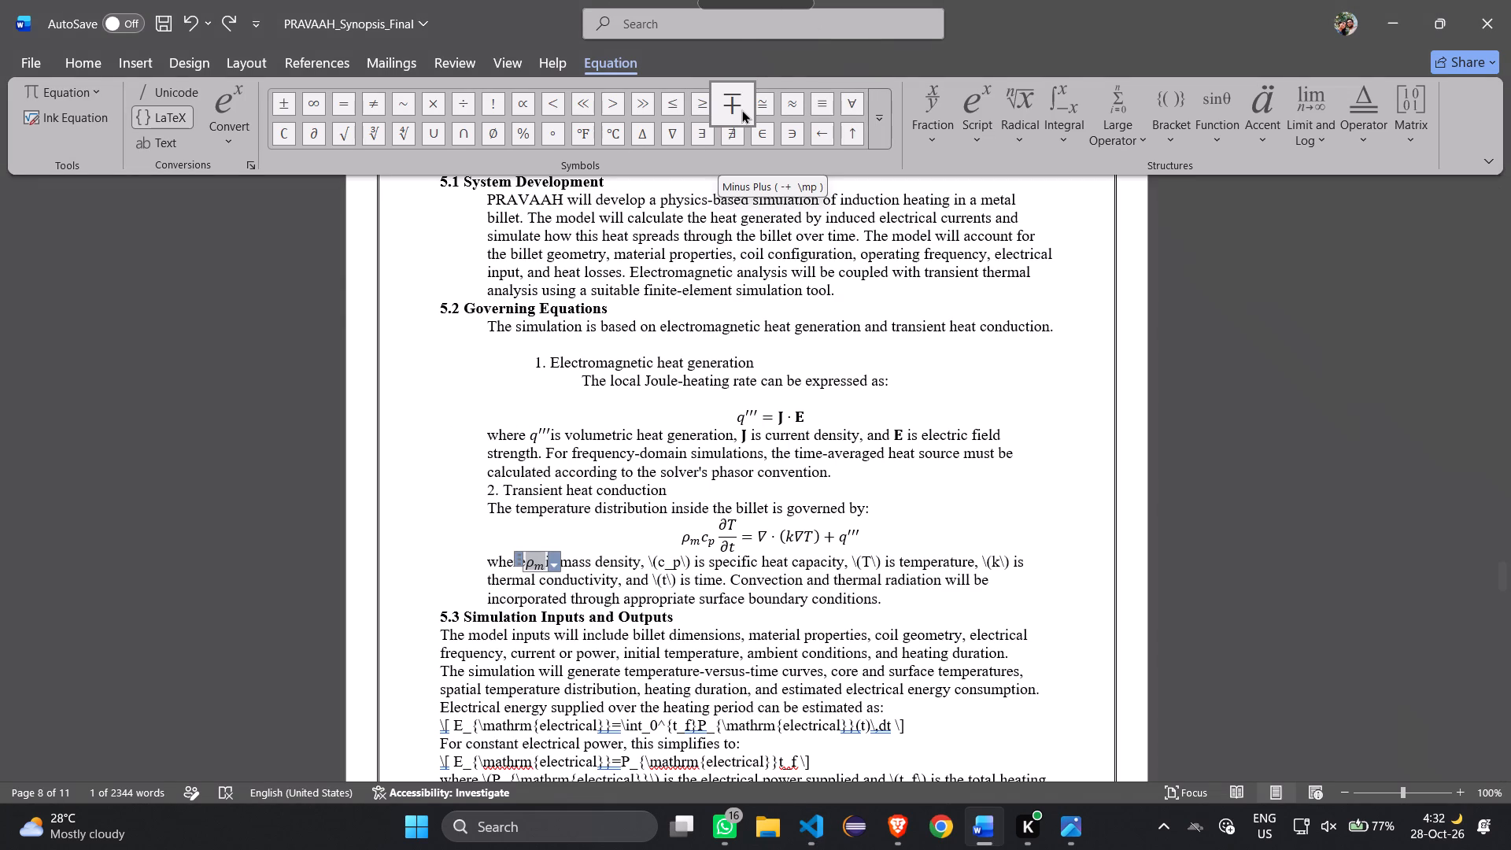
pyautogui.scroll(-1, 741, 109)
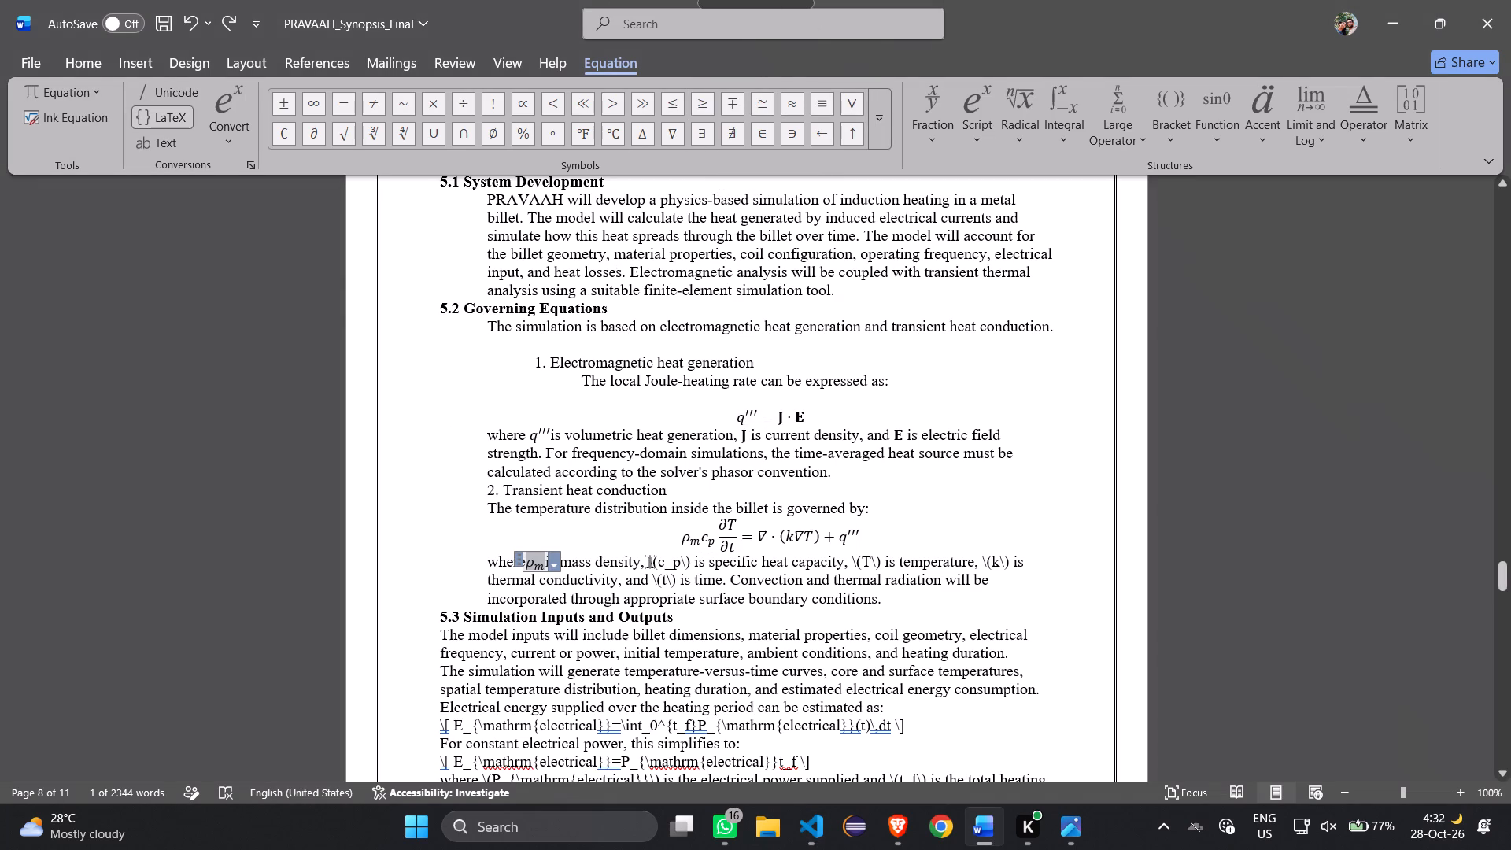
pyautogui.moveTo(648, 561); pyautogui.dragTo(690, 568)
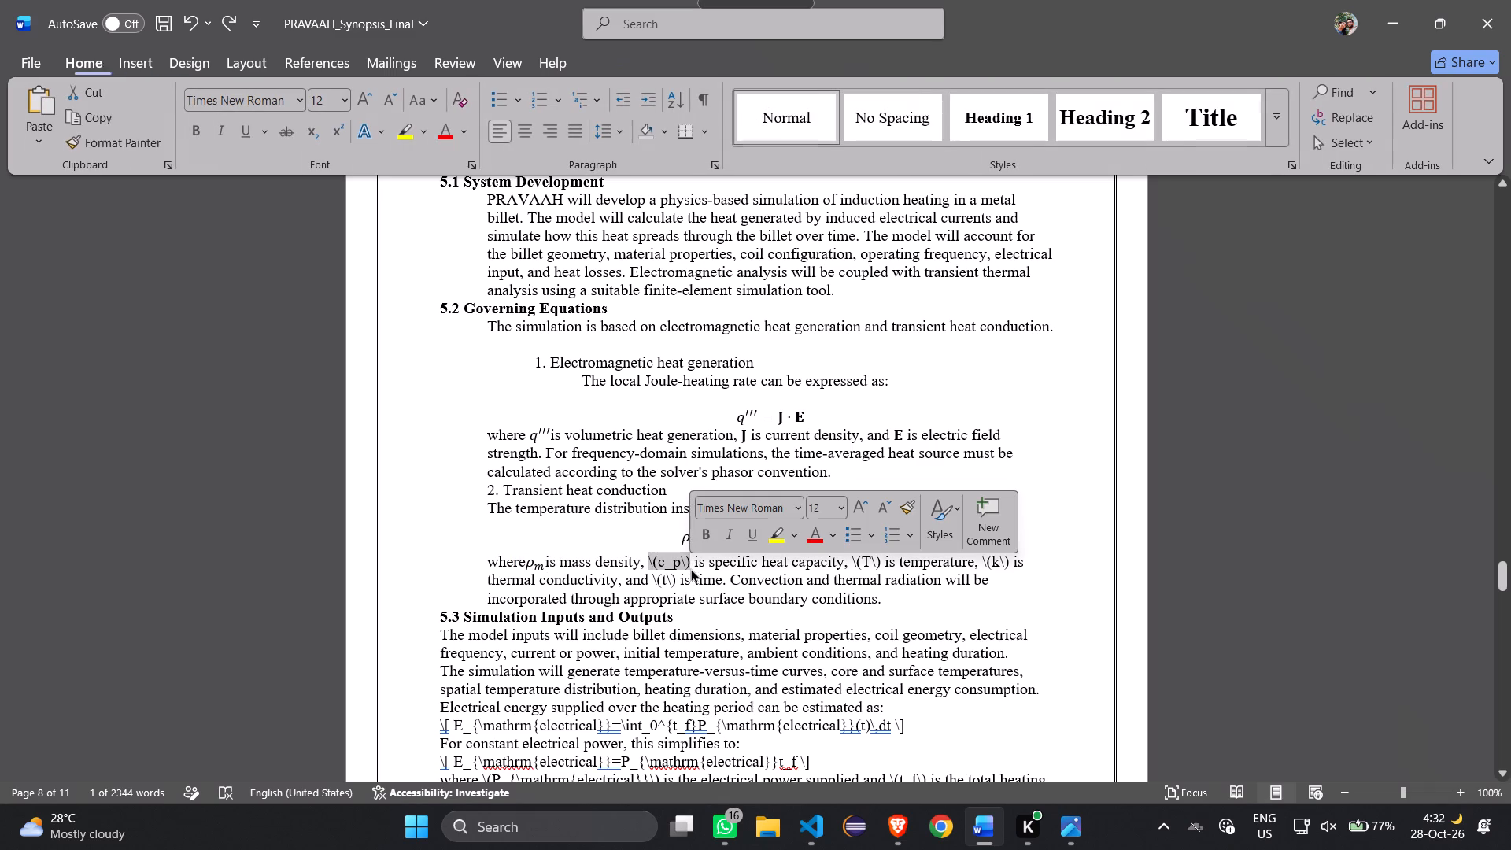
pyautogui.hotkey('alt', '=')
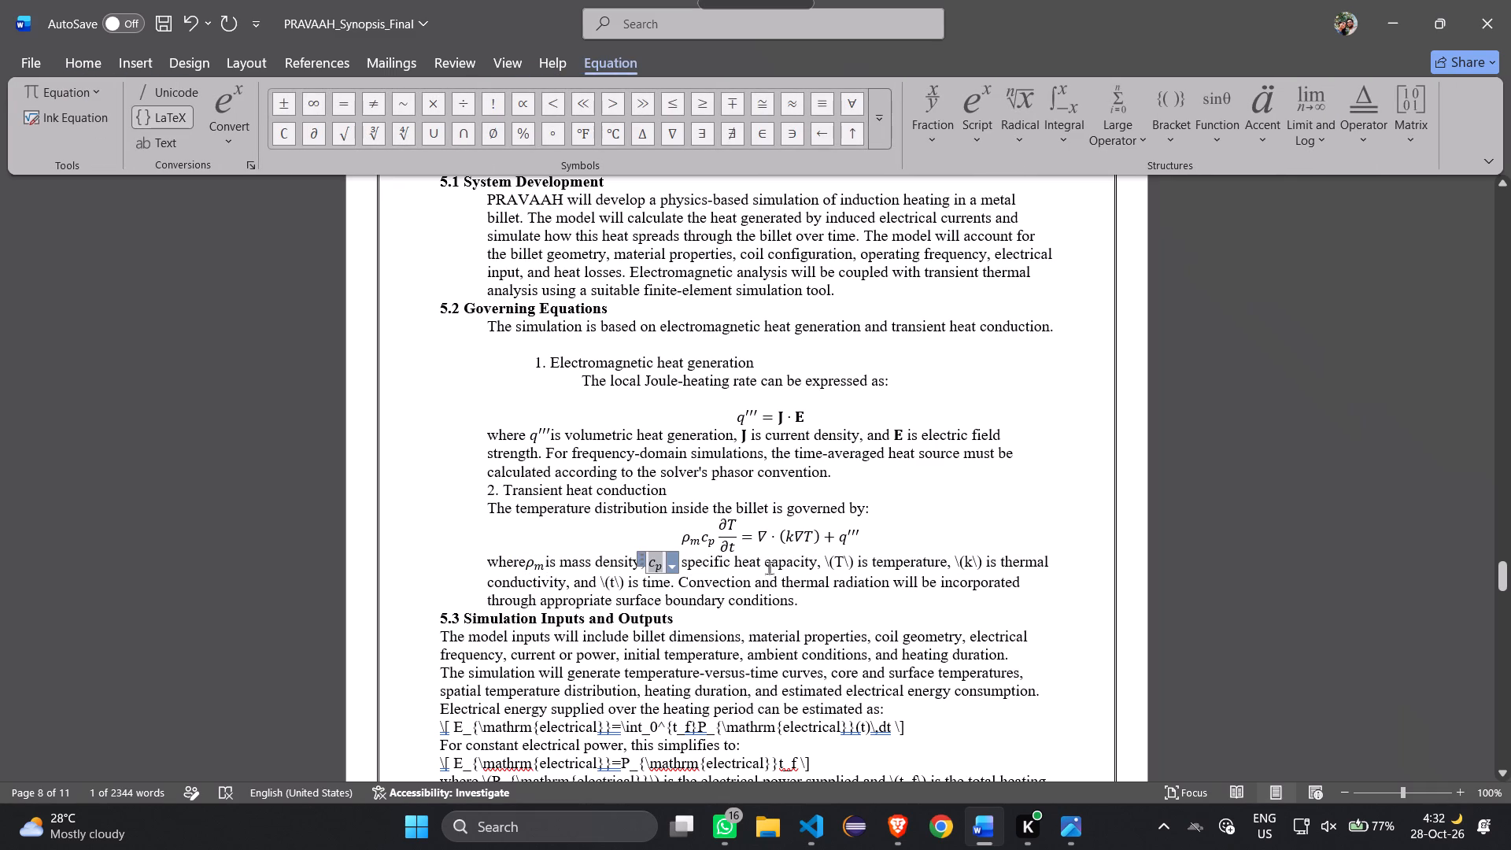
# Convert the \(T\) text together with its preceding comma in the same sentence into an inline equation.
pyautogui.moveTo(829, 566); pyautogui.dragTo(817, 564)
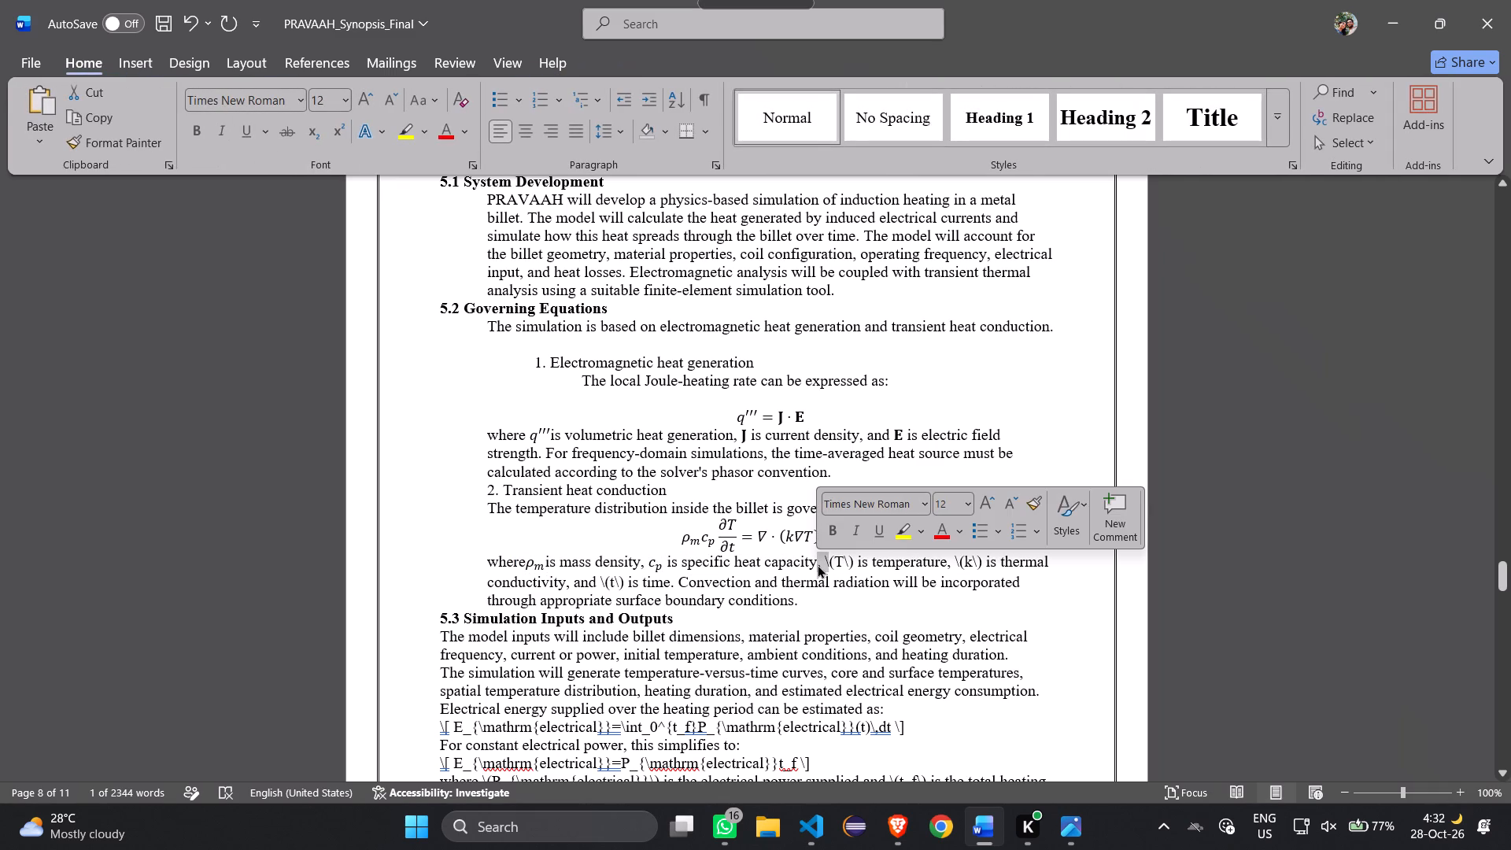
pyautogui.click(826, 564)
pyautogui.moveTo(822, 562); pyautogui.dragTo(860, 564)
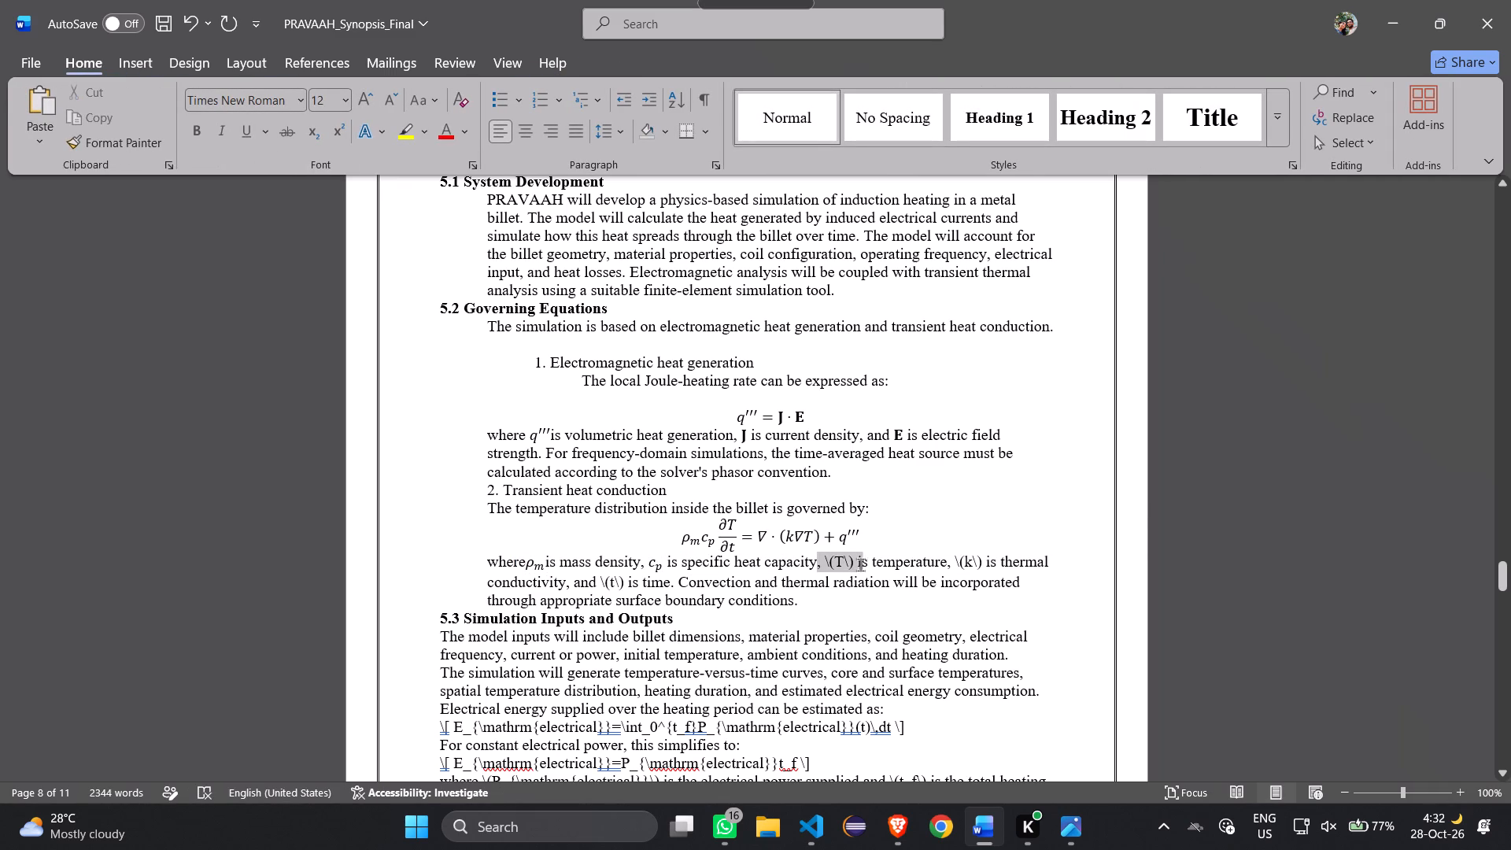
pyautogui.moveTo(860, 564); pyautogui.dragTo(853, 561)
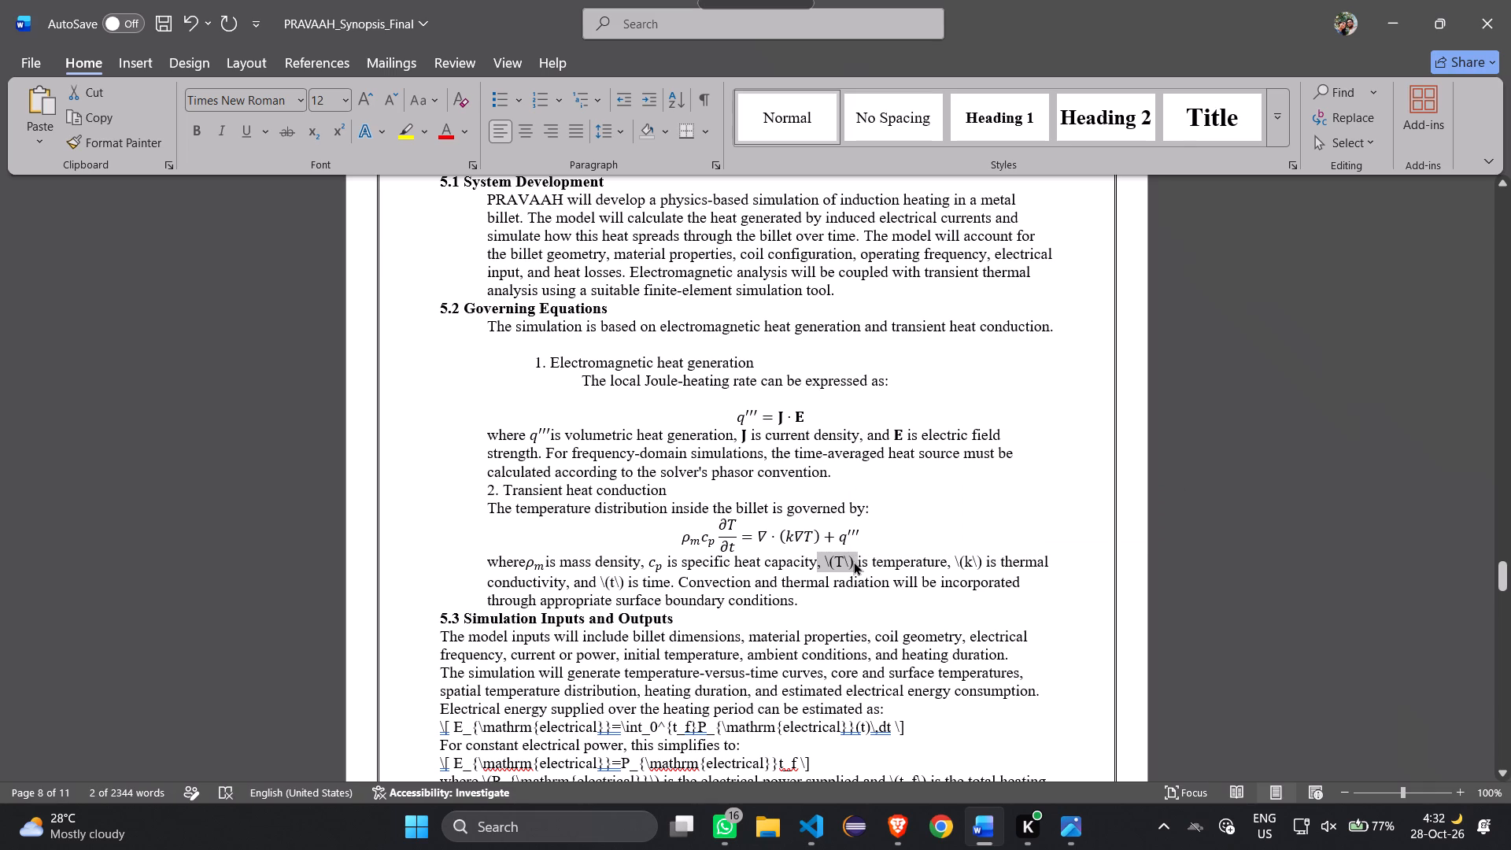
pyautogui.hotkey('alt', '=')
pyautogui.click(891, 545)
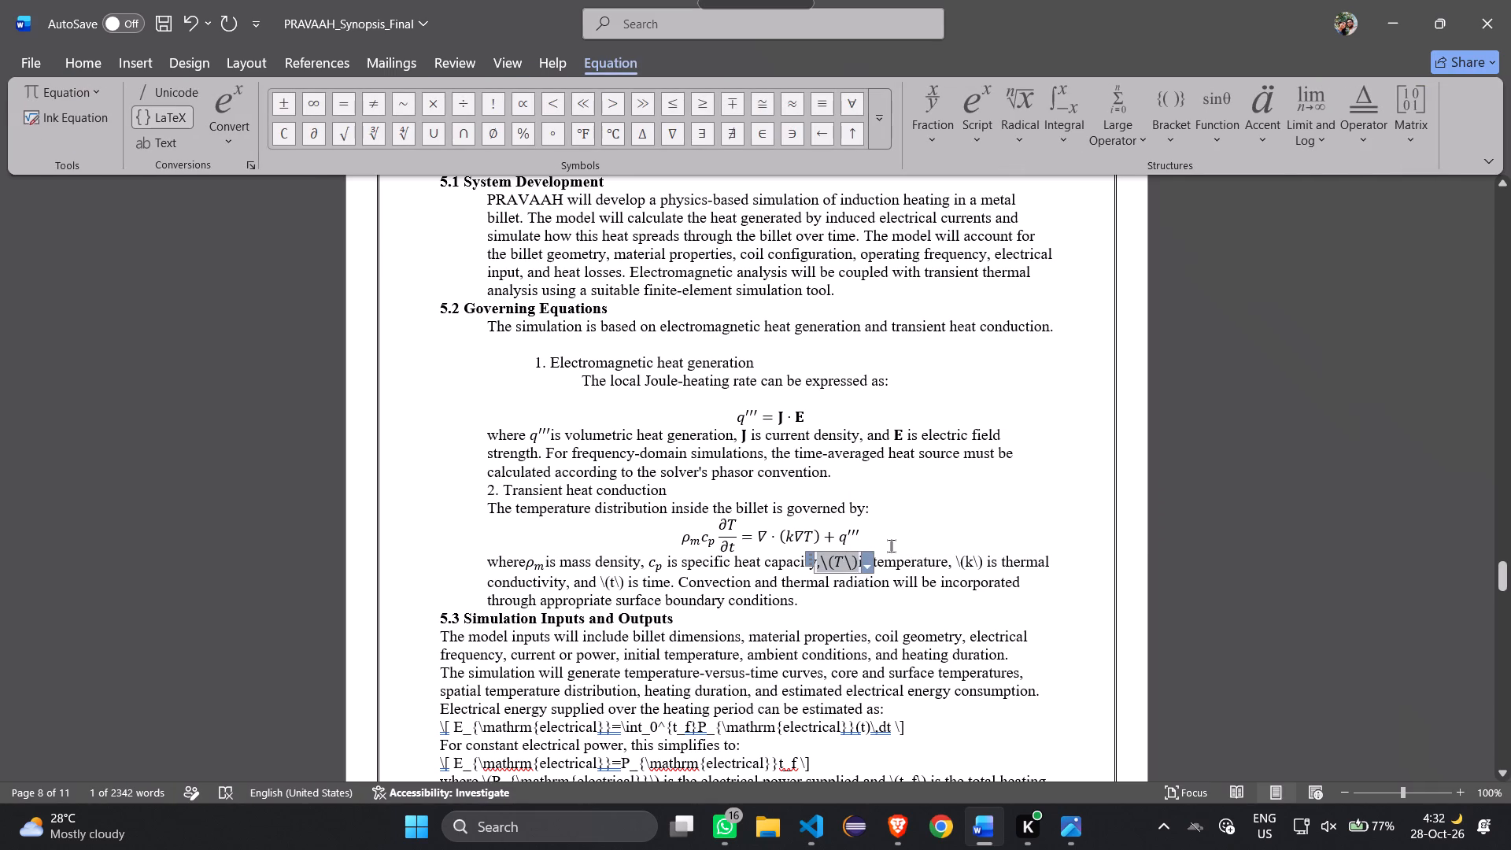
# Insert a space between the T equation and "is temperature".
pyautogui.click(861, 561)
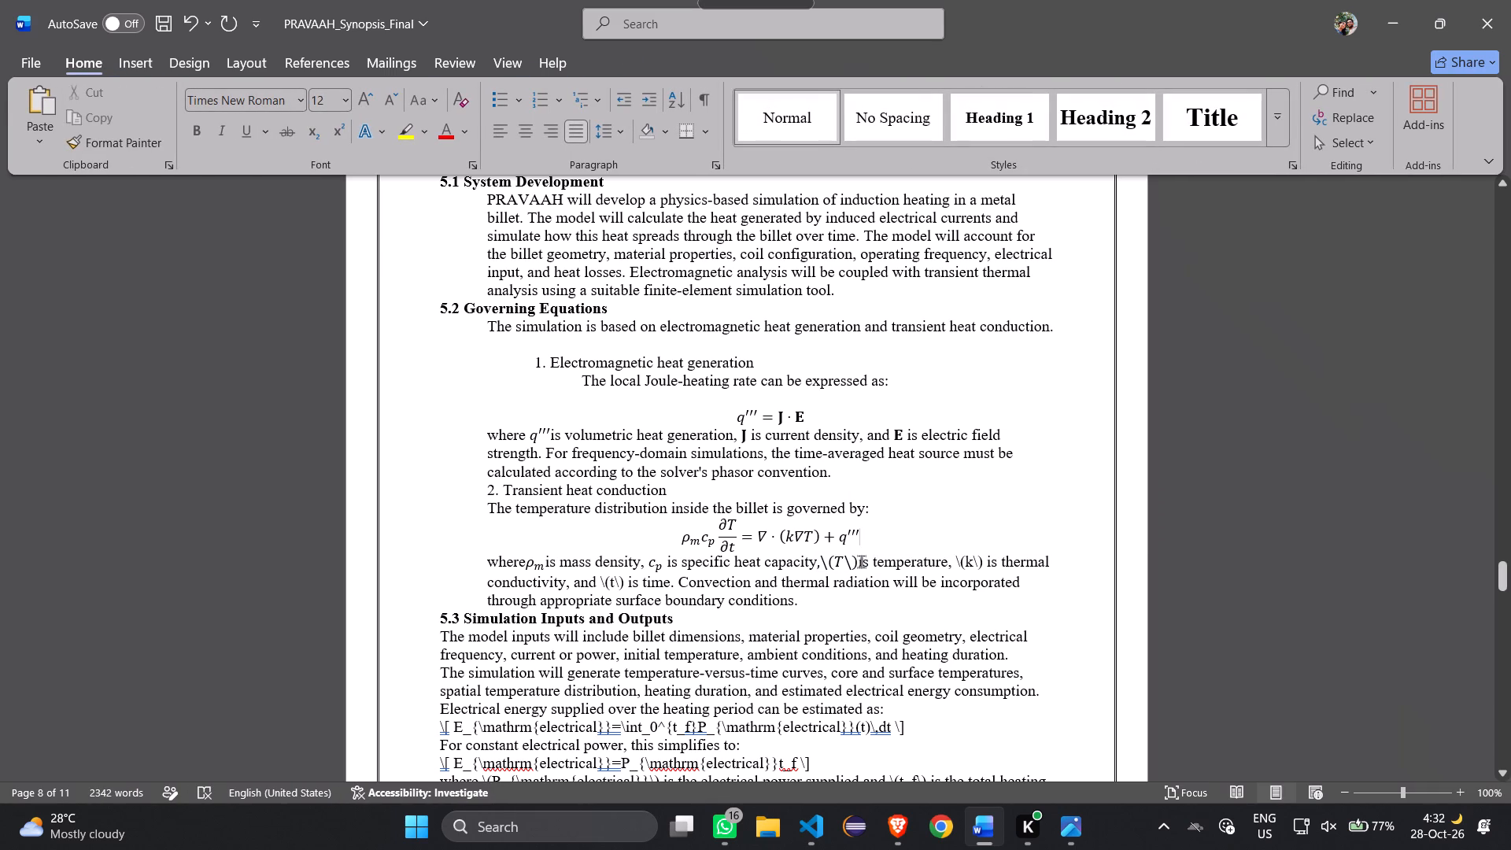
pyautogui.press('Left')
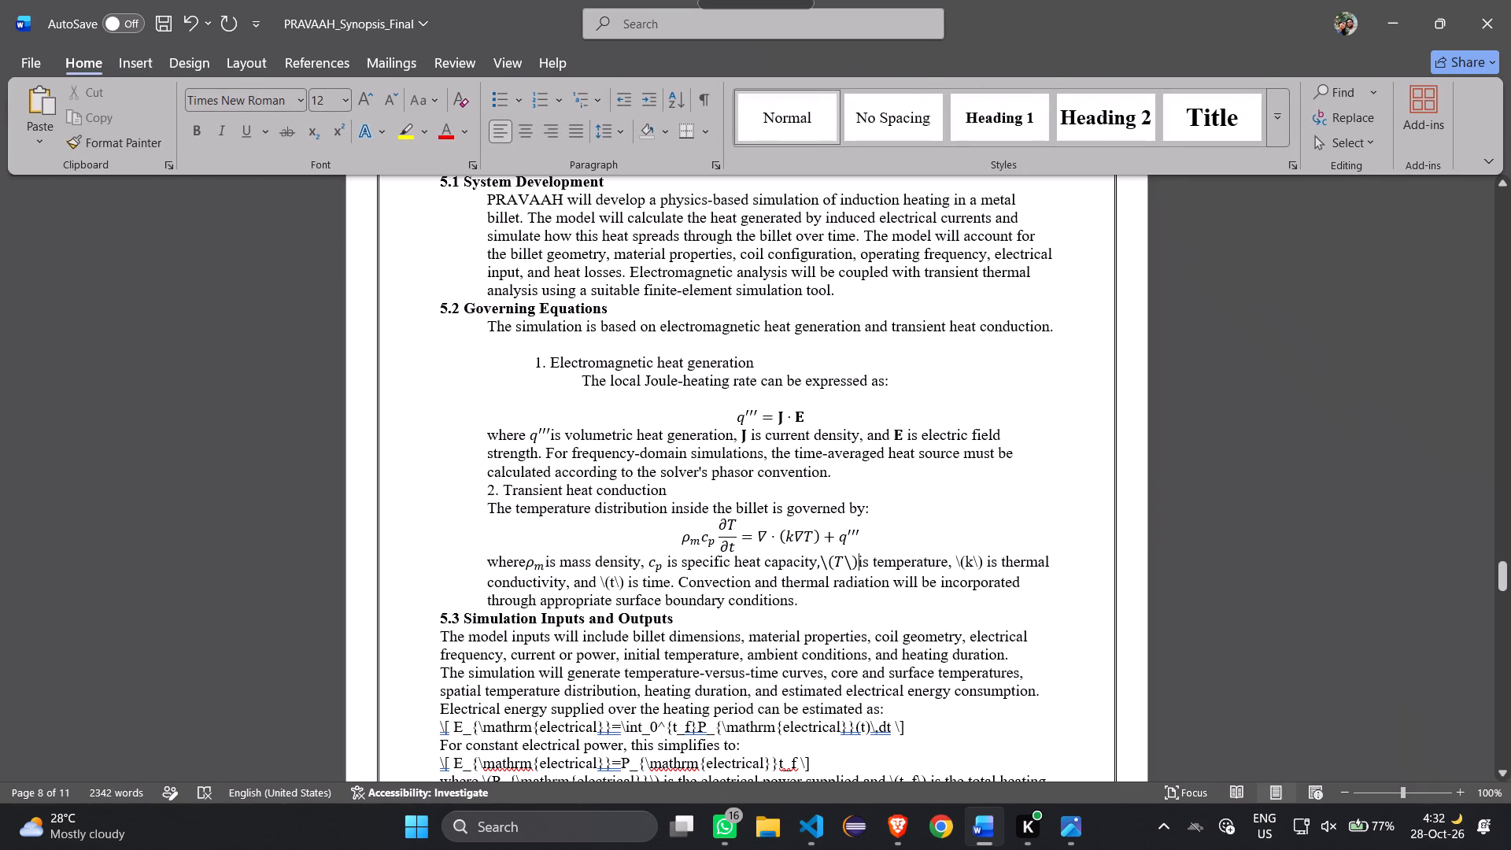
pyautogui.press('space')
# Remove the comma from inside the T equation and insert it as plain text directly after "specific heat capacity".
pyautogui.click(853, 560)
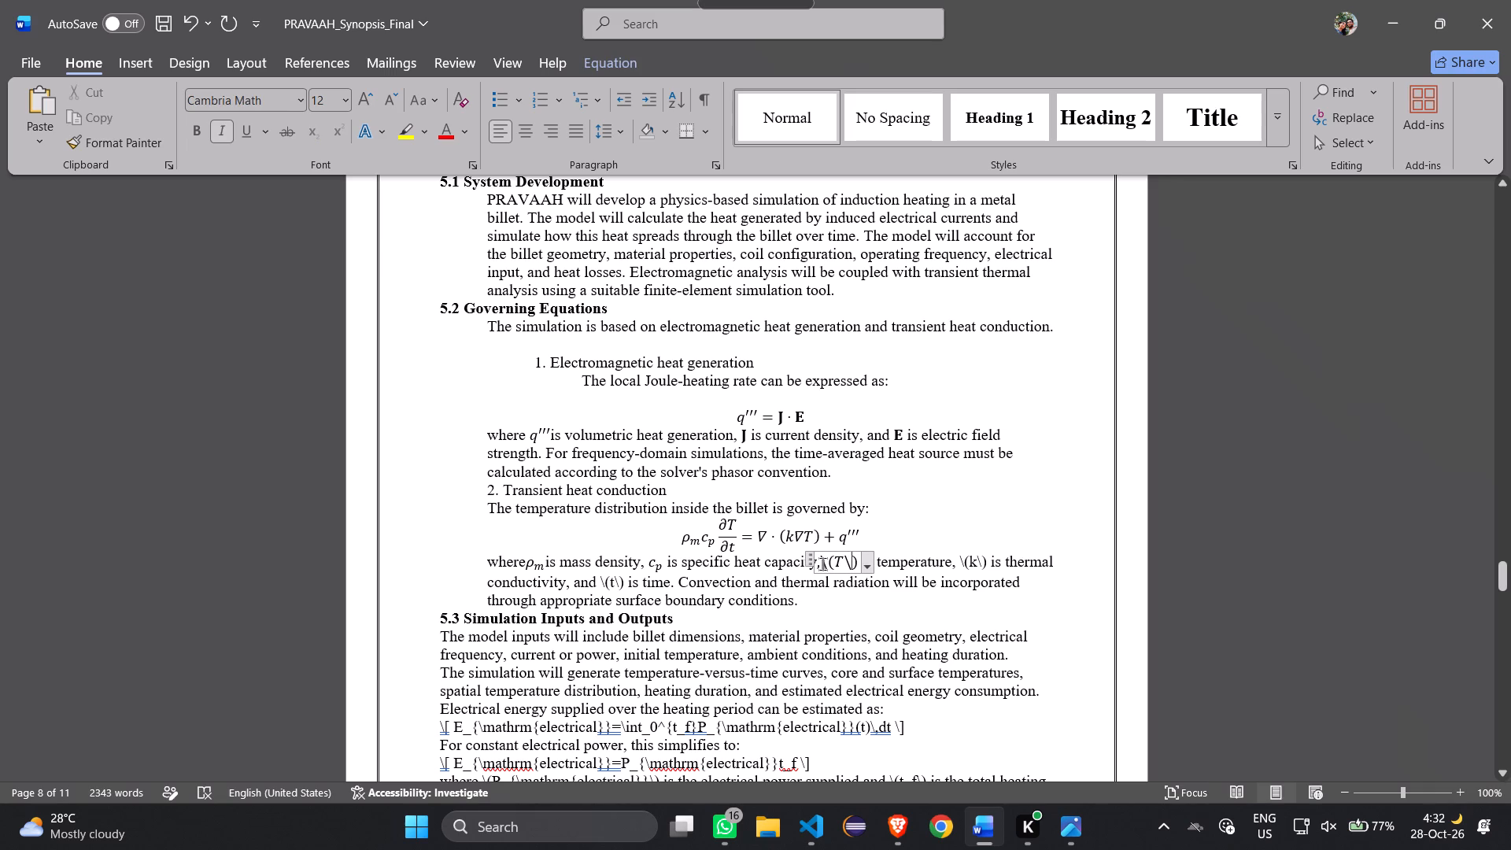
pyautogui.click(822, 564)
pyautogui.press('BackSpace')
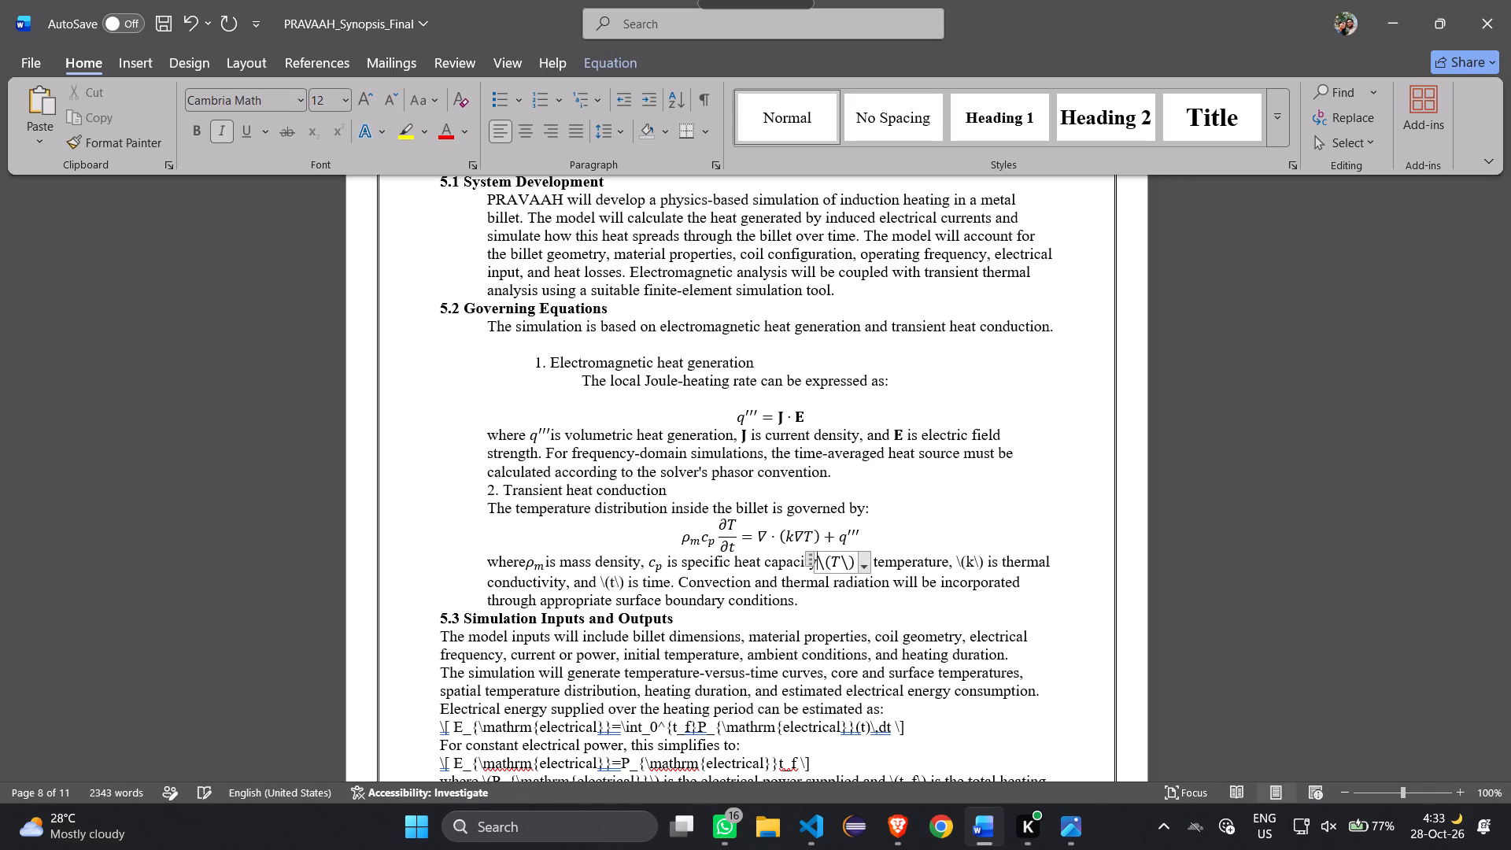
pyautogui.click(892, 541)
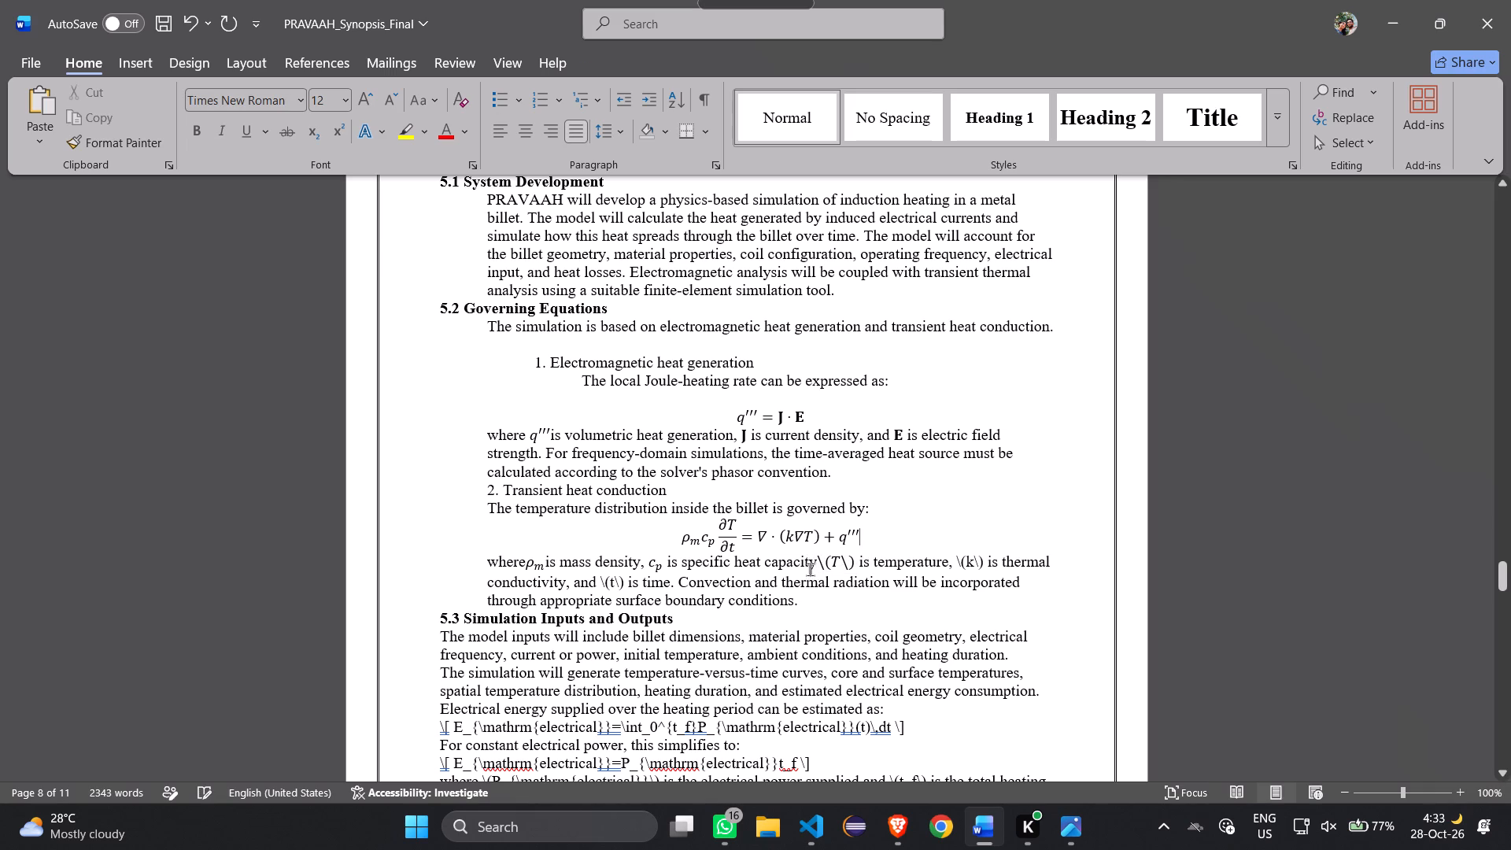
pyautogui.click(815, 567)
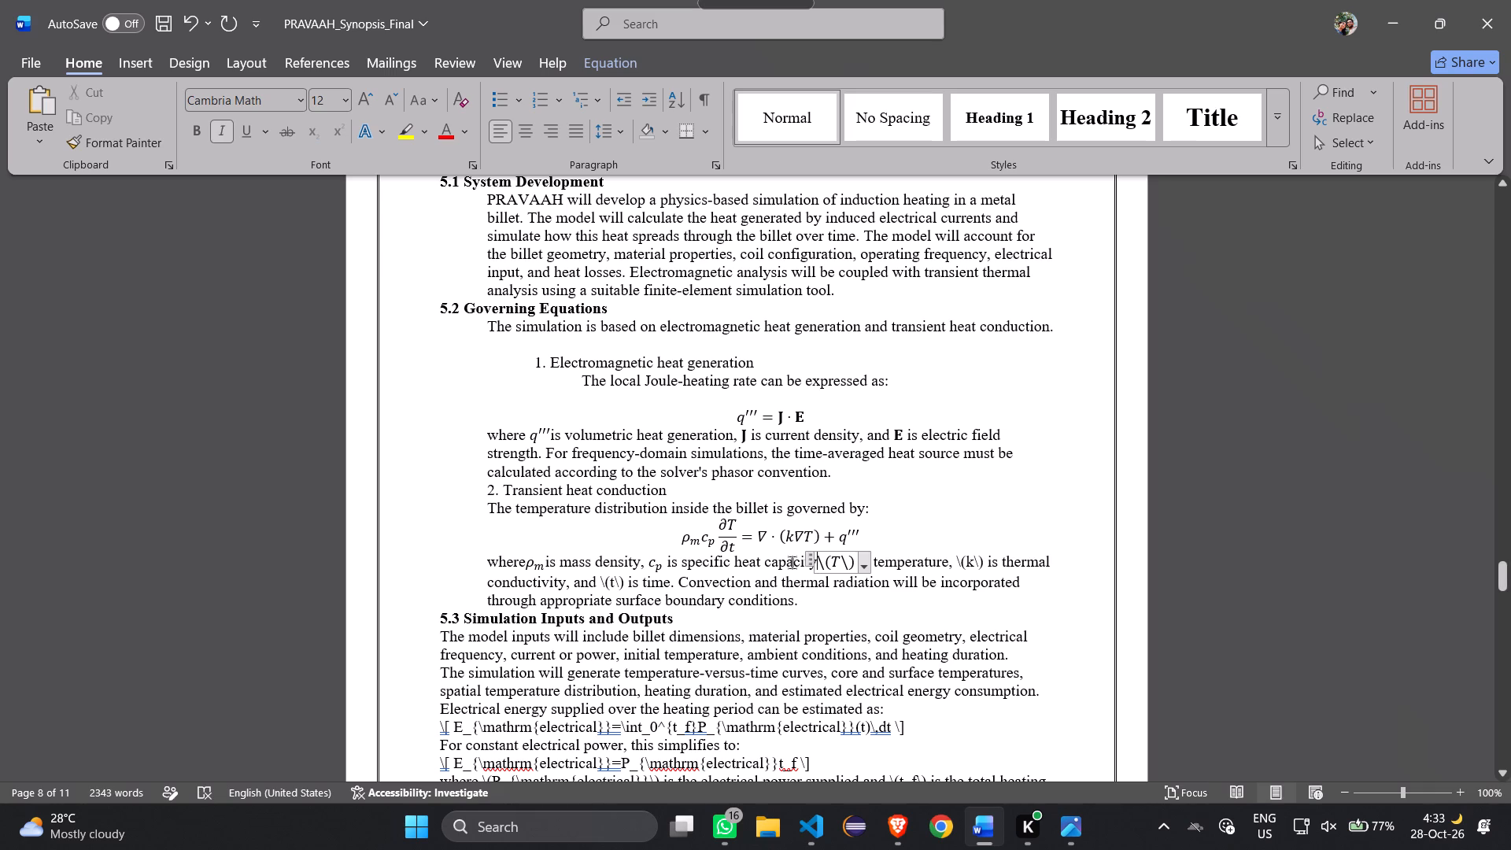
pyautogui.click(792, 562)
pyautogui.press('Right')
pyautogui.press('Right')
pyautogui.press('Right')
pyautogui.press('Right')
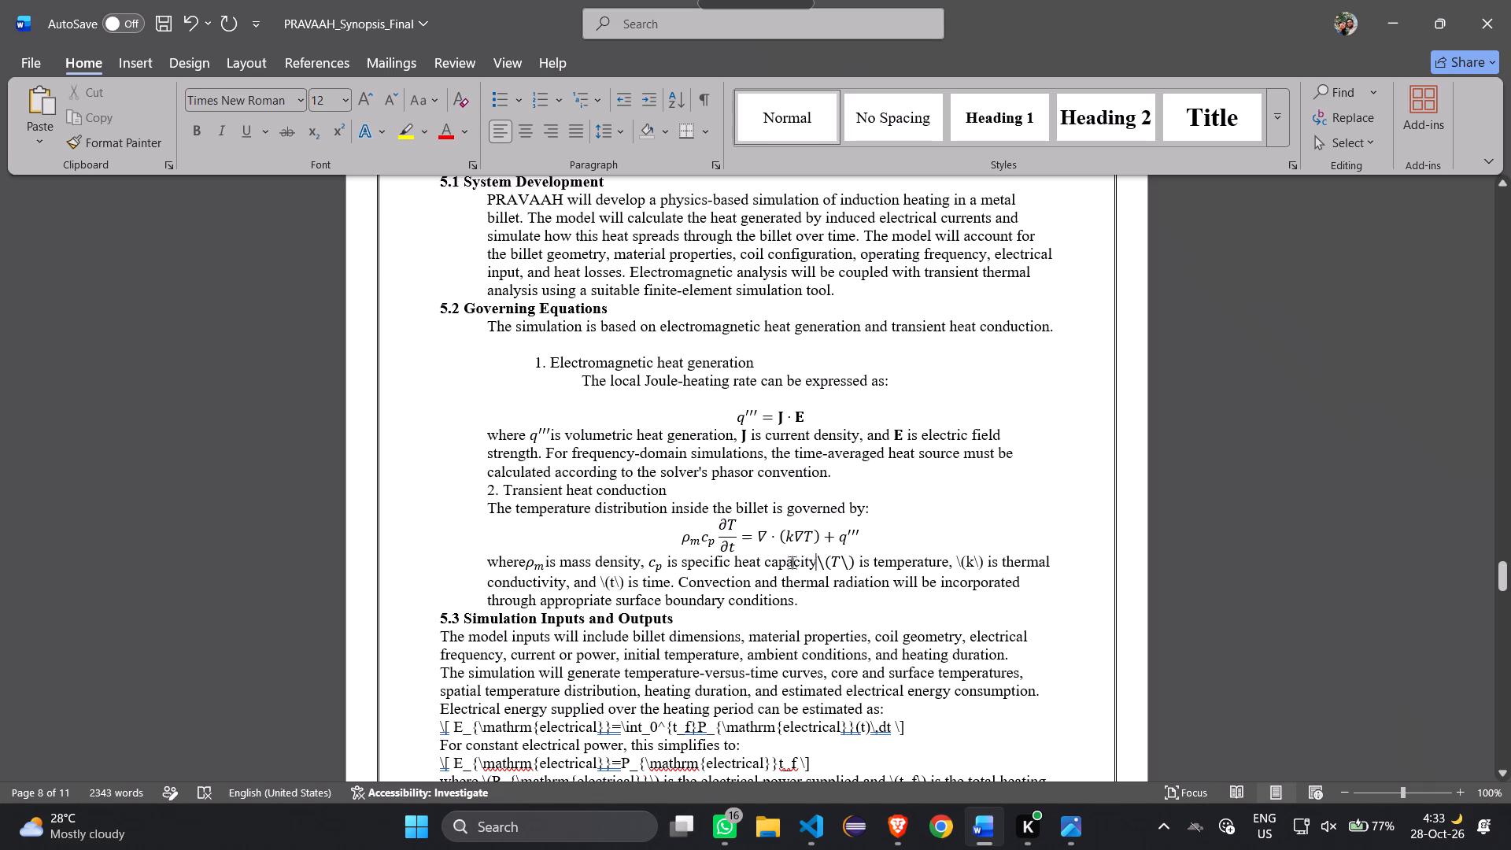
pyautogui.press(',')
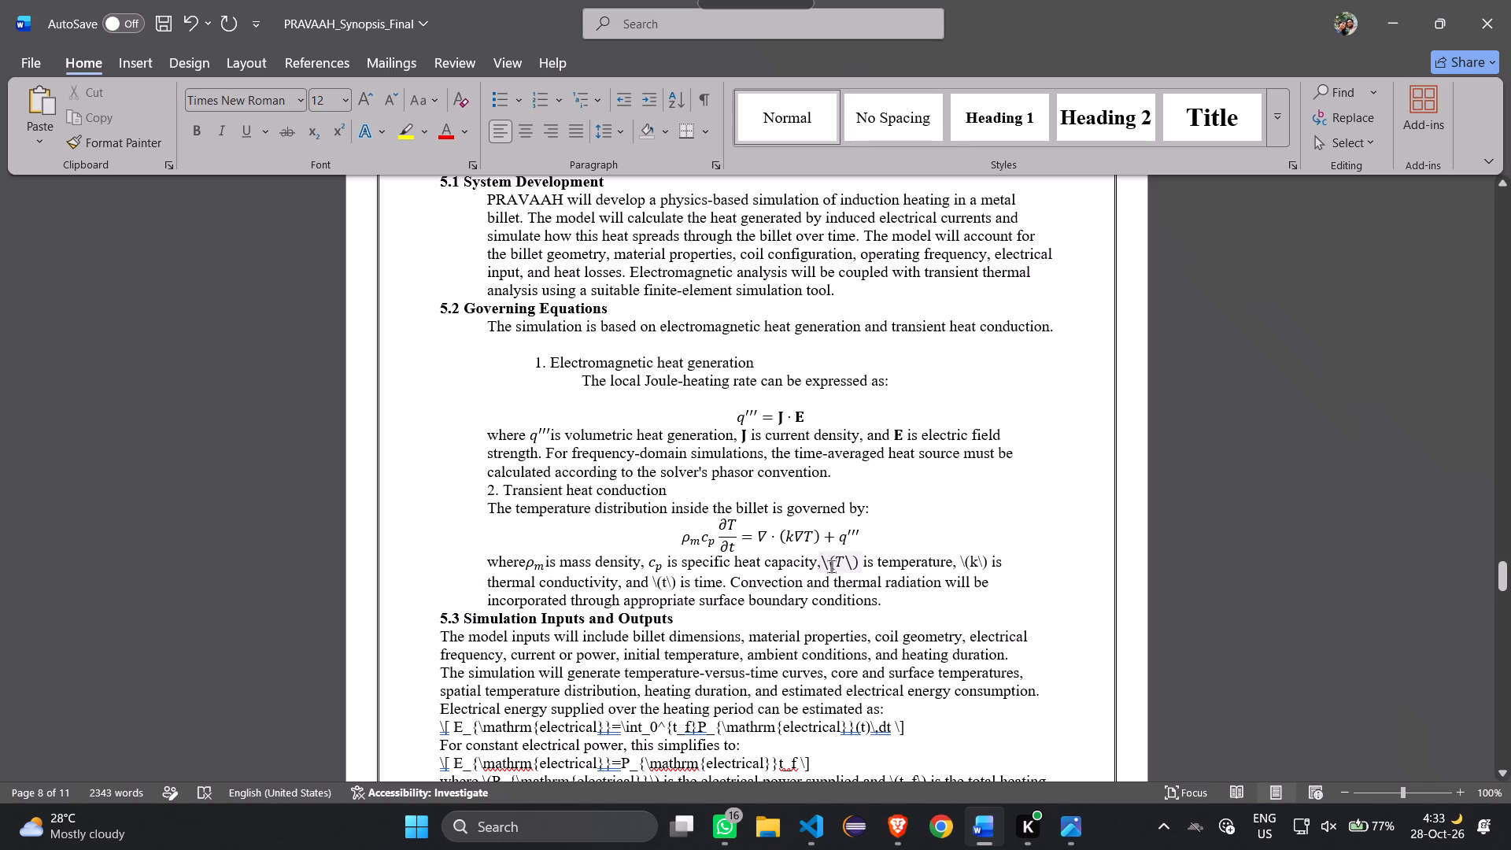
# Delete the stray backslashes from the T equation in section 5.2 so that it reads (T).
pyautogui.click(831, 566)
pyautogui.press('BackSpace')
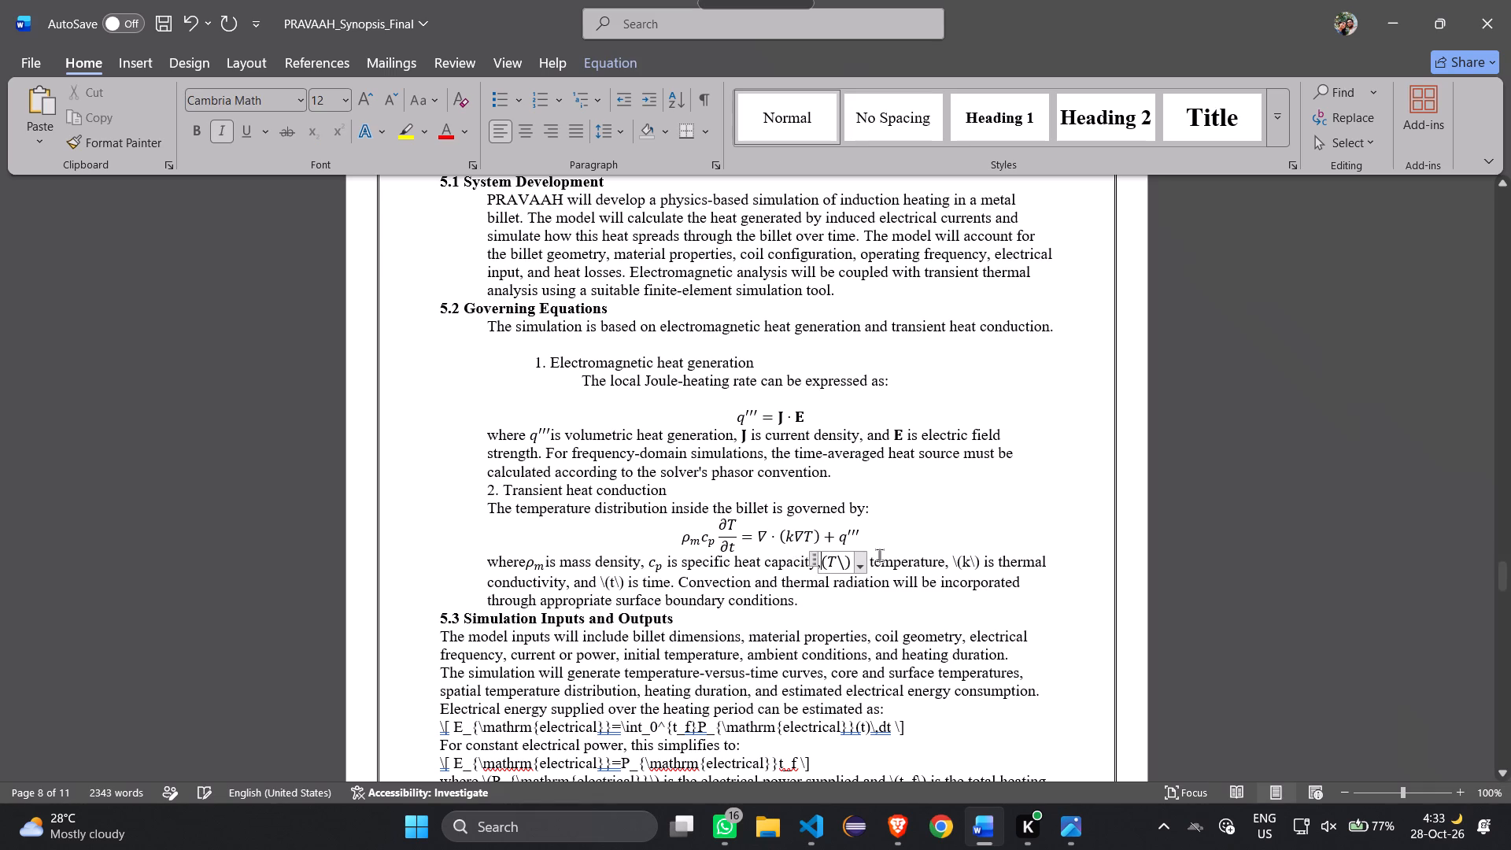
pyautogui.click(904, 551)
pyautogui.click(846, 567)
pyautogui.press('BackSpace')
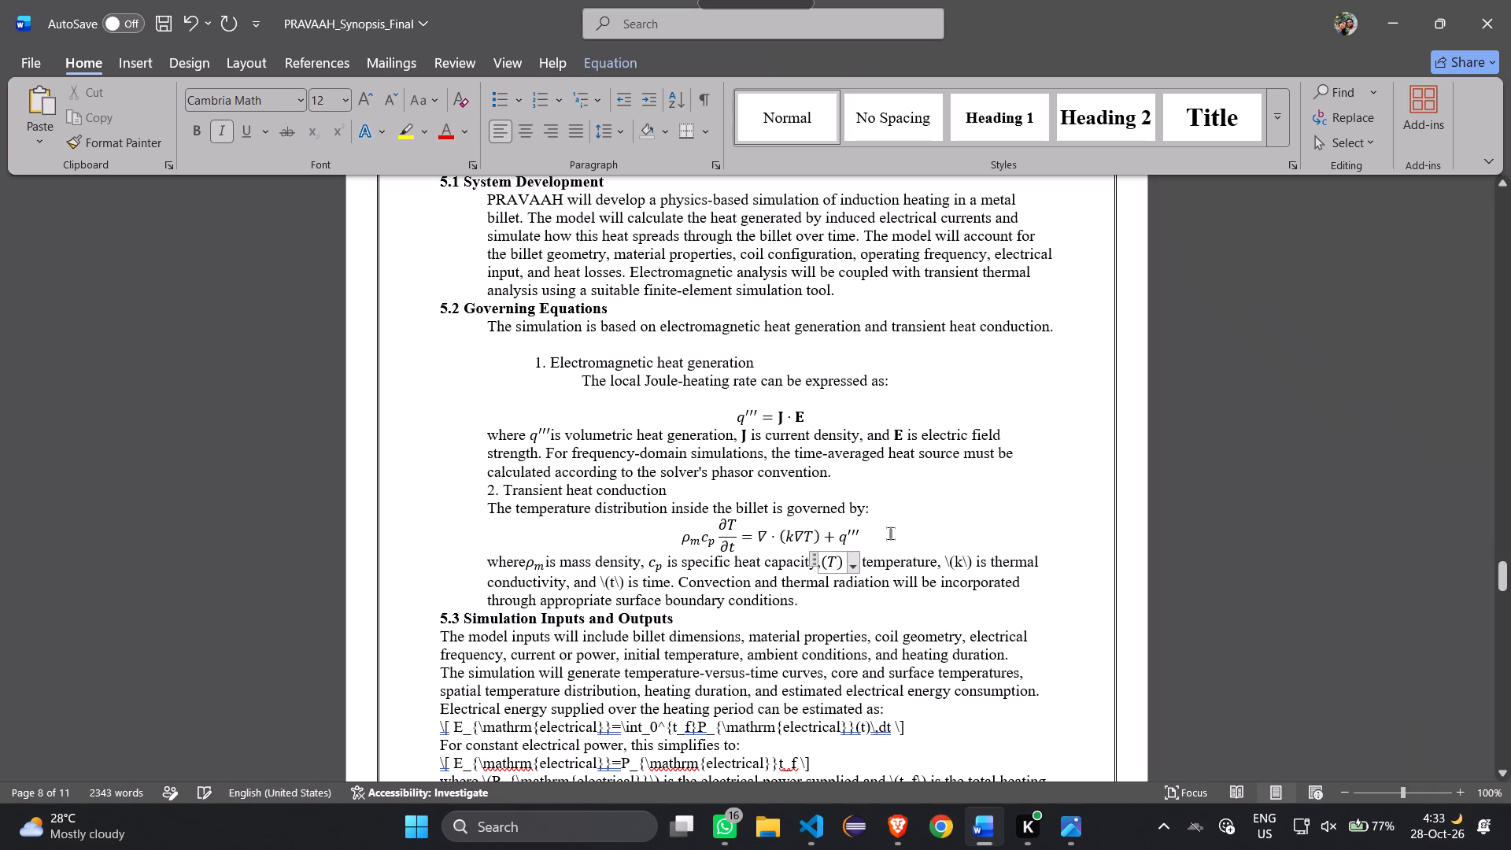
pyautogui.click(890, 533)
# Convert the \(k\) text in the same sentence into an inline equation and add a space before "is thermal".
pyautogui.moveTo(973, 561); pyautogui.dragTo(958, 563)
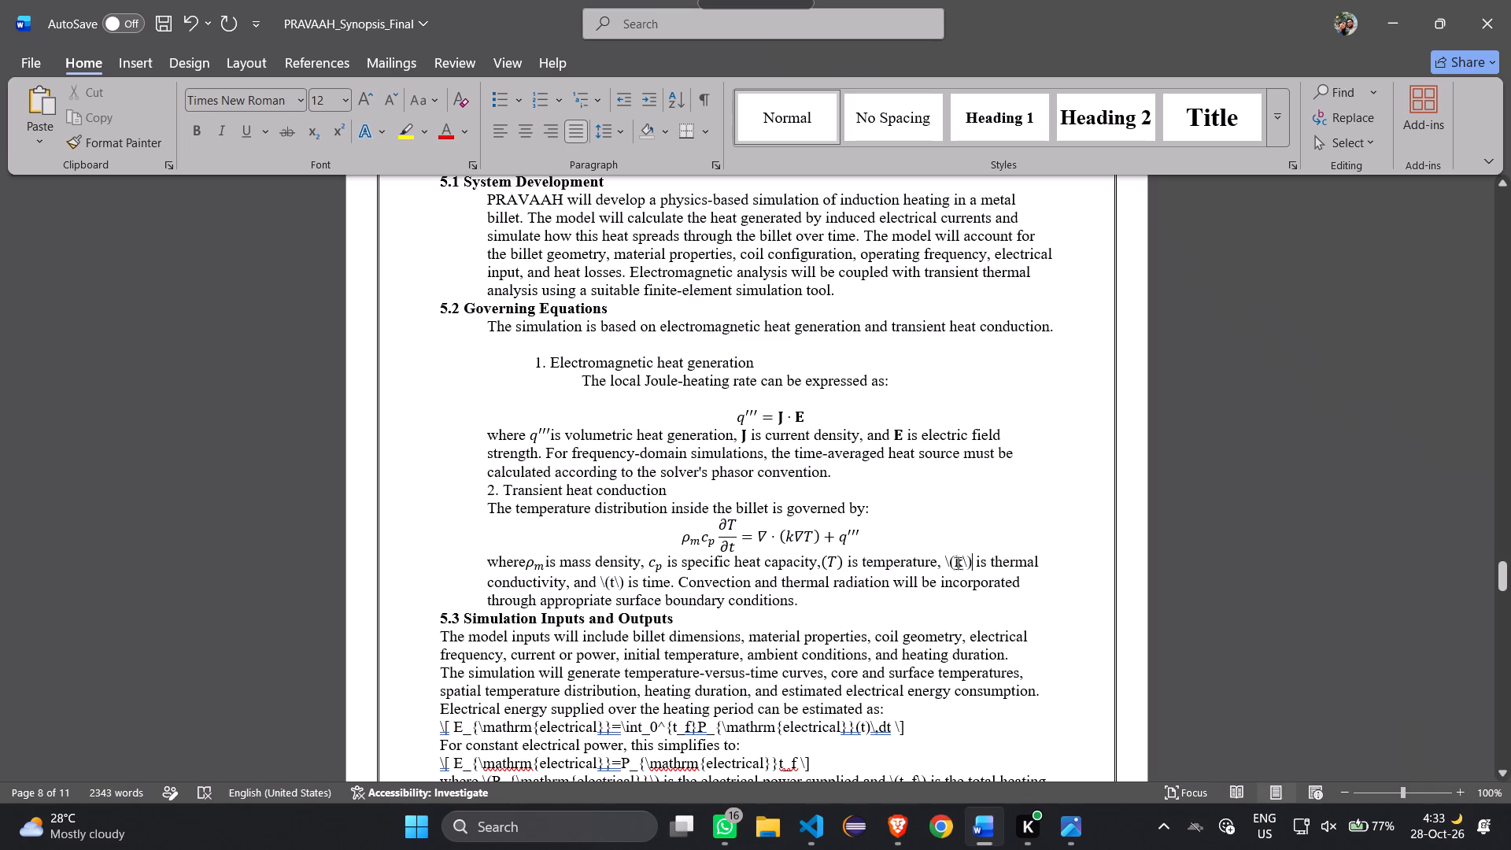
pyautogui.moveTo(958, 563); pyautogui.dragTo(944, 564)
pyautogui.hotkey('alt', '=')
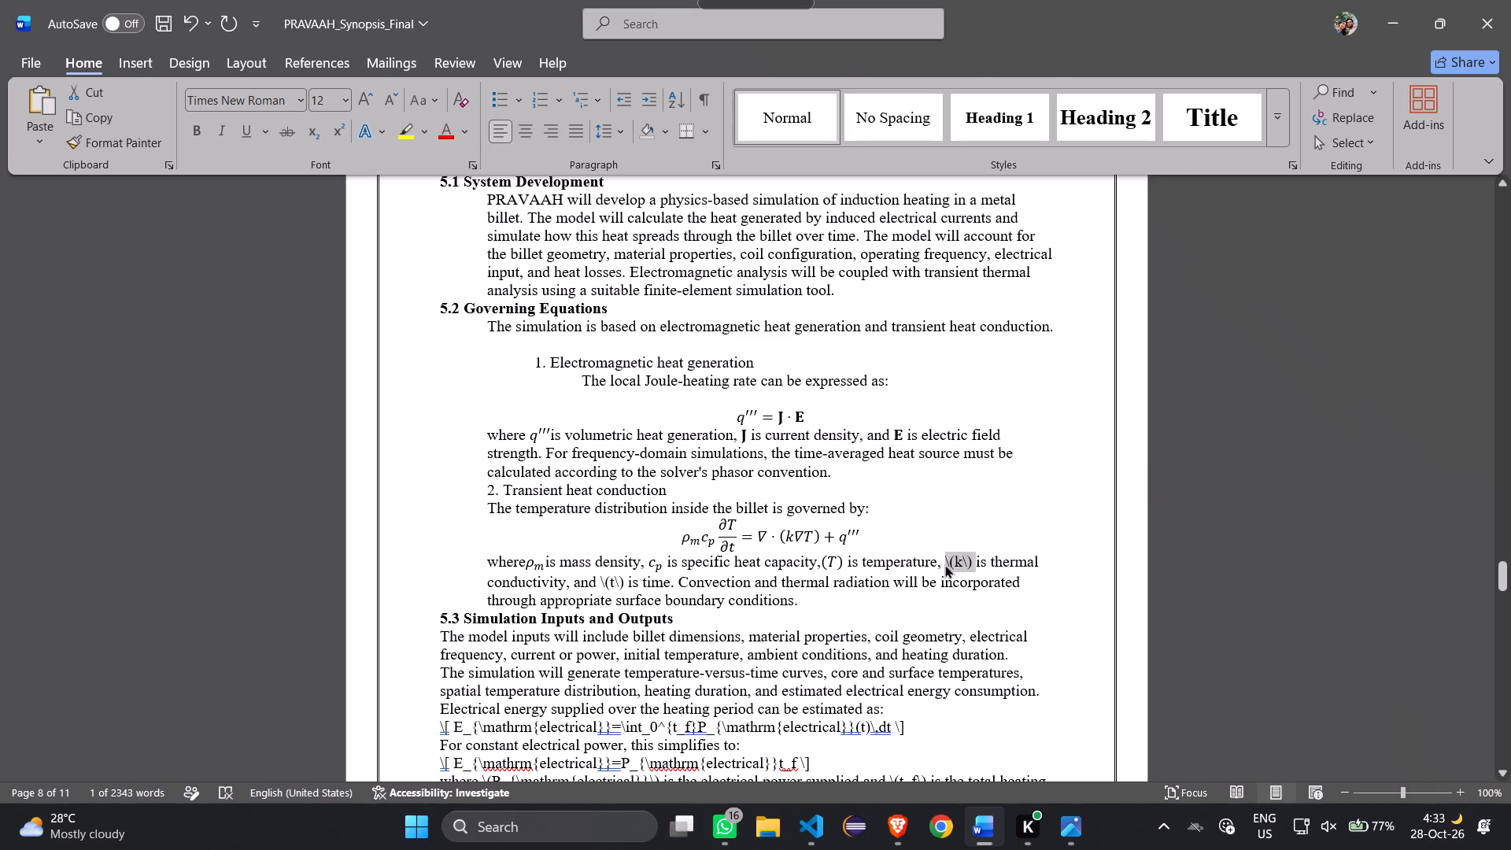
pyautogui.click(997, 549)
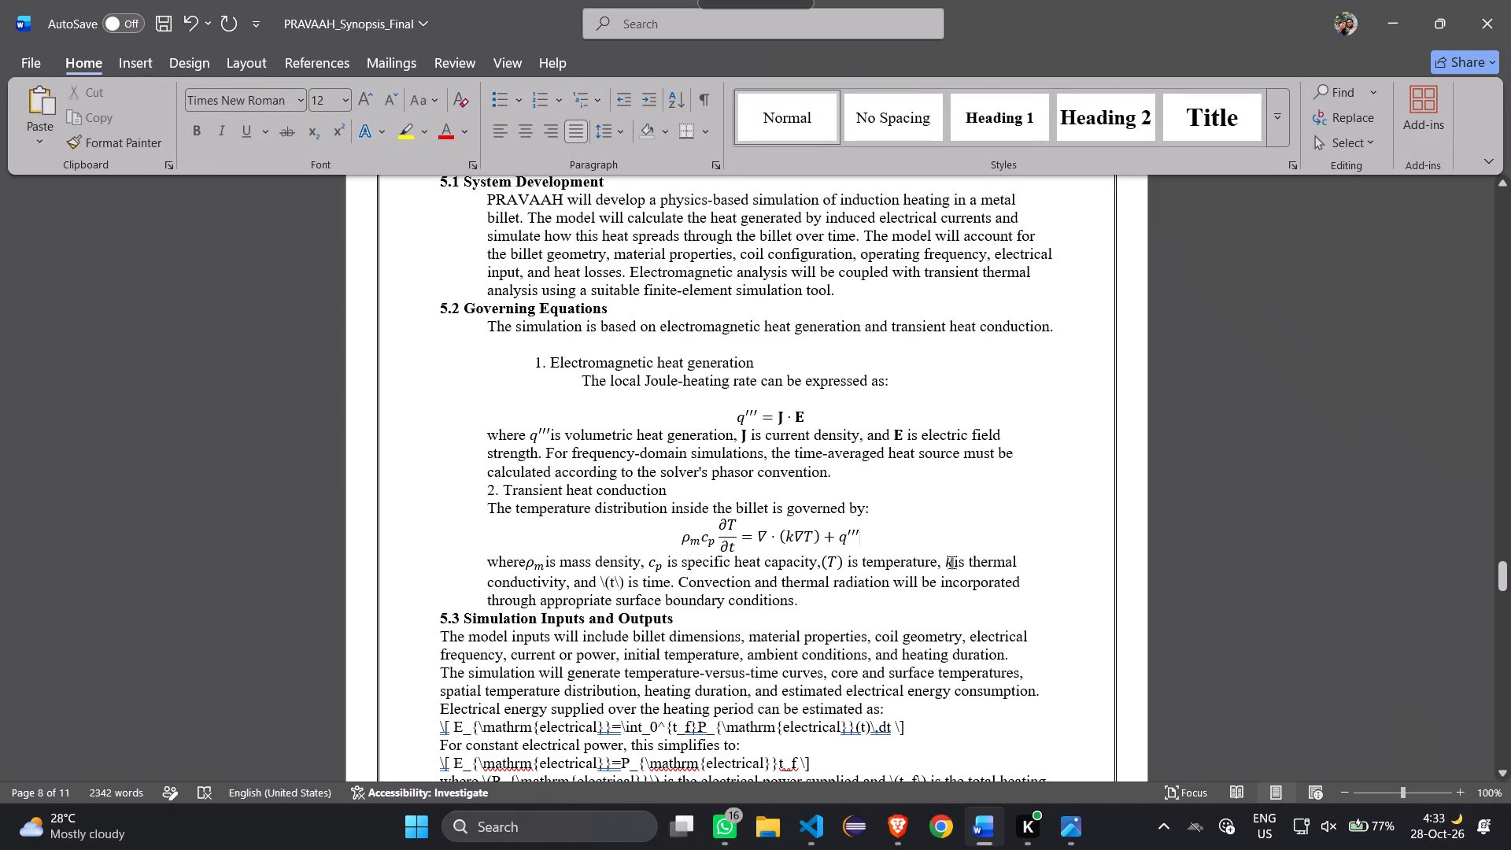
pyautogui.click(953, 560)
pyautogui.press('space')
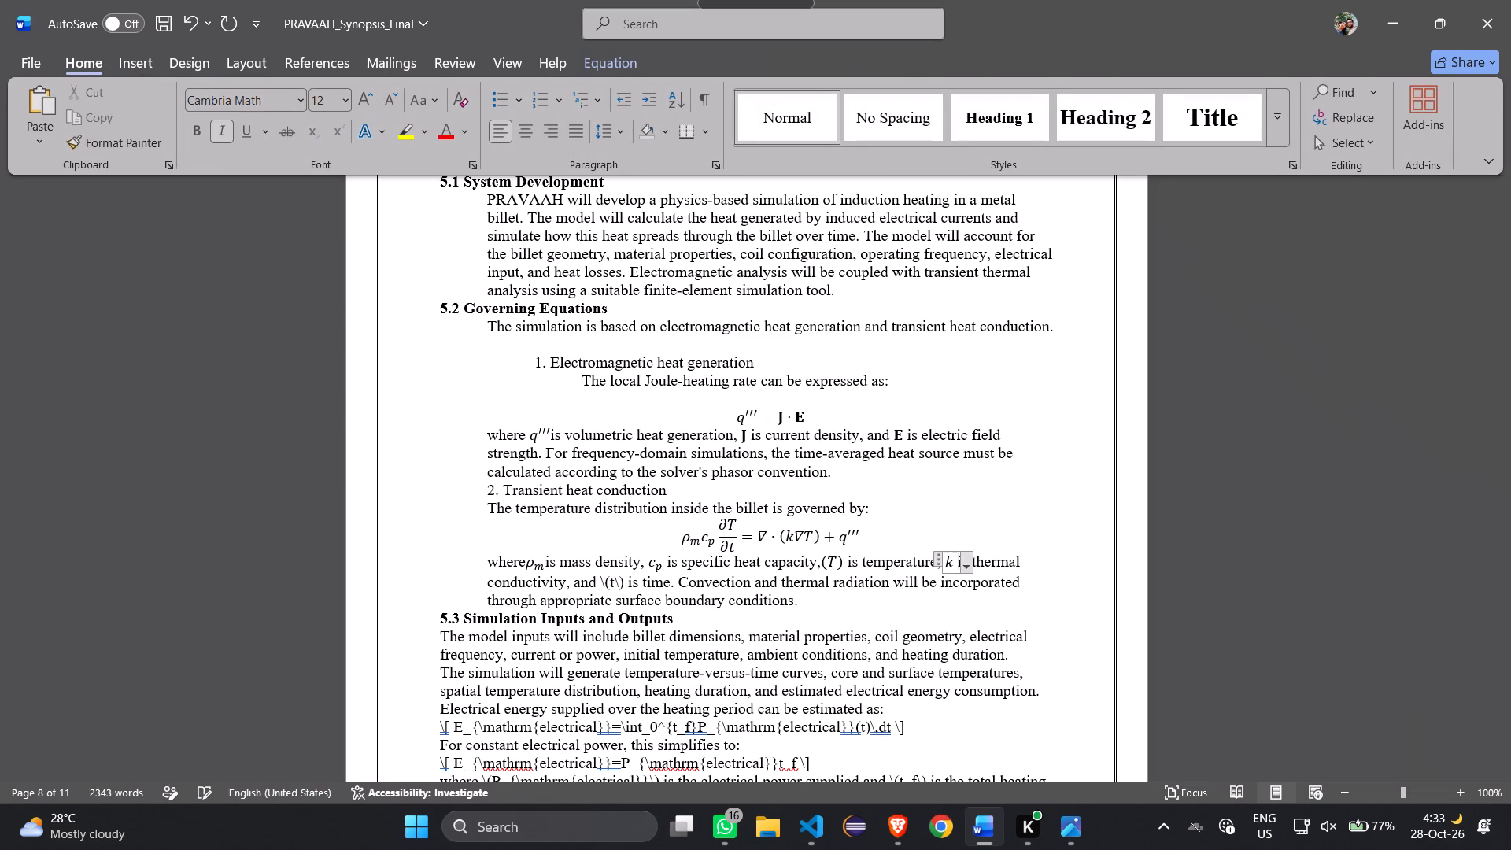
pyautogui.click(1022, 539)
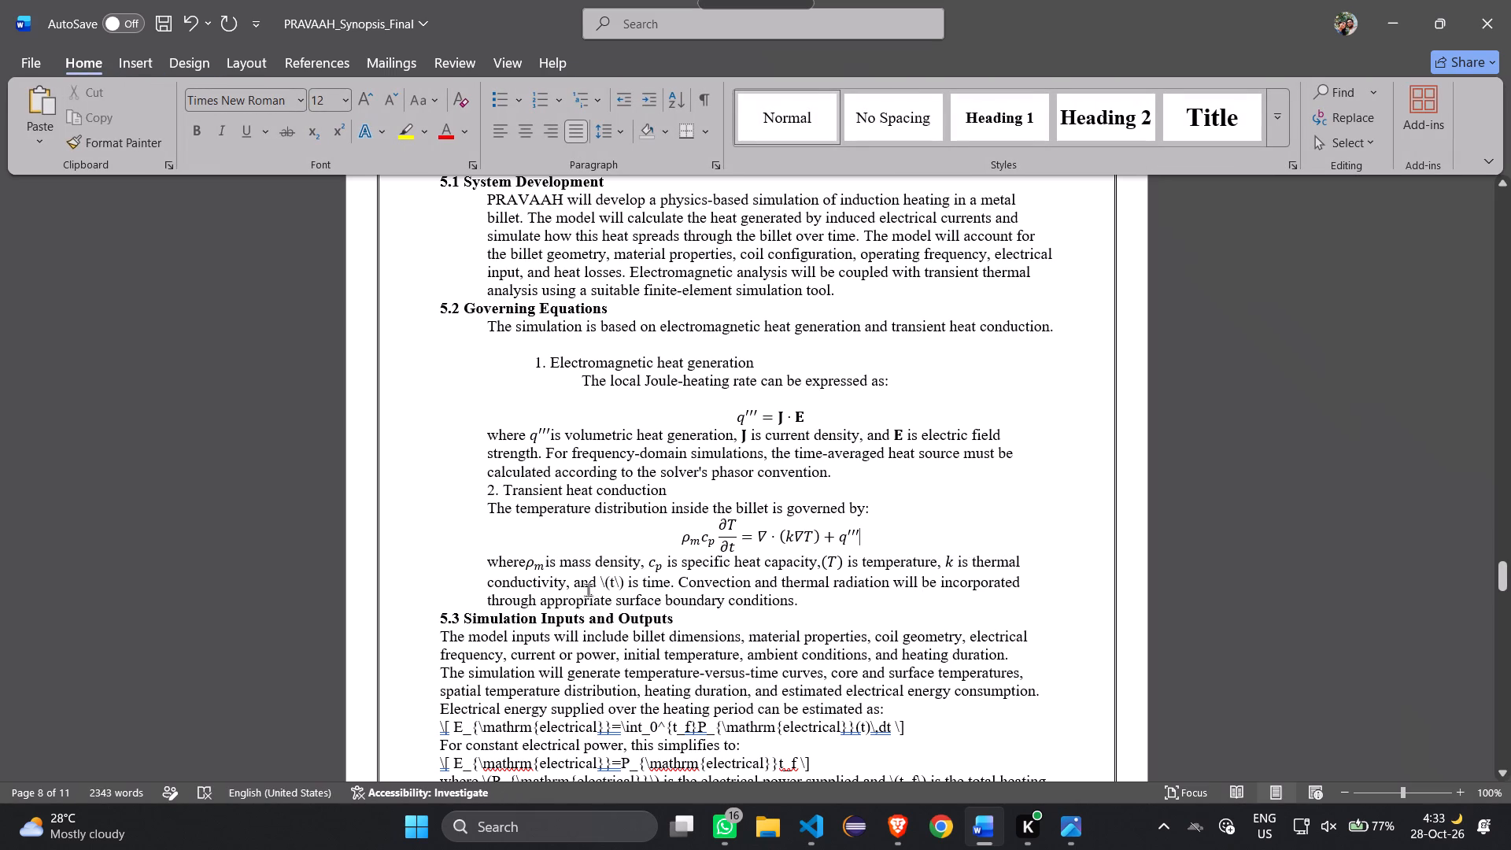
# Convert the \(t\) text after "conductivity, and" into an inline equation followed by a space.
pyautogui.moveTo(623, 582); pyautogui.dragTo(601, 585)
pyautogui.hotkey('alt', '=')
pyautogui.click(653, 589)
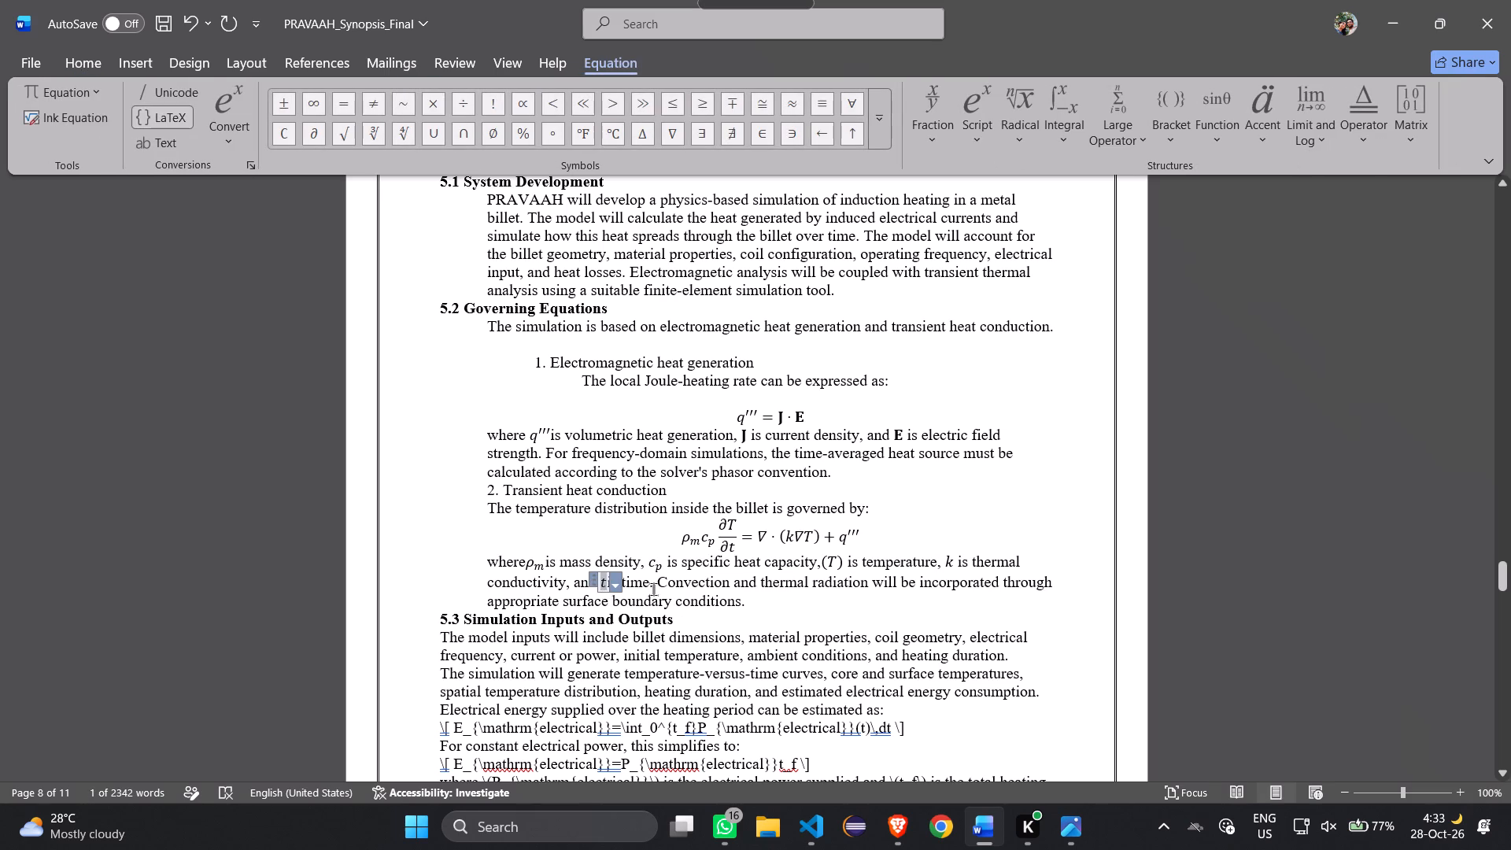
pyautogui.click(608, 586)
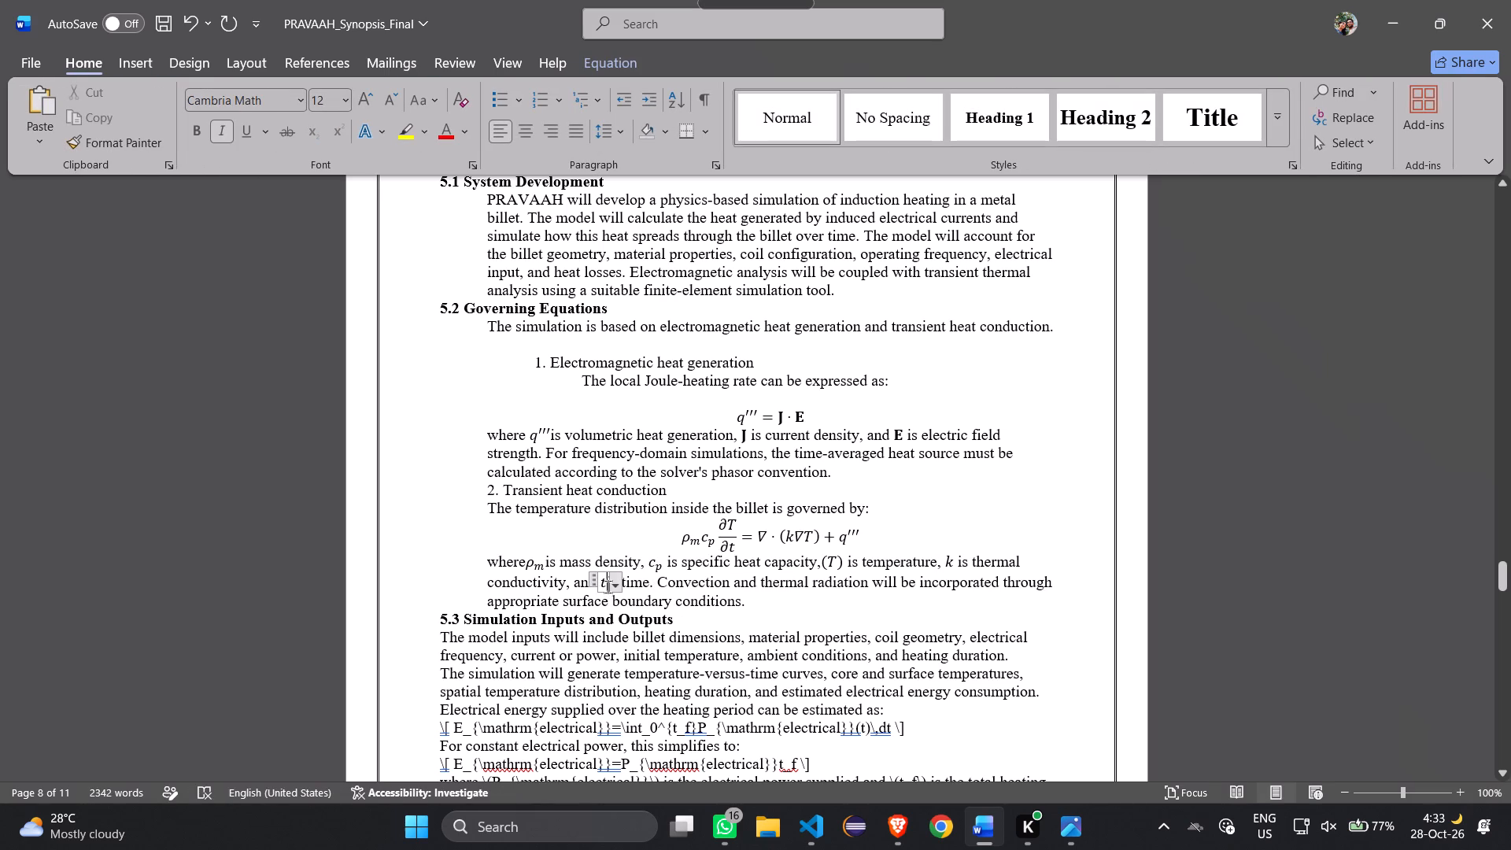
pyautogui.press('space')
pyautogui.click(679, 576)
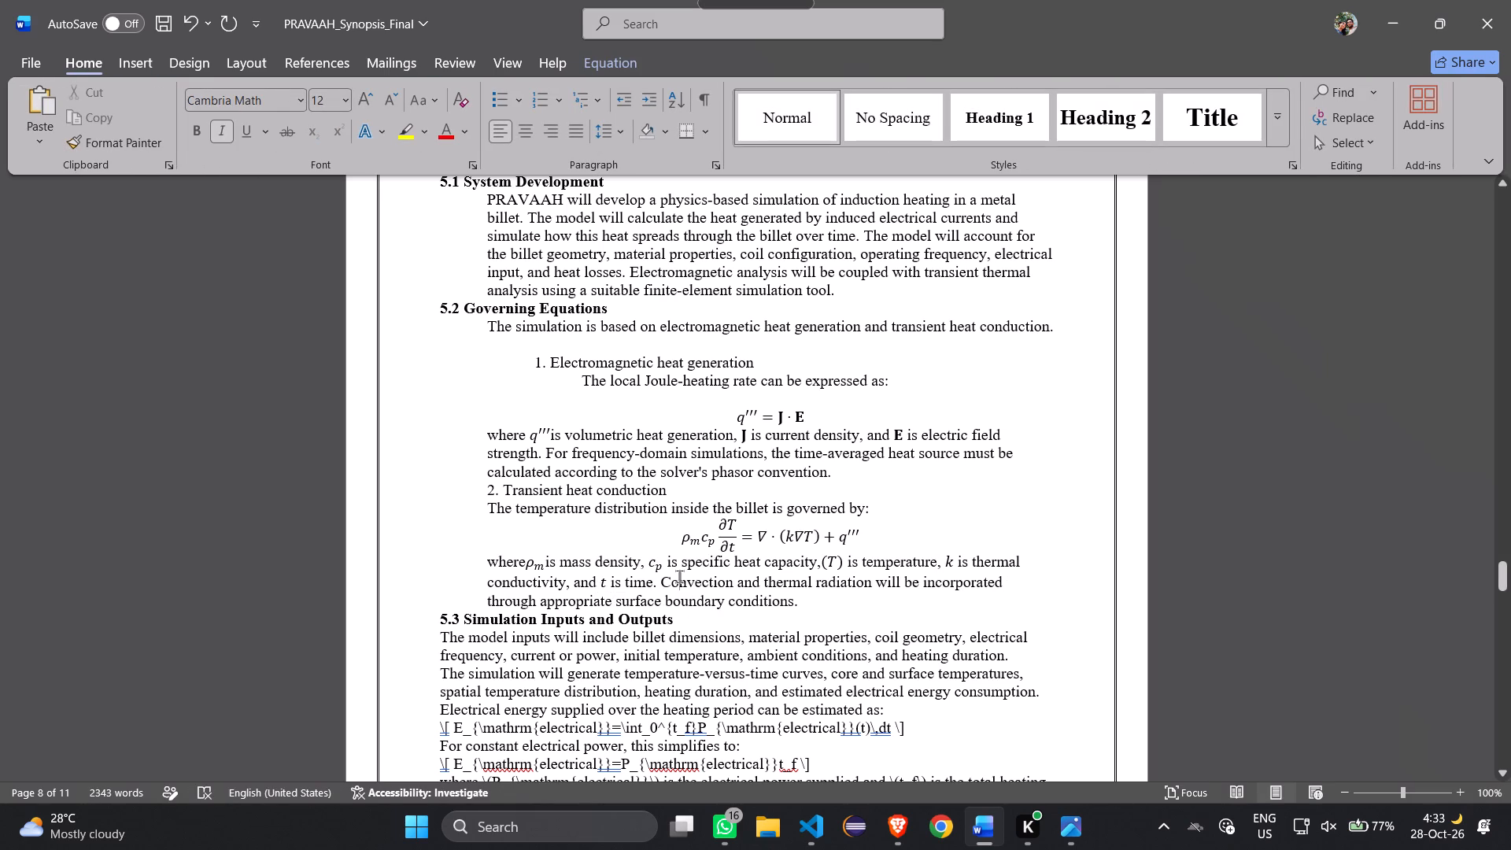
# Indent all body paragraphs of section 5.3 one level, from "The model inputs" through "heating duration".
pyautogui.scroll(-1, 747, 608)
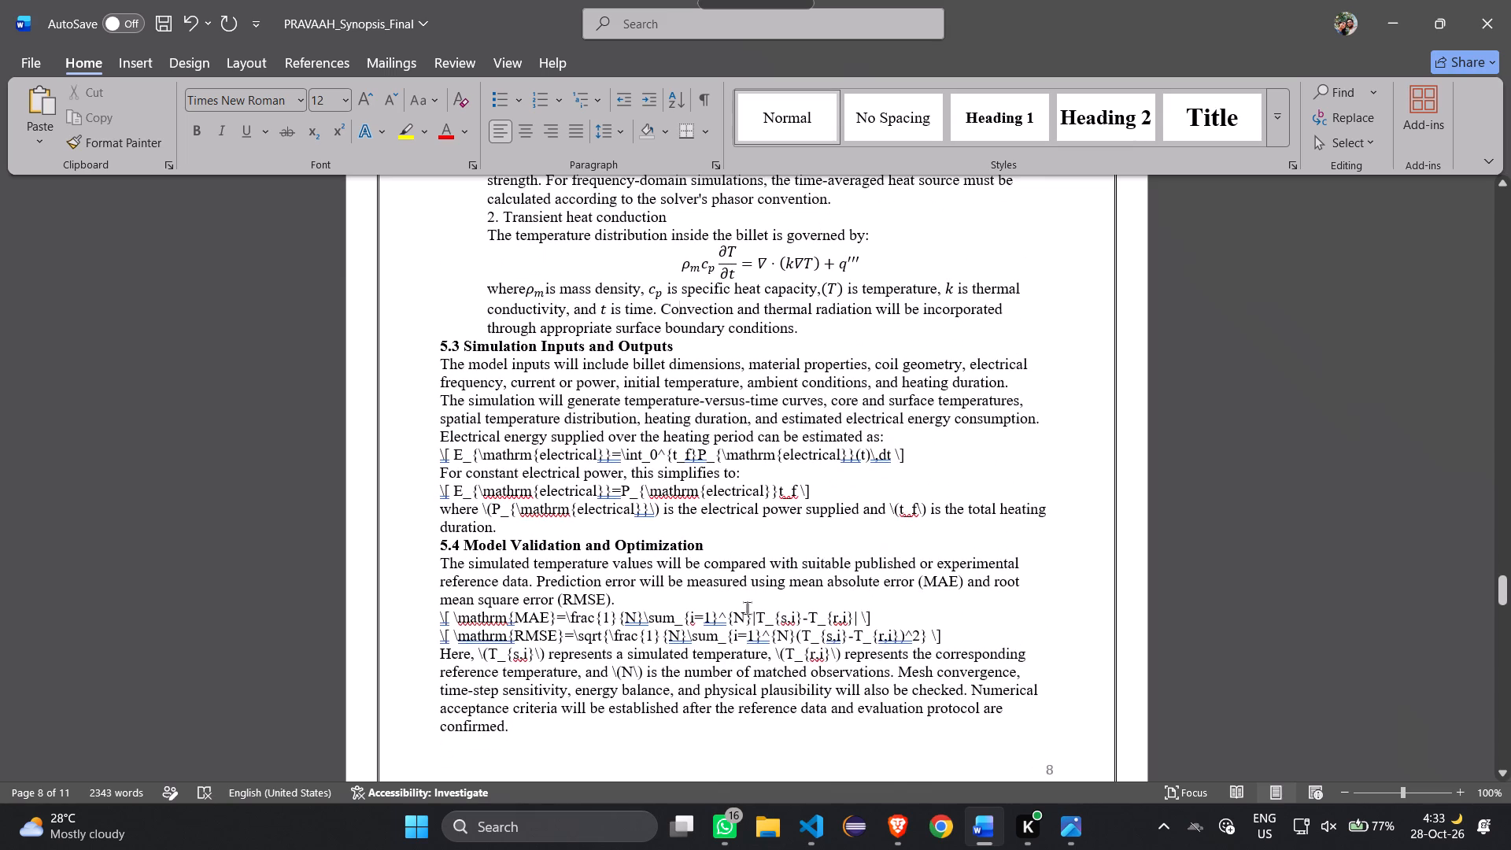
pyautogui.click(439, 358)
pyautogui.hscroll(1, 545, 333)
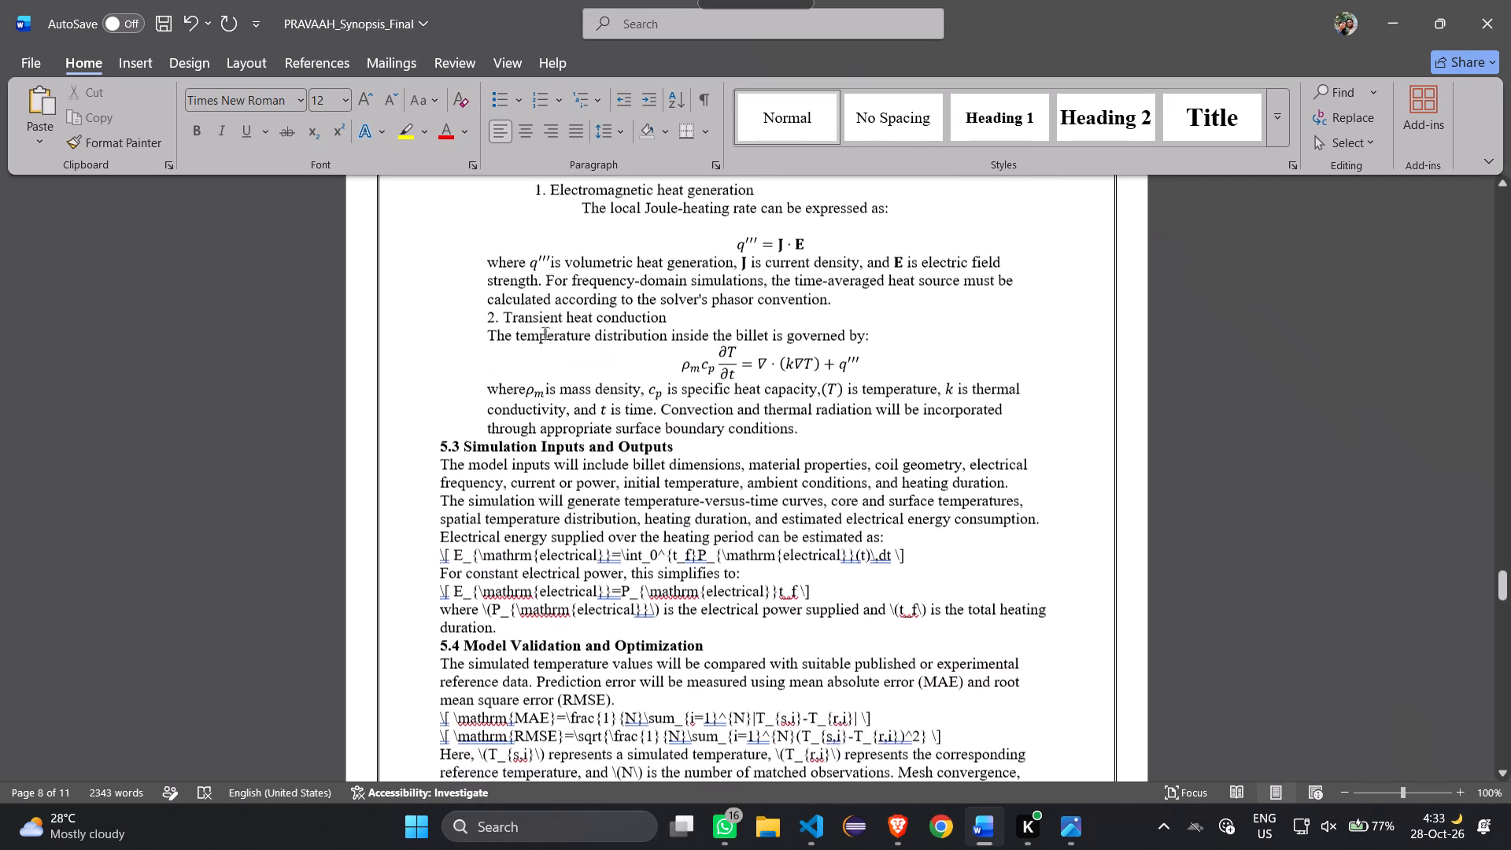
pyautogui.hscroll(1, 545, 333)
pyautogui.moveTo(439, 453); pyautogui.dragTo(501, 512)
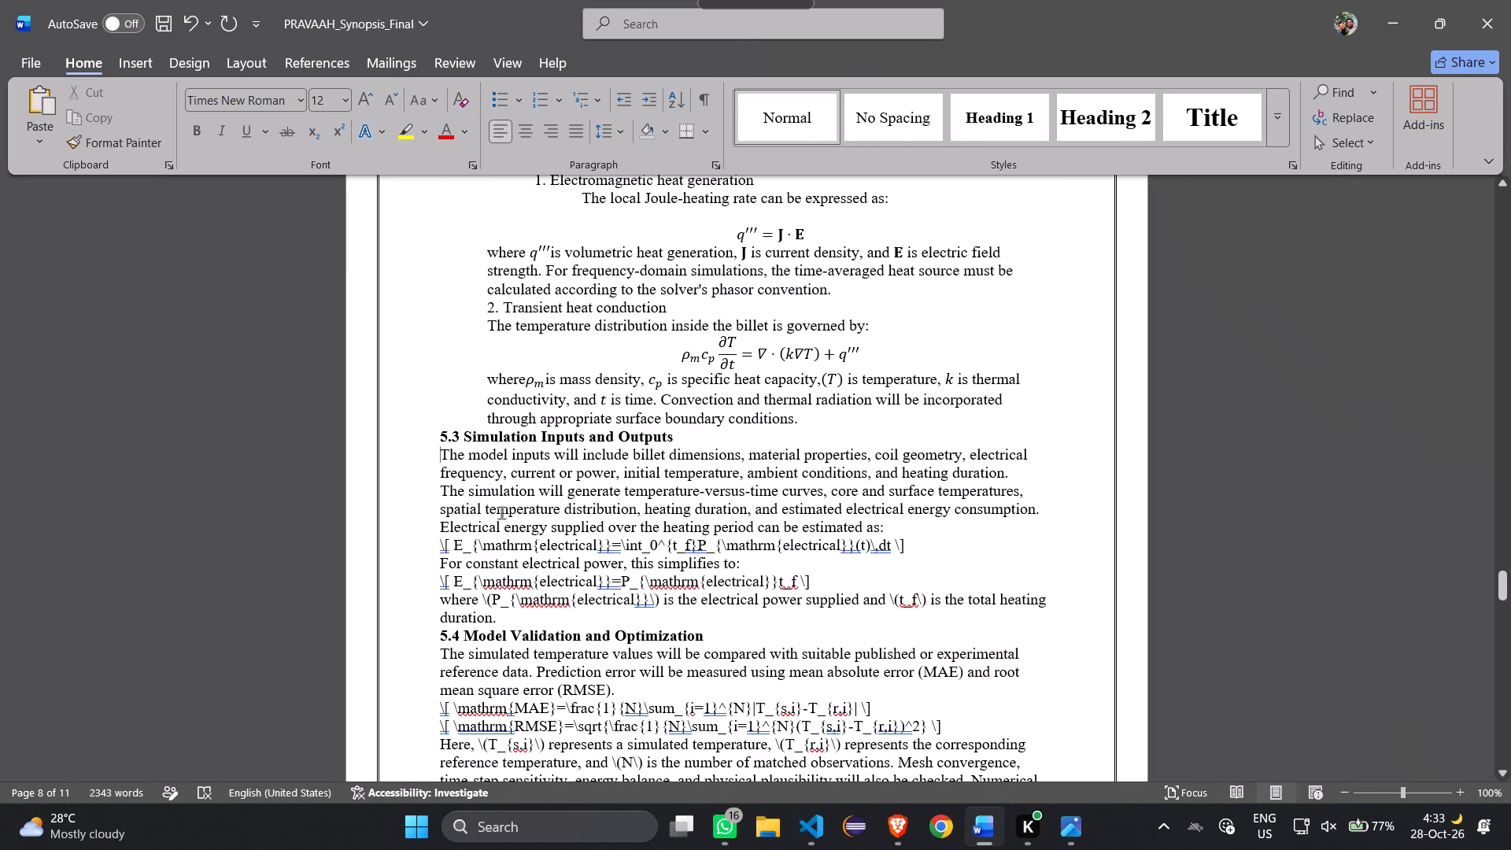
pyautogui.moveTo(501, 512); pyautogui.dragTo(529, 613)
pyautogui.press('Tab')
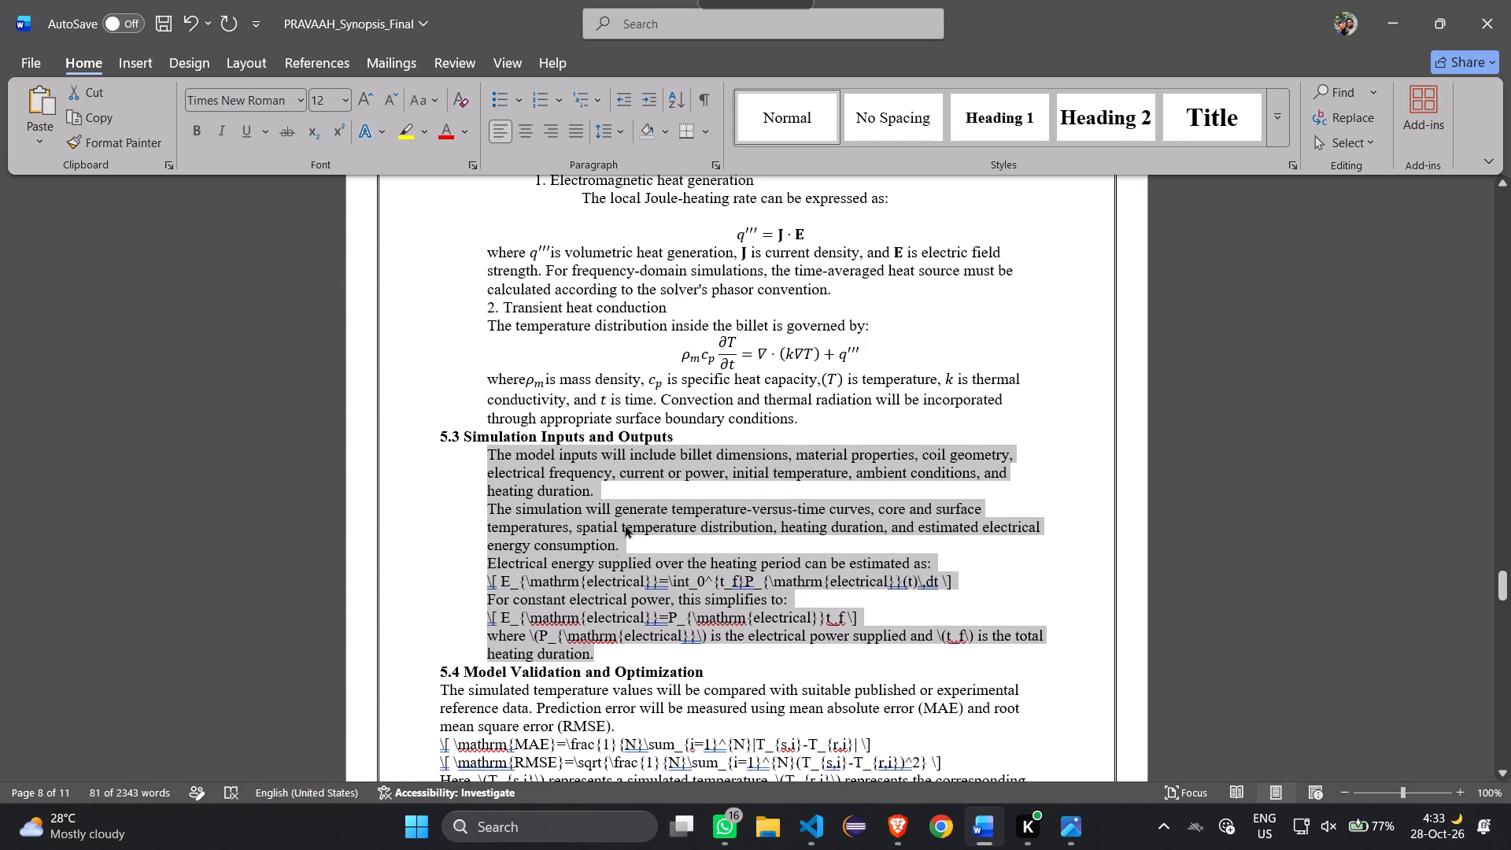
pyautogui.click(640, 467)
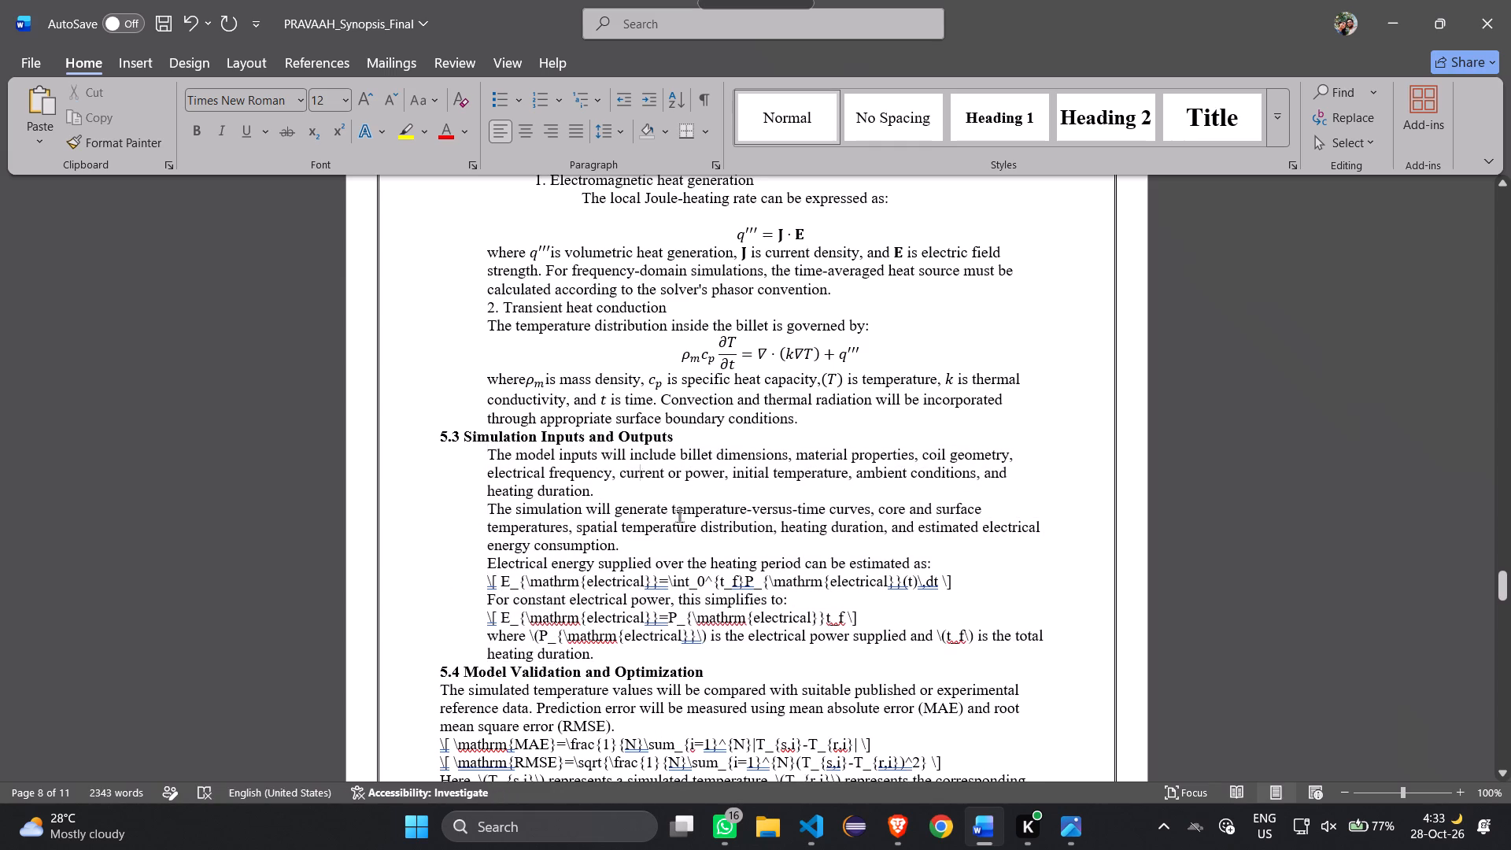
# Convert section 5.3's two raw LaTeX energy formulas, the integral and the constant-power version, into display equations.
pyautogui.scroll(-1, 679, 516)
pyautogui.moveTo(482, 478); pyautogui.dragTo(926, 488)
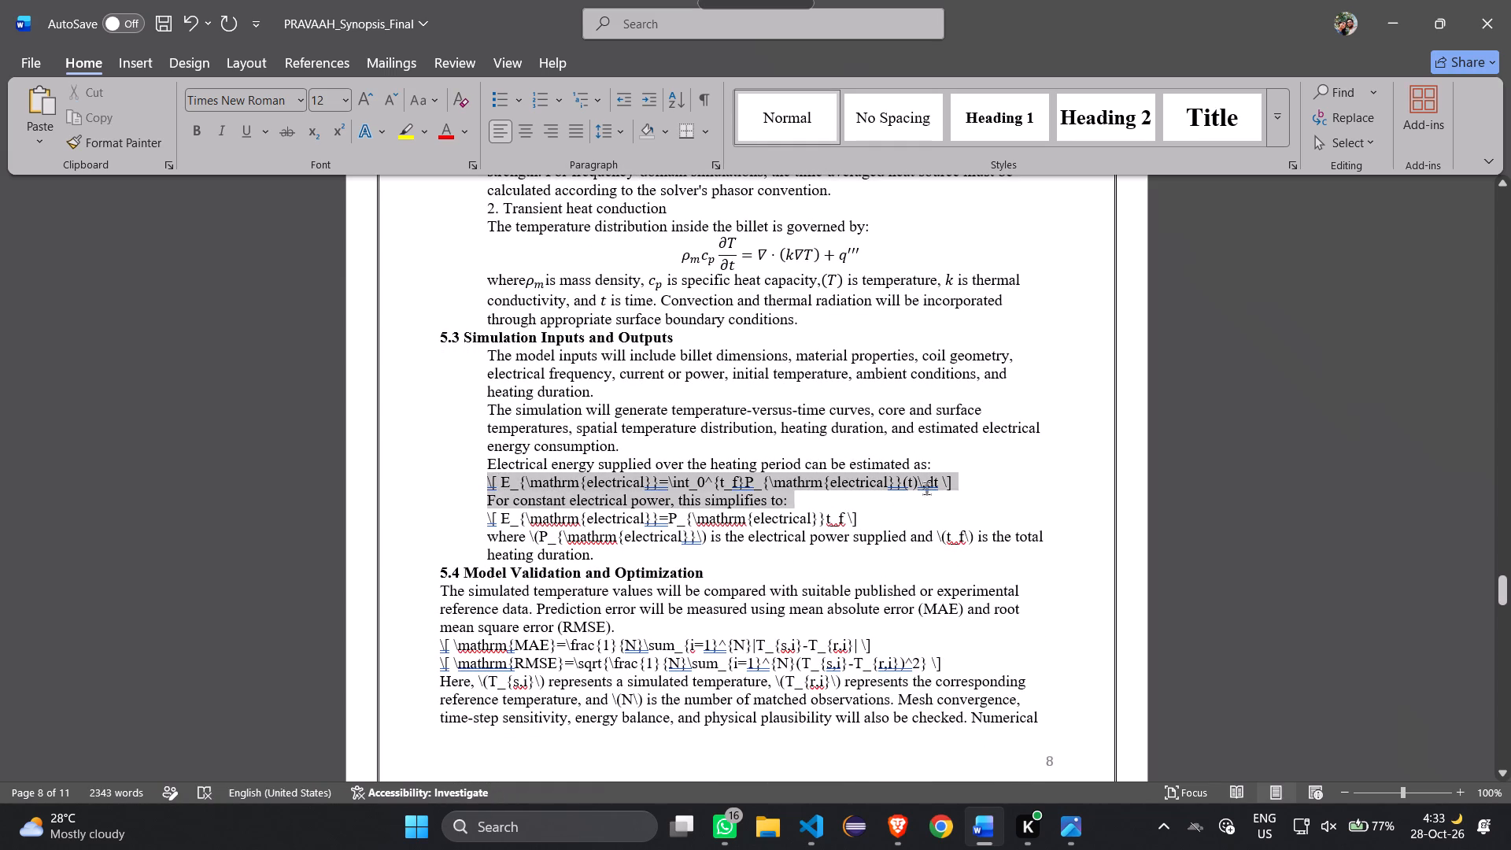
pyautogui.moveTo(926, 488); pyautogui.dragTo(968, 482)
pyautogui.hotkey('alt', '=')
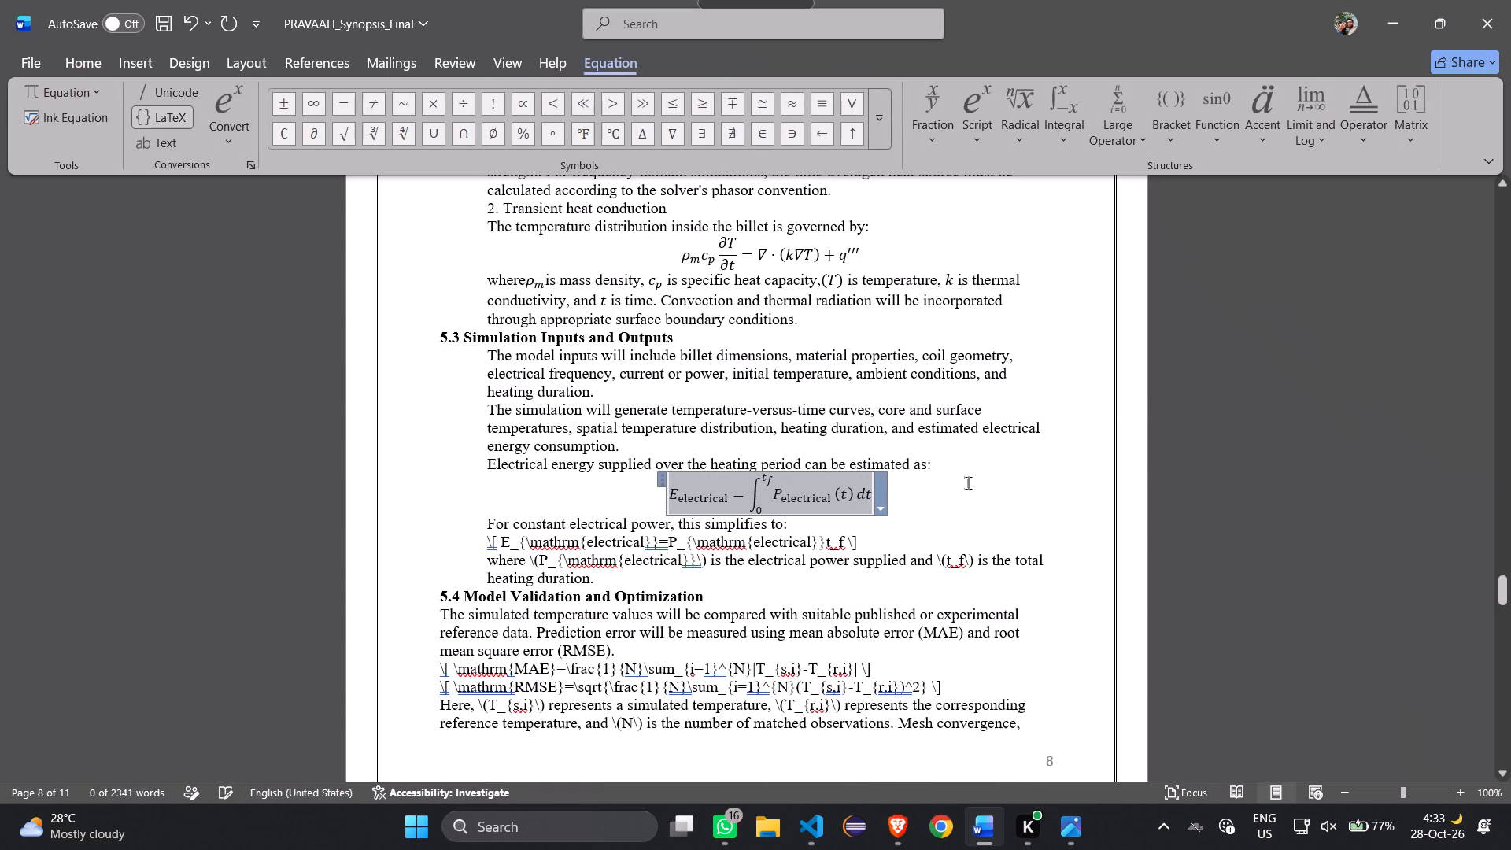
pyautogui.moveTo(480, 545); pyautogui.dragTo(813, 545)
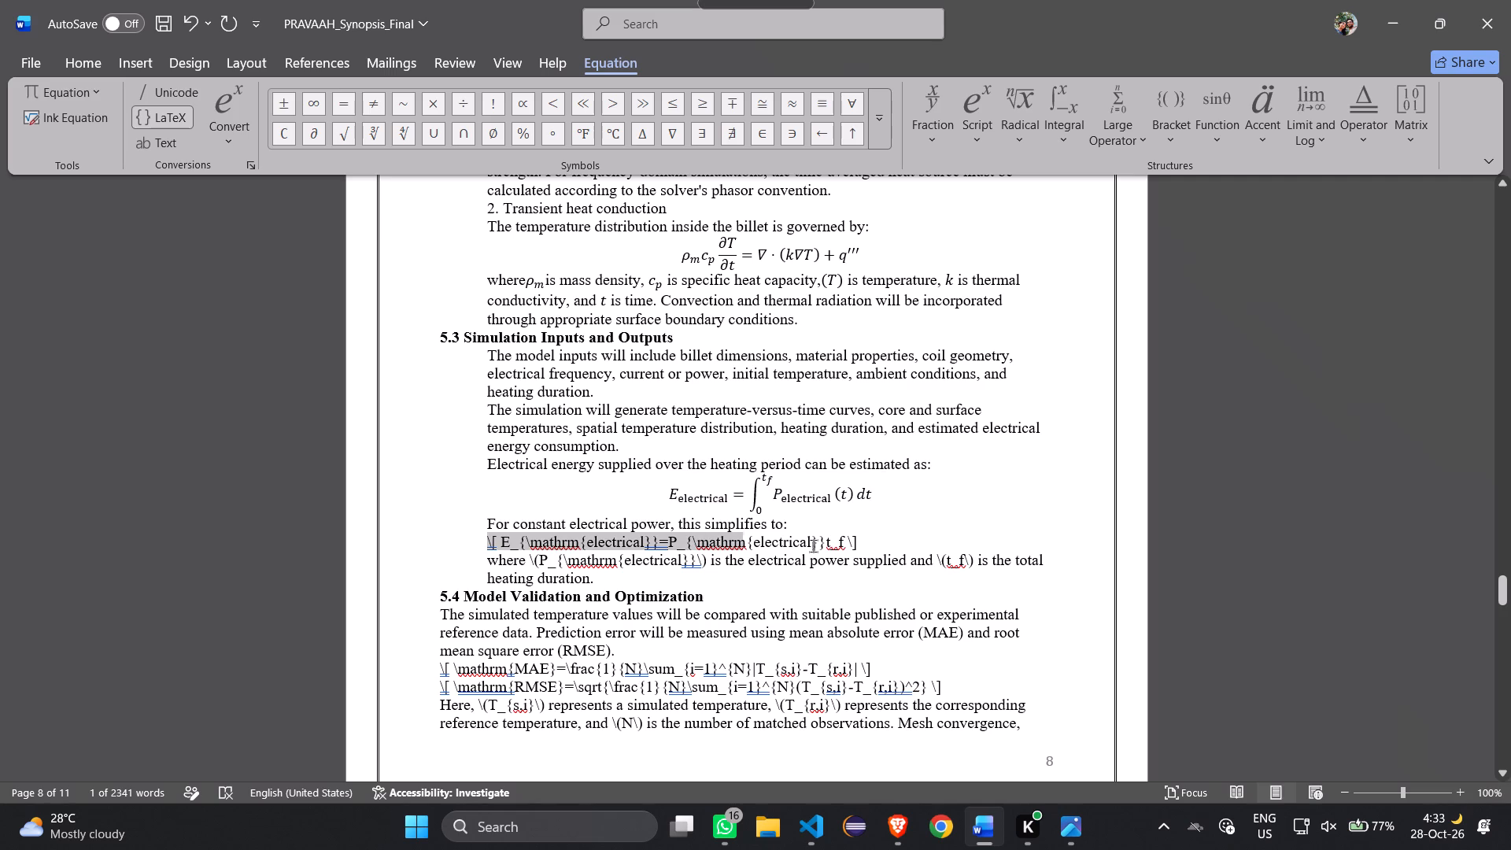
pyautogui.moveTo(813, 545); pyautogui.dragTo(871, 543)
pyautogui.hotkey('alt', '=')
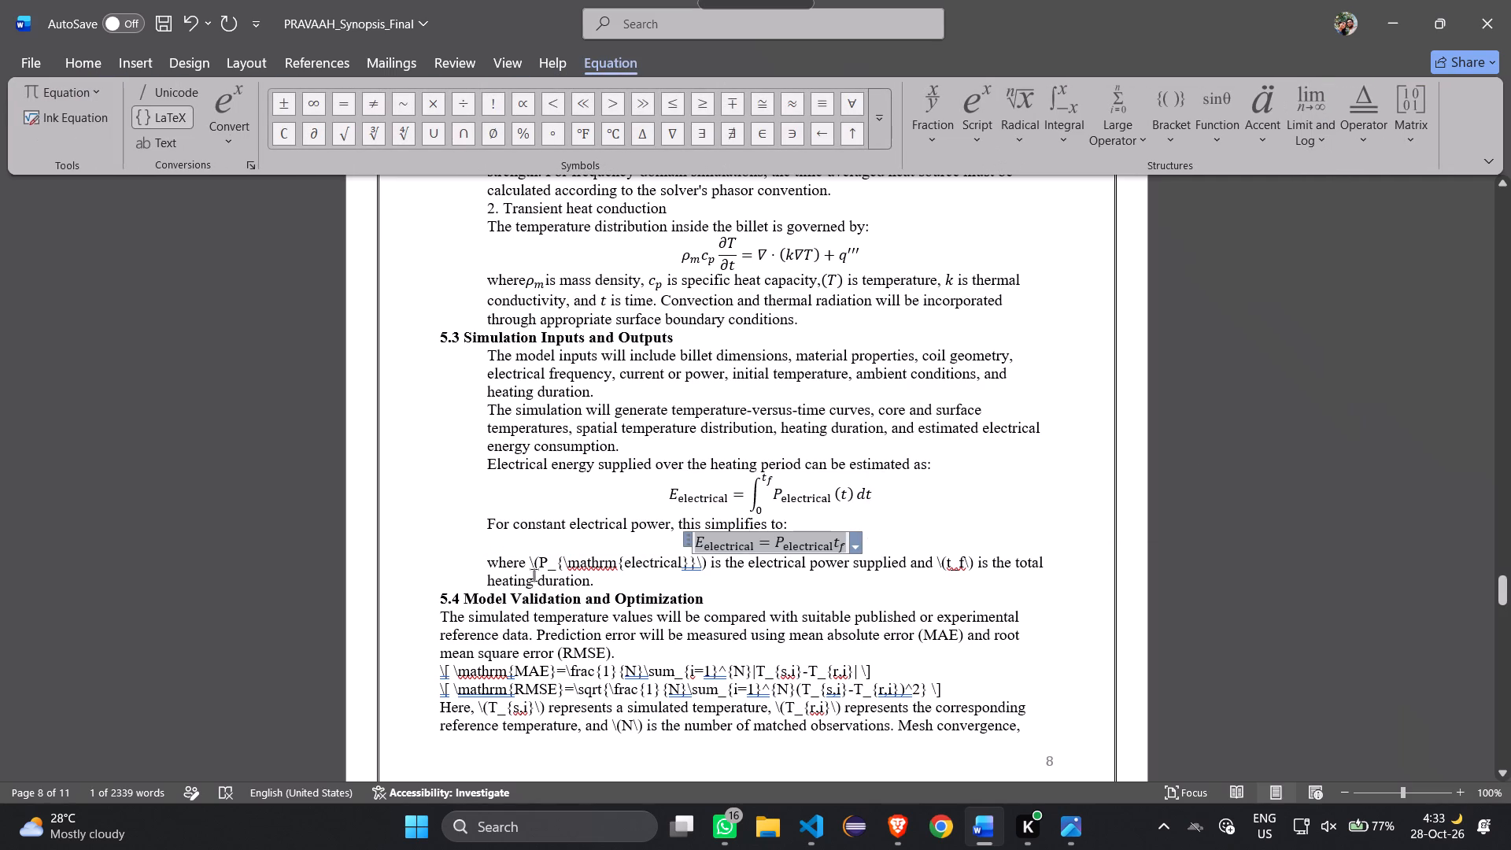
# Convert the \(P_{\mathrm{electrical}}\) and \(t_f\) text in section 5.3's "where" sentence into inline equations.
pyautogui.moveTo(526, 564); pyautogui.dragTo(702, 564)
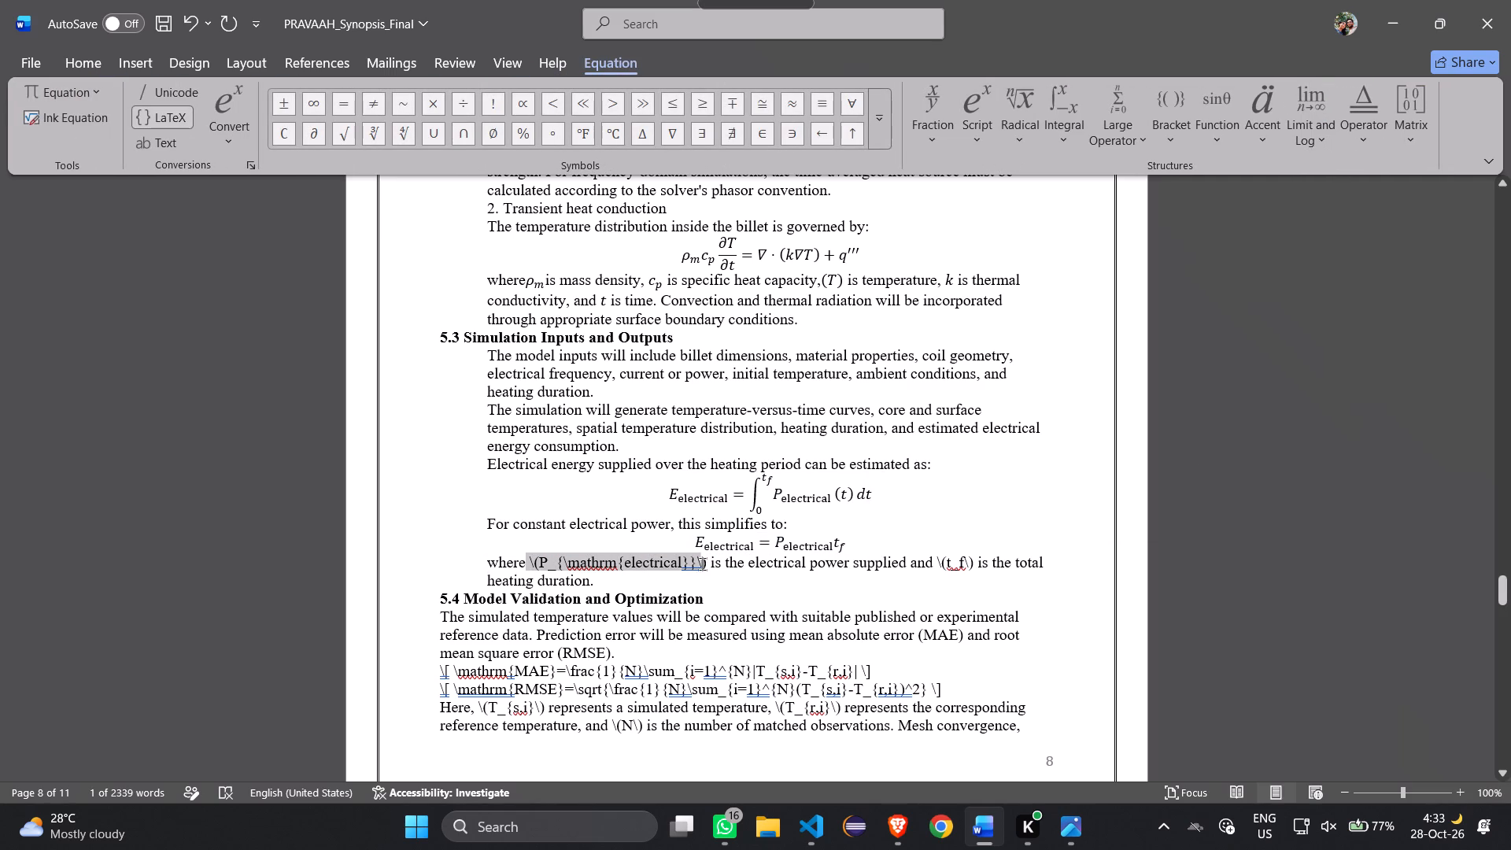
pyautogui.moveTo(702, 564); pyautogui.dragTo(708, 565)
pyautogui.hotkey('alt', '=')
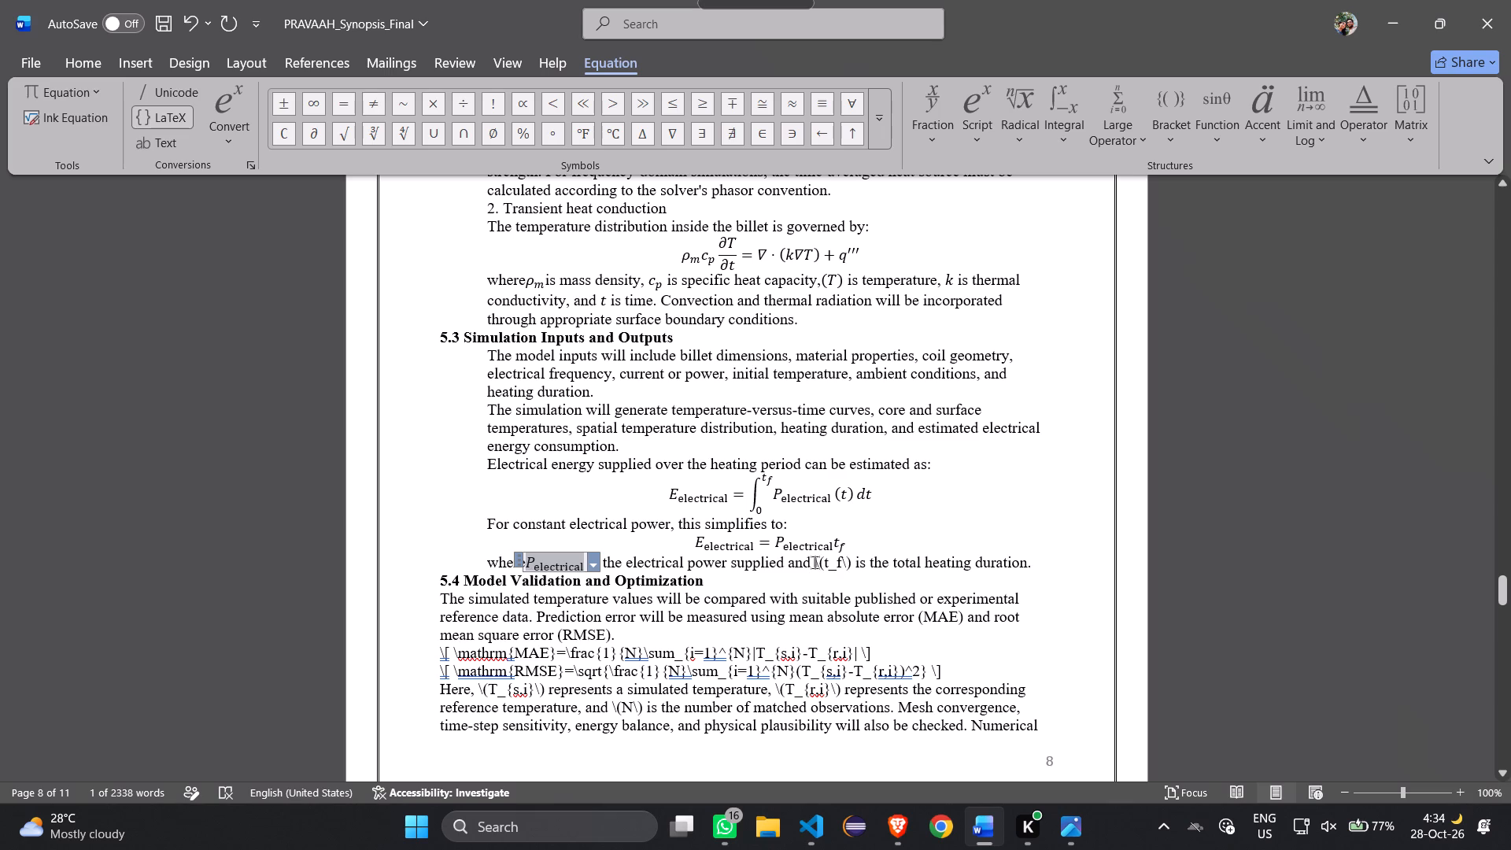
pyautogui.moveTo(815, 562); pyautogui.dragTo(852, 566)
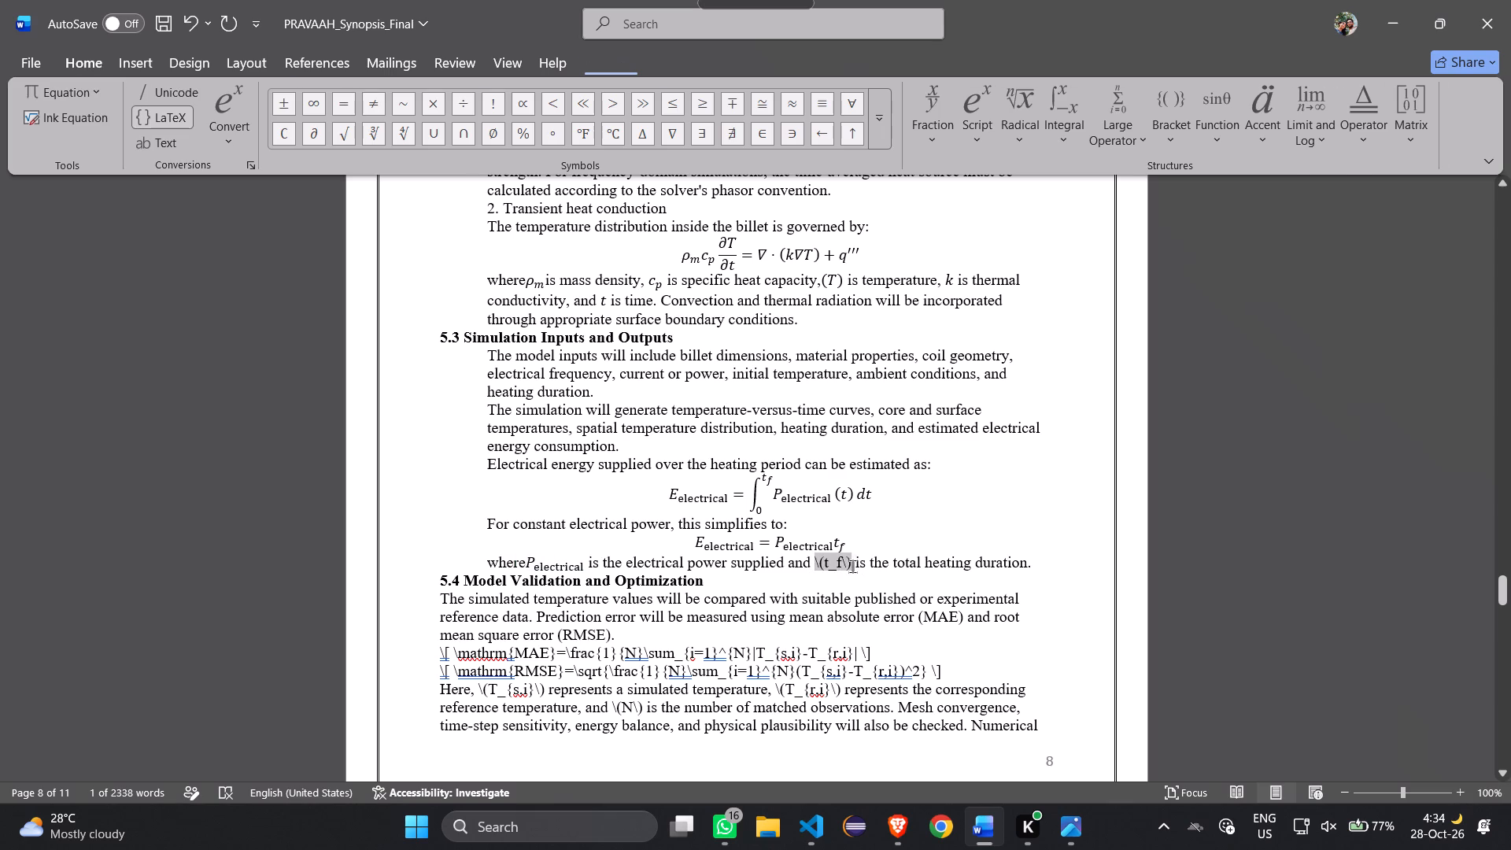
pyautogui.hotkey('alt', '=')
pyautogui.click(918, 540)
# Insert a blank line after section 5.3's last sentence and another directly below the 5.3 heading.
pyautogui.scroll(-1, 918, 540)
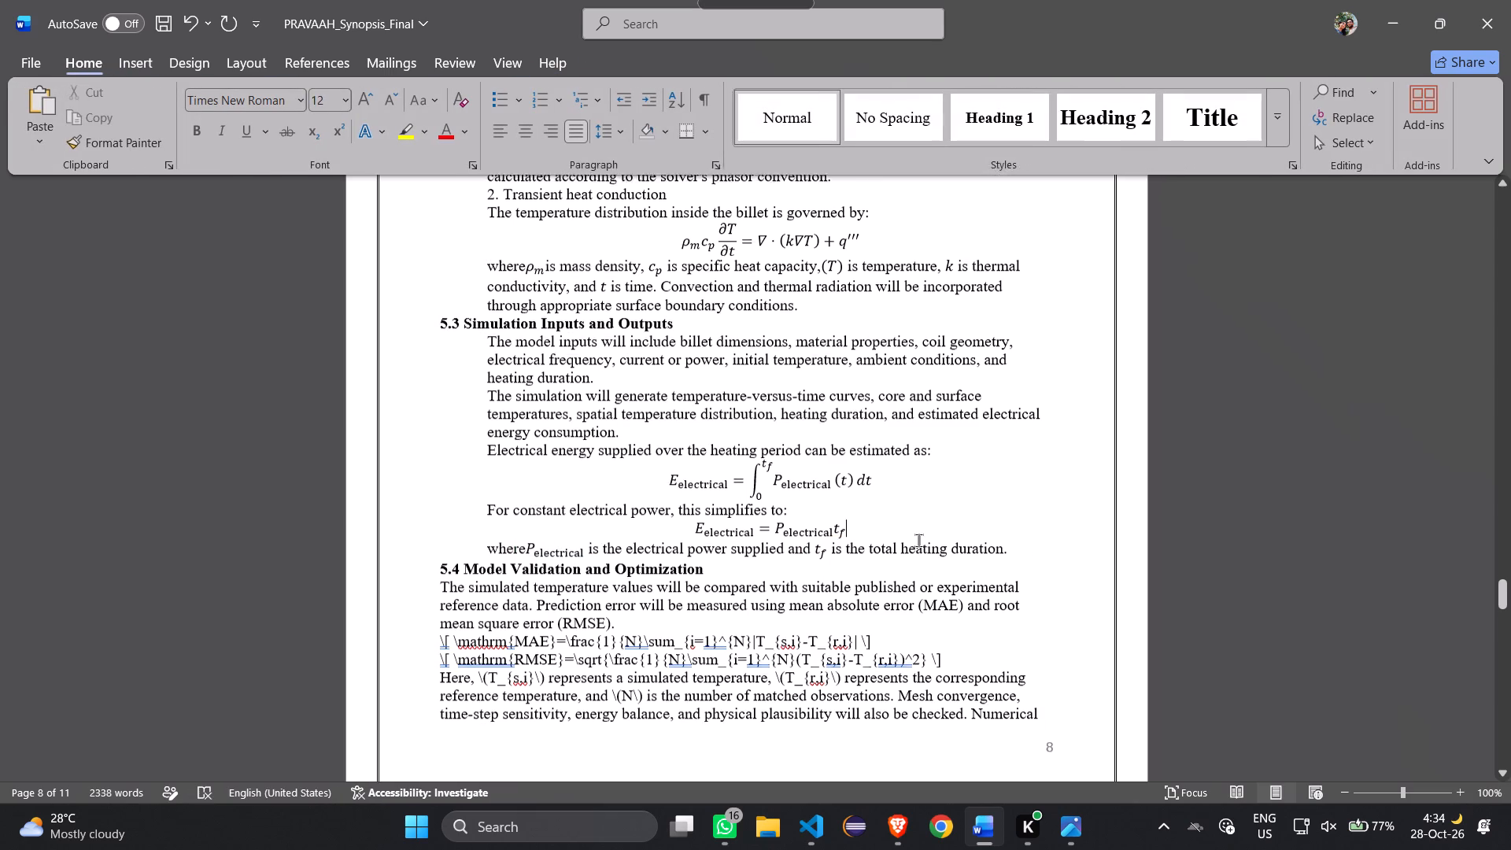
pyautogui.scroll(-1, 918, 540)
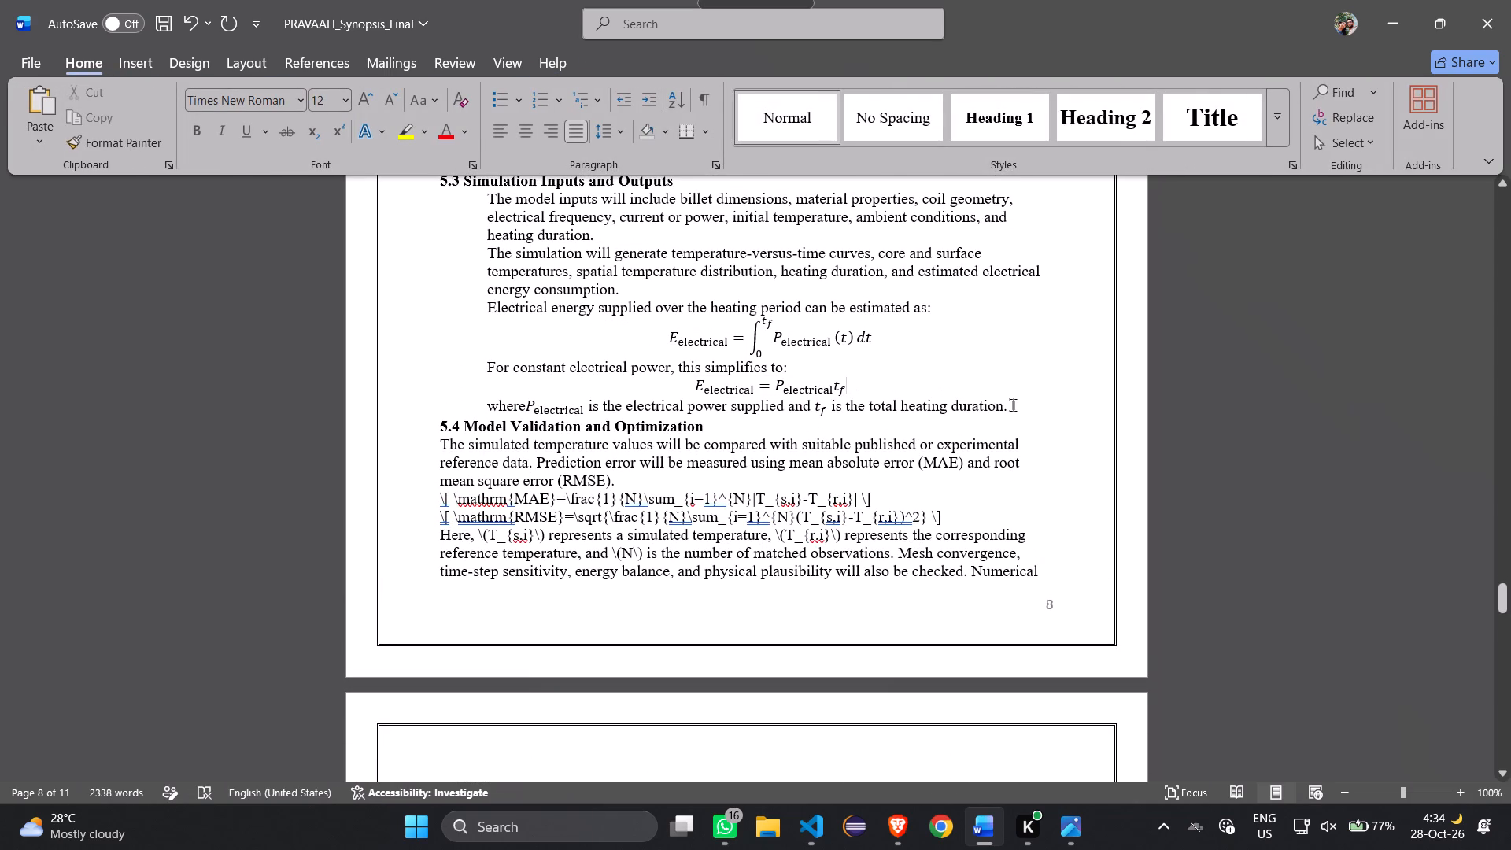
pyautogui.click(1013, 405)
pyautogui.press('Return')
pyautogui.scroll(1, 975, 383)
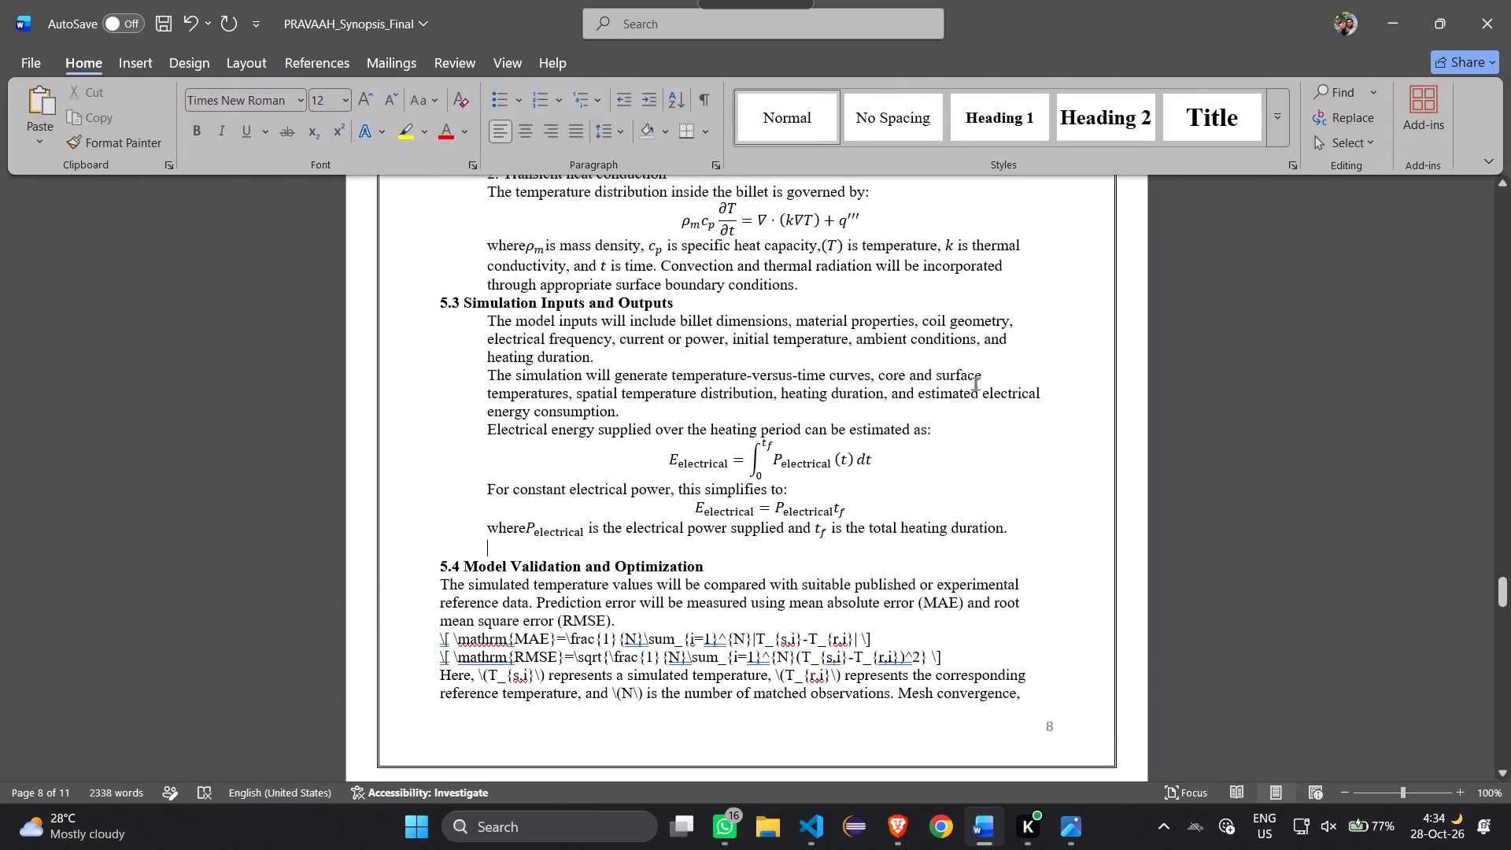
pyautogui.click(696, 297)
pyautogui.press('Return')
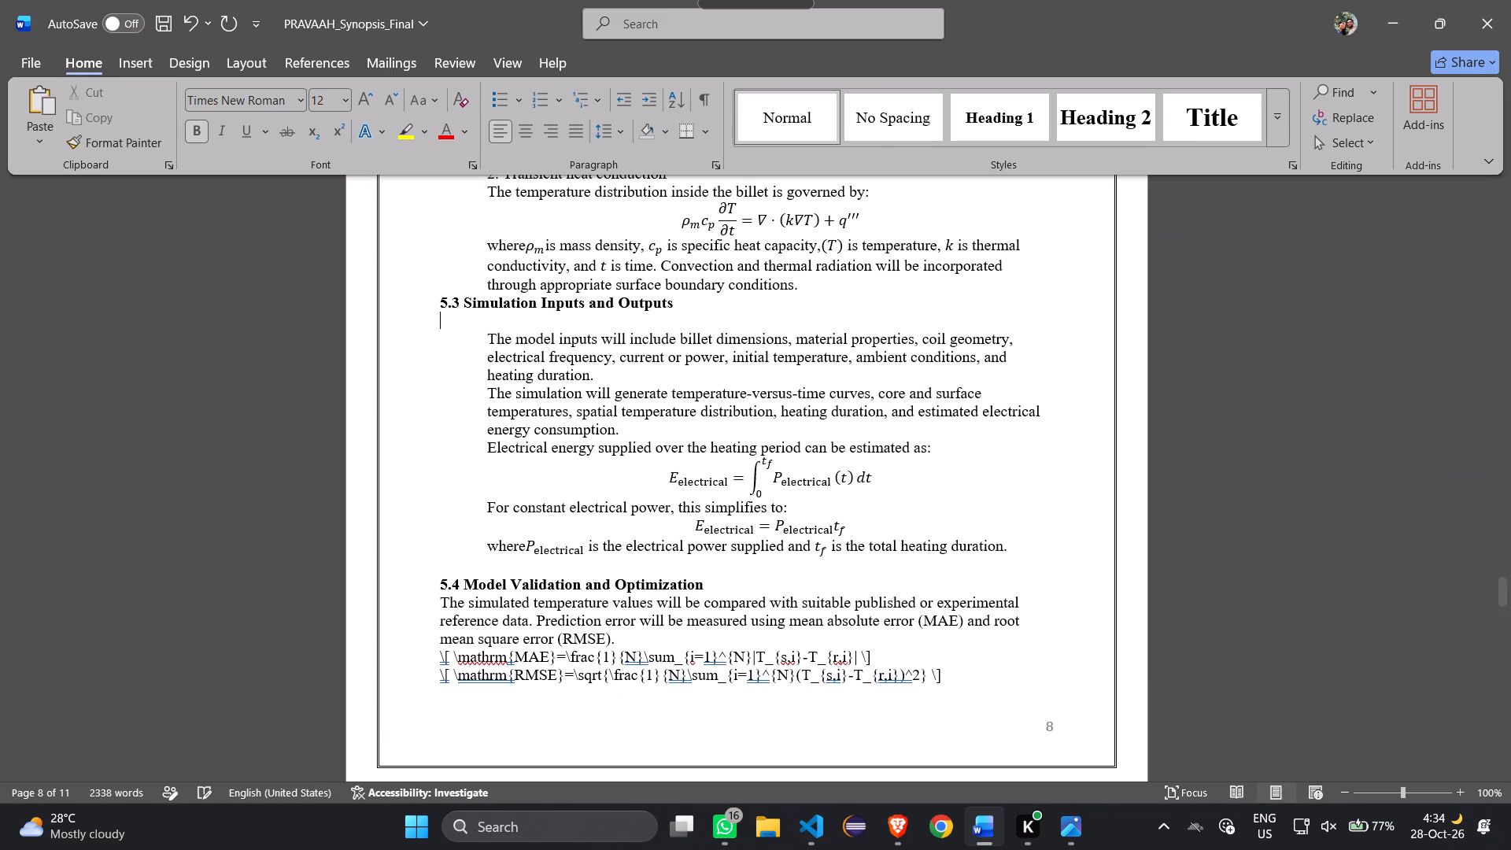
pyautogui.scroll(1, 696, 297)
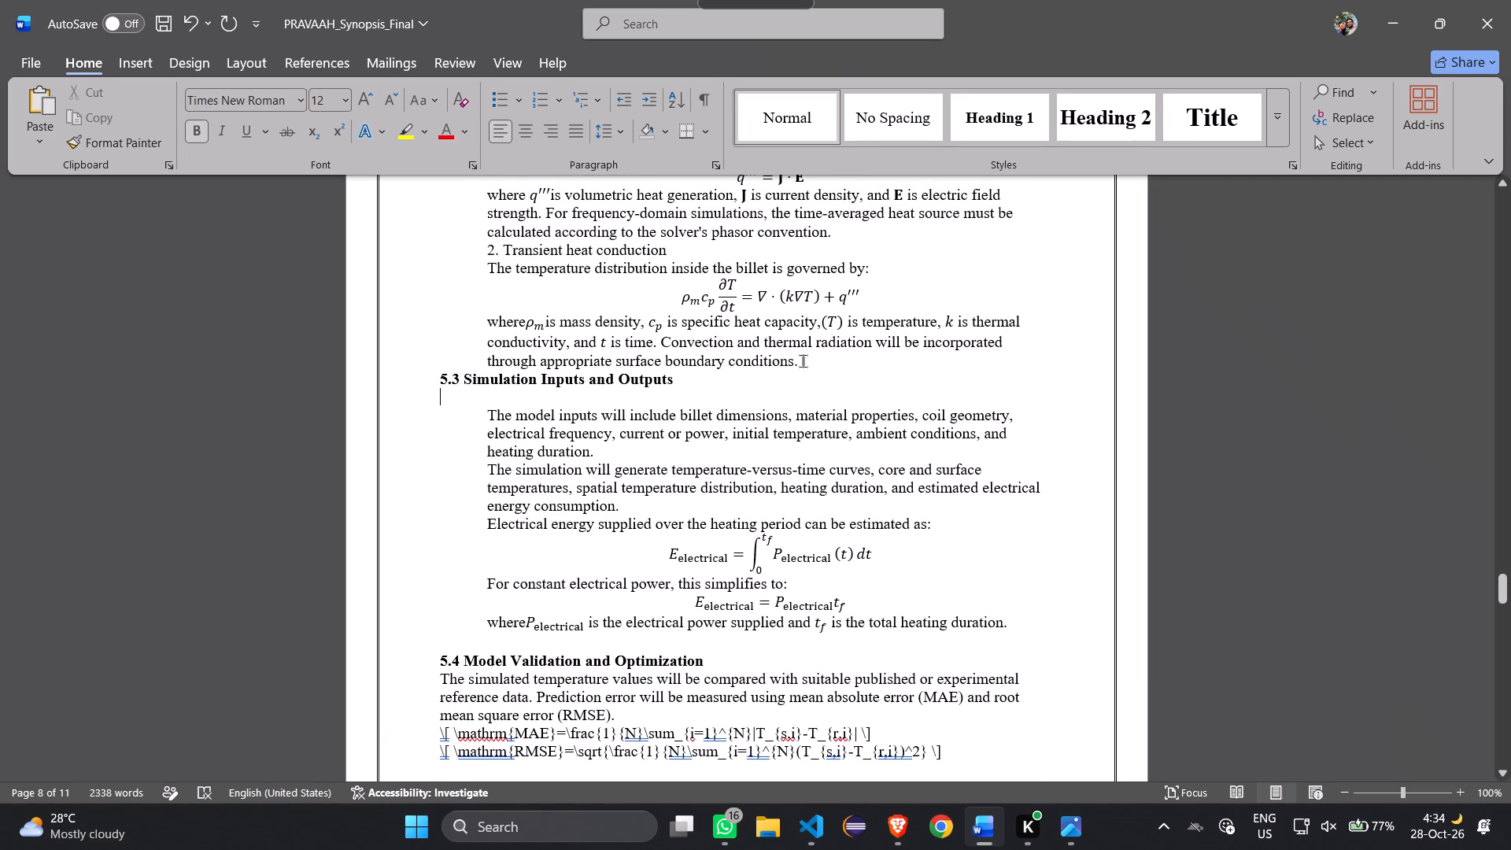
# Insert a blank line after section 5.2's last paragraph, above the 5.3 heading, and another directly below the 5.2 heading.
pyautogui.click(803, 360)
pyautogui.press('1')
pyautogui.press('BackSpace')
pyautogui.press('Return')
pyautogui.scroll(1, 757, 373)
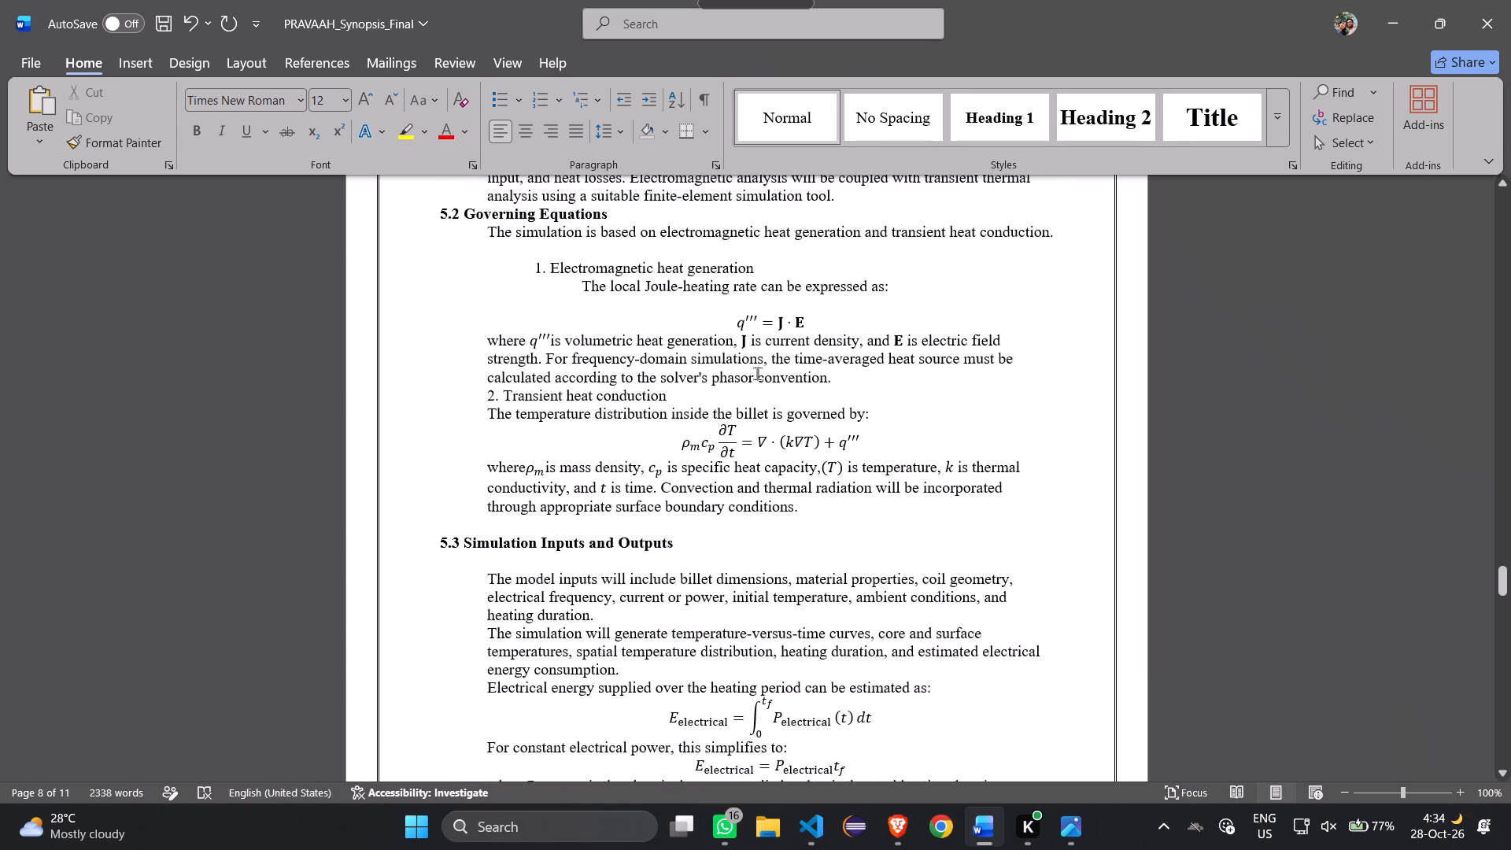
pyautogui.scroll(2, 757, 373)
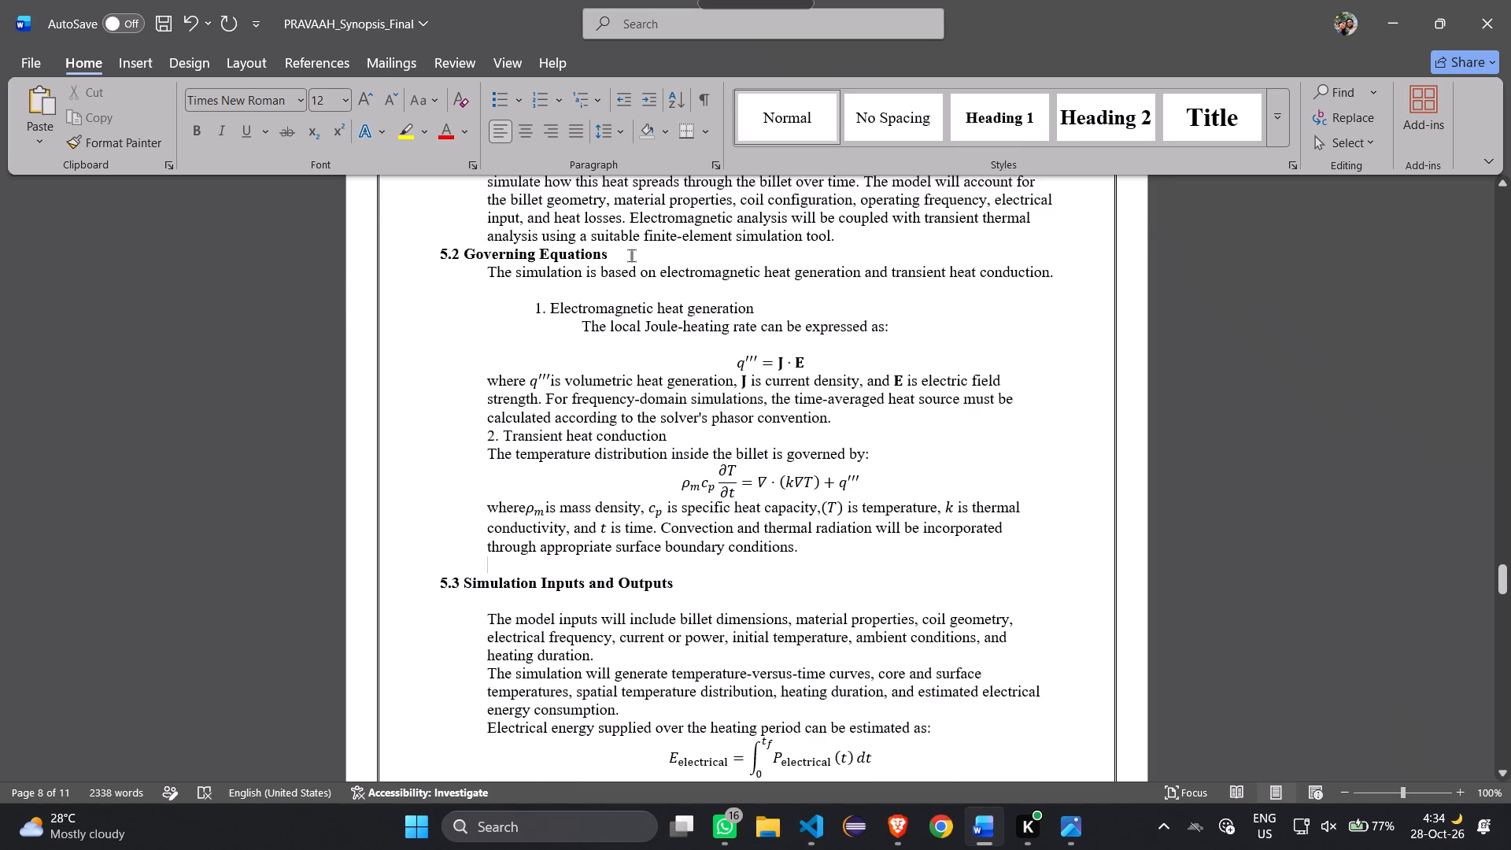
pyautogui.click(630, 253)
pyautogui.press('Return')
# Insert a blank line directly below the 5.1 System Development heading and another between its paragraph and the 5.2 heading.
pyautogui.scroll(1, 710, 273)
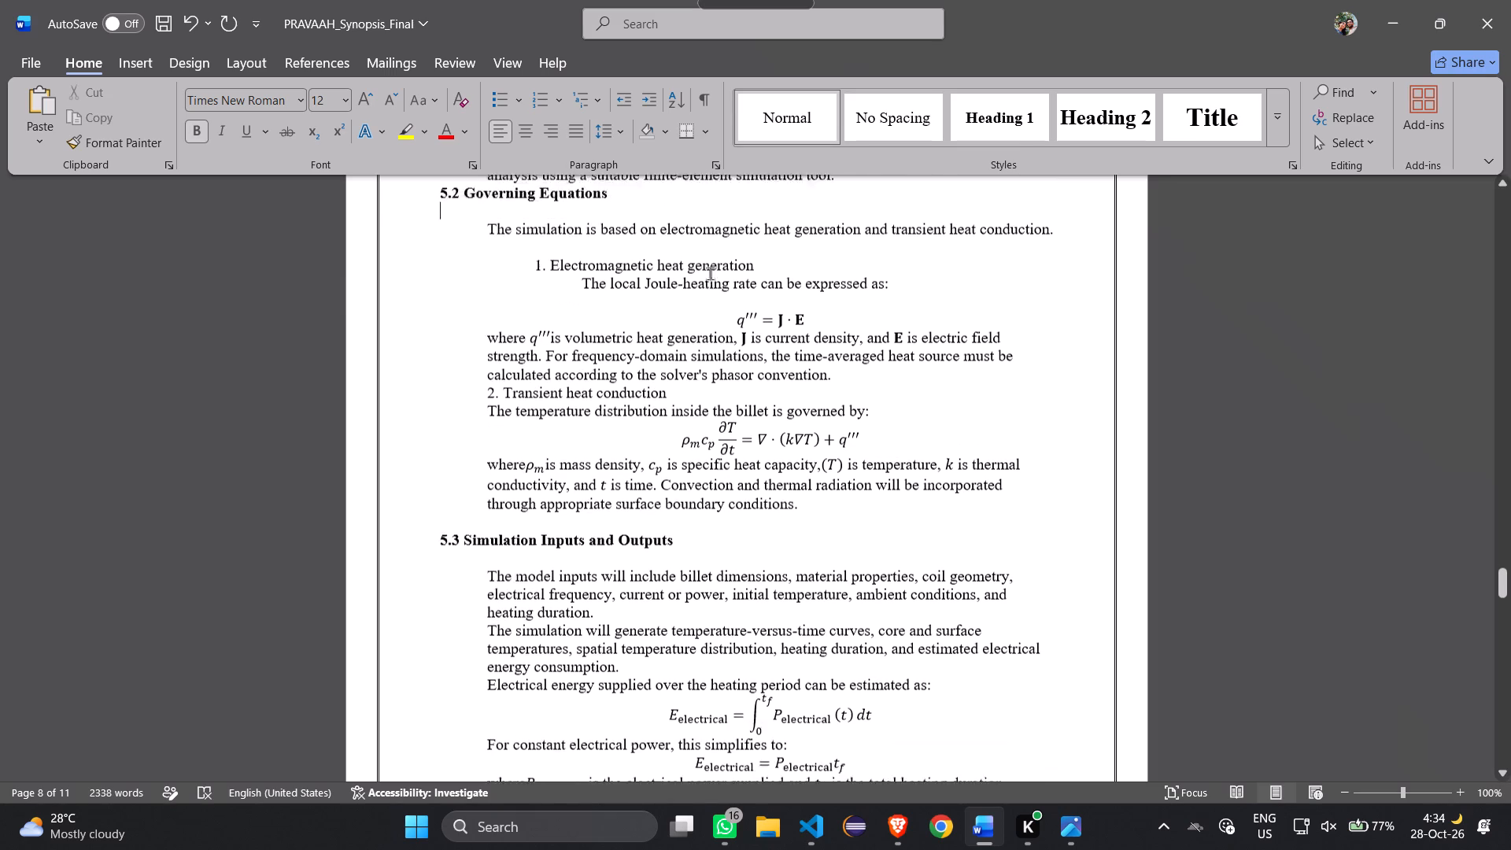
pyautogui.scroll(1, 710, 273)
pyautogui.click(611, 281)
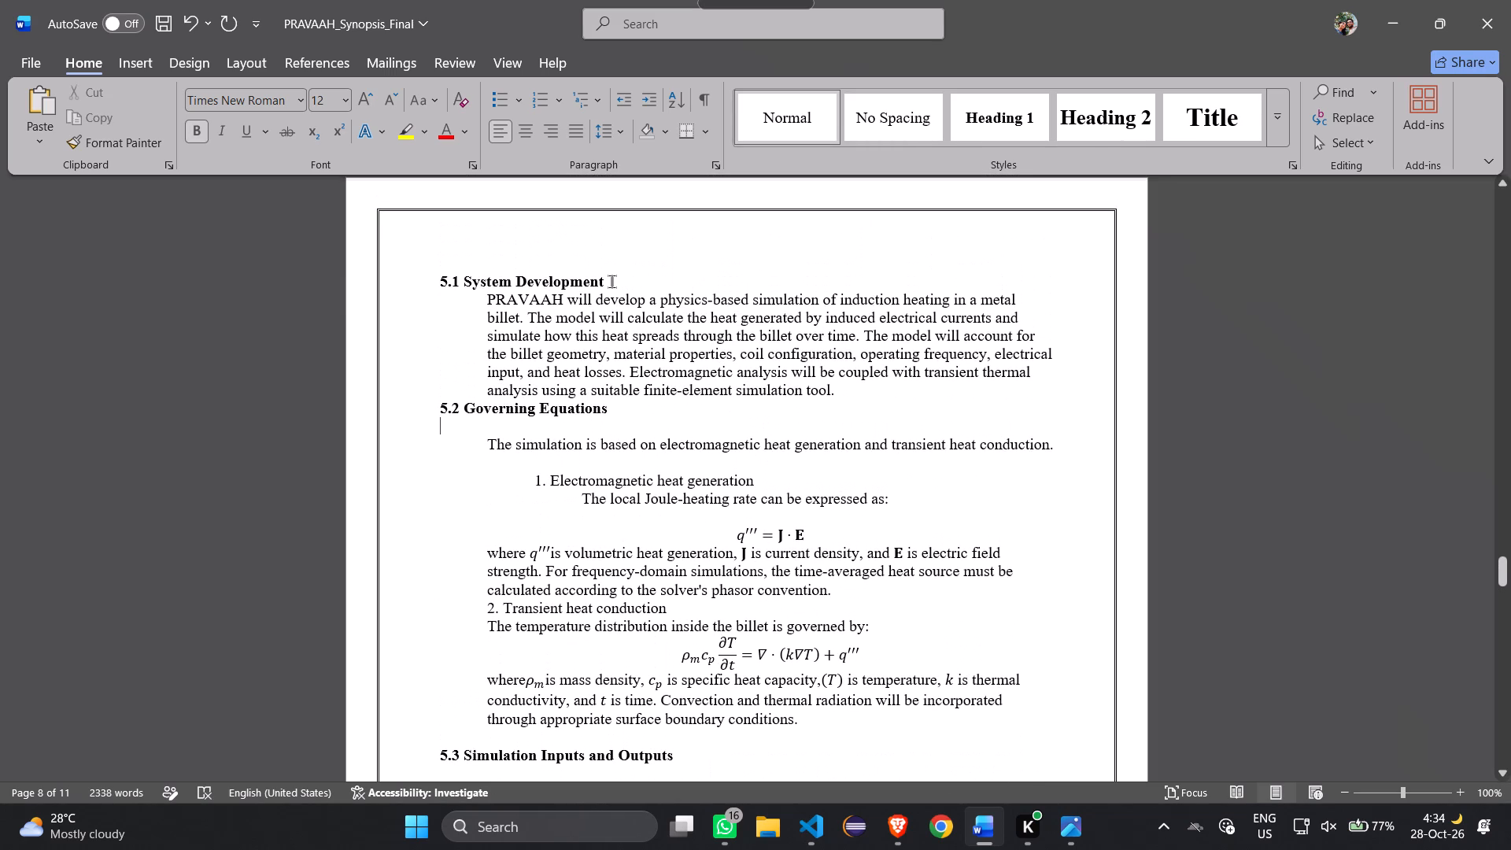
pyautogui.click(611, 281)
pyautogui.press('Return')
pyautogui.click(878, 401)
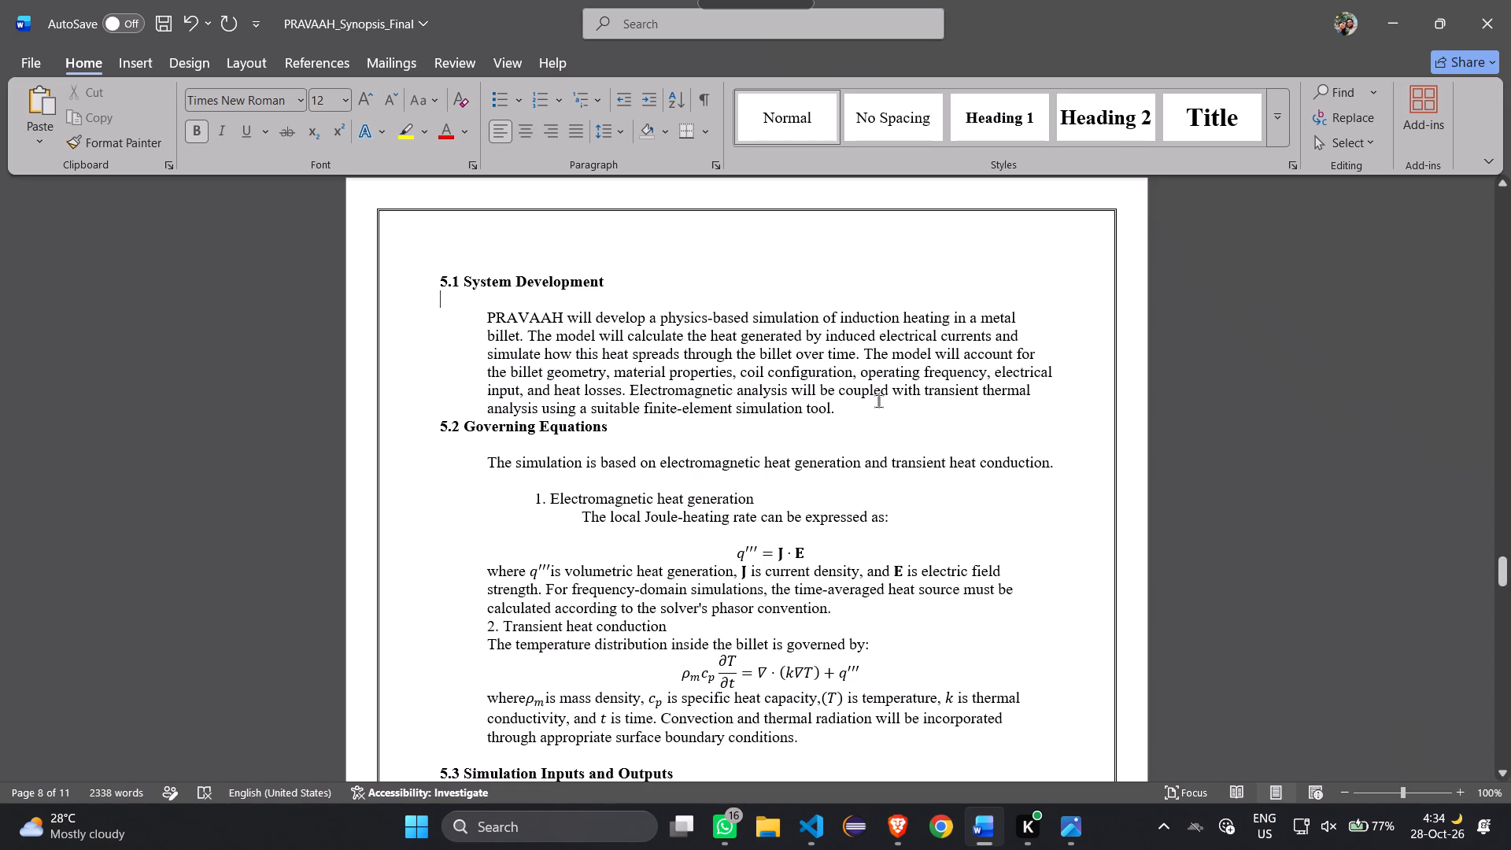
pyautogui.press('Return')
pyautogui.scroll(-1, 853, 338)
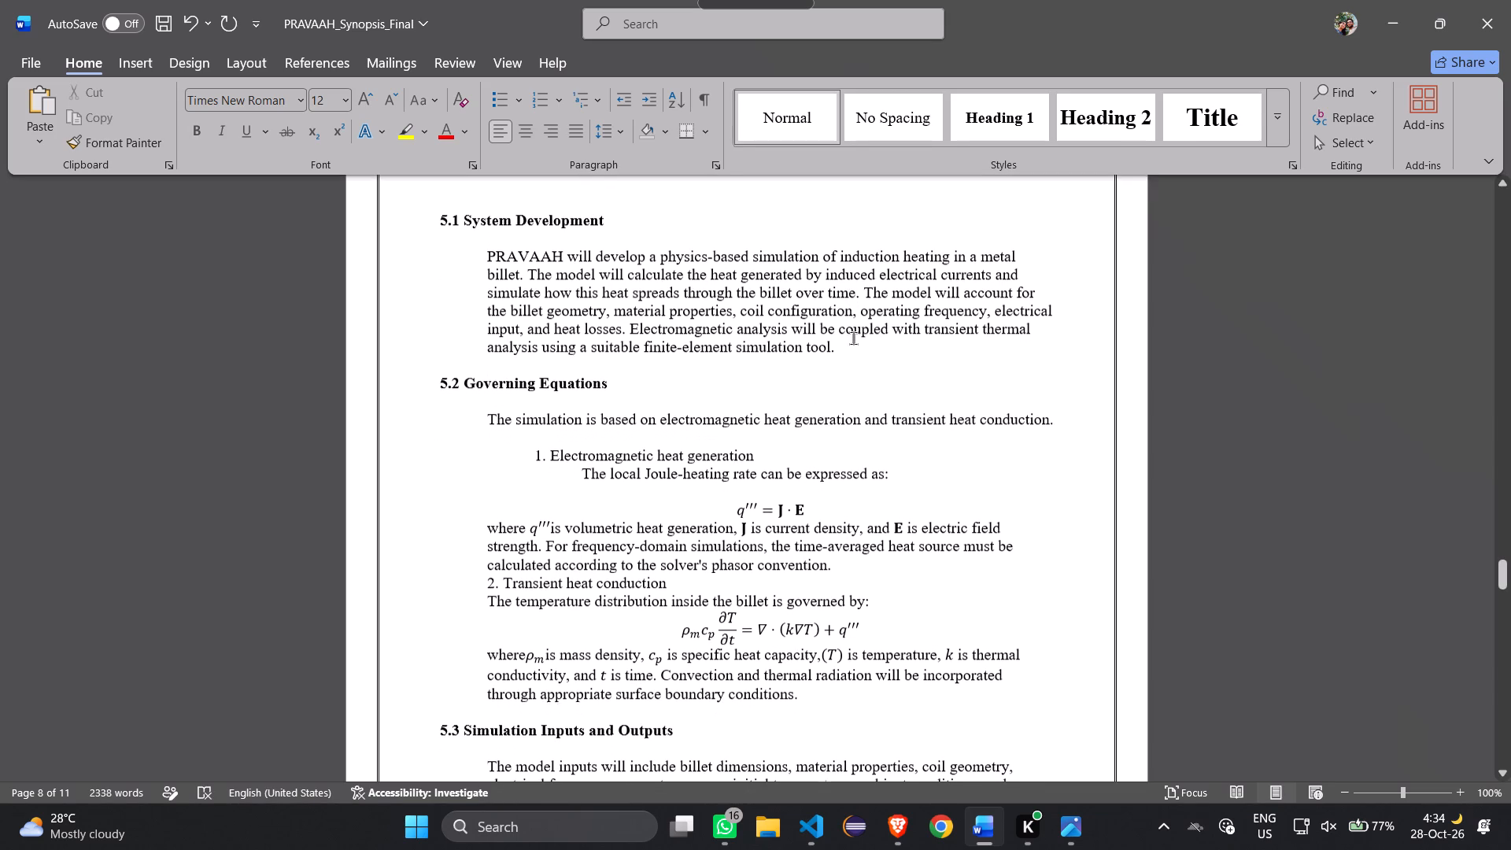
# Convert section 5.4's raw LaTeX MAE and RMSE formulas into display equations.
pyautogui.scroll(2, 685, 296)
pyautogui.scroll(-1, 685, 296)
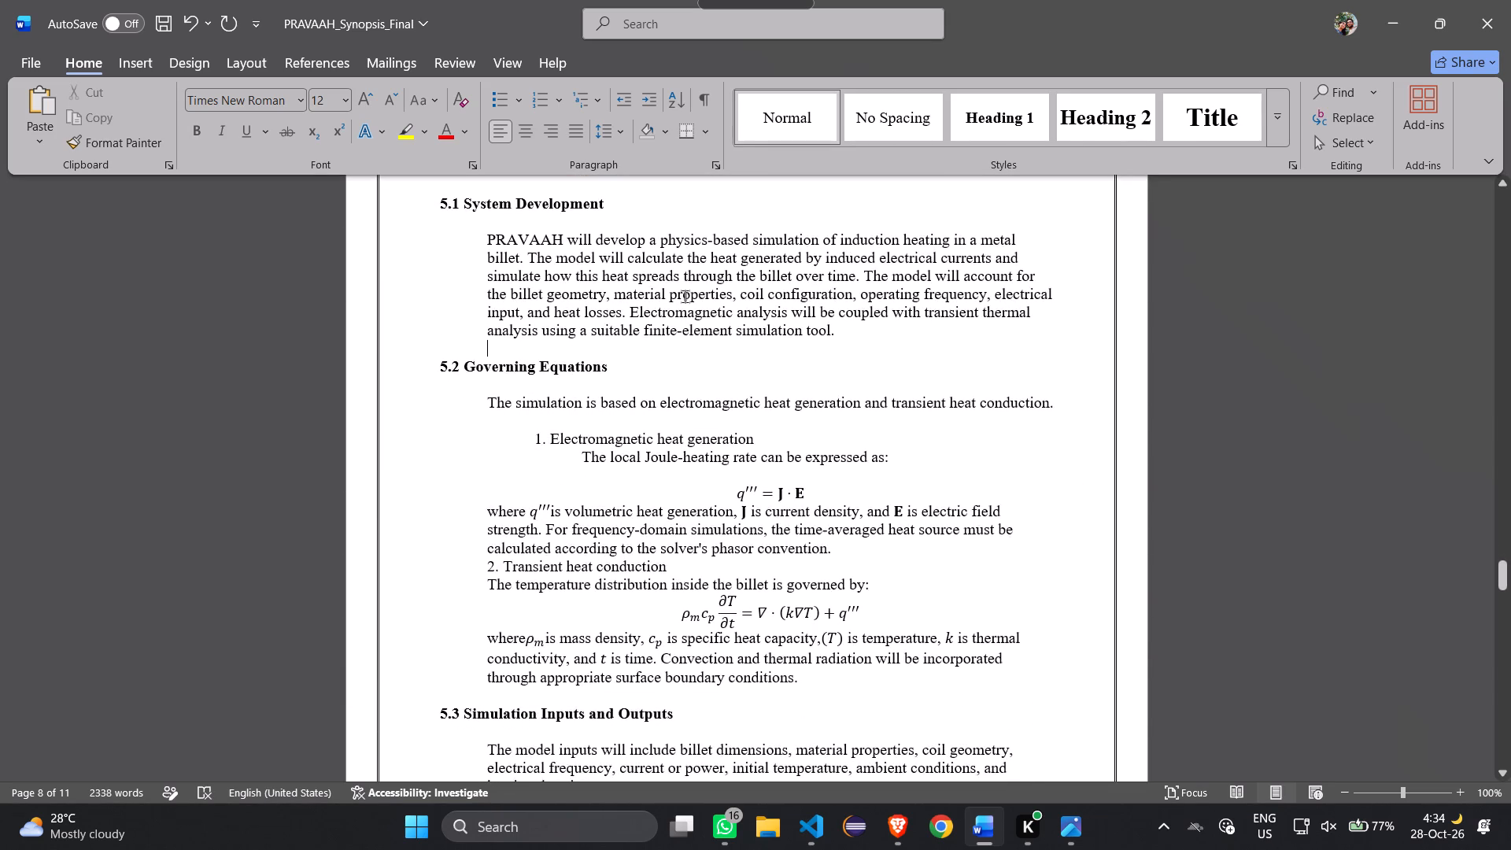
pyautogui.scroll(-2, 685, 296)
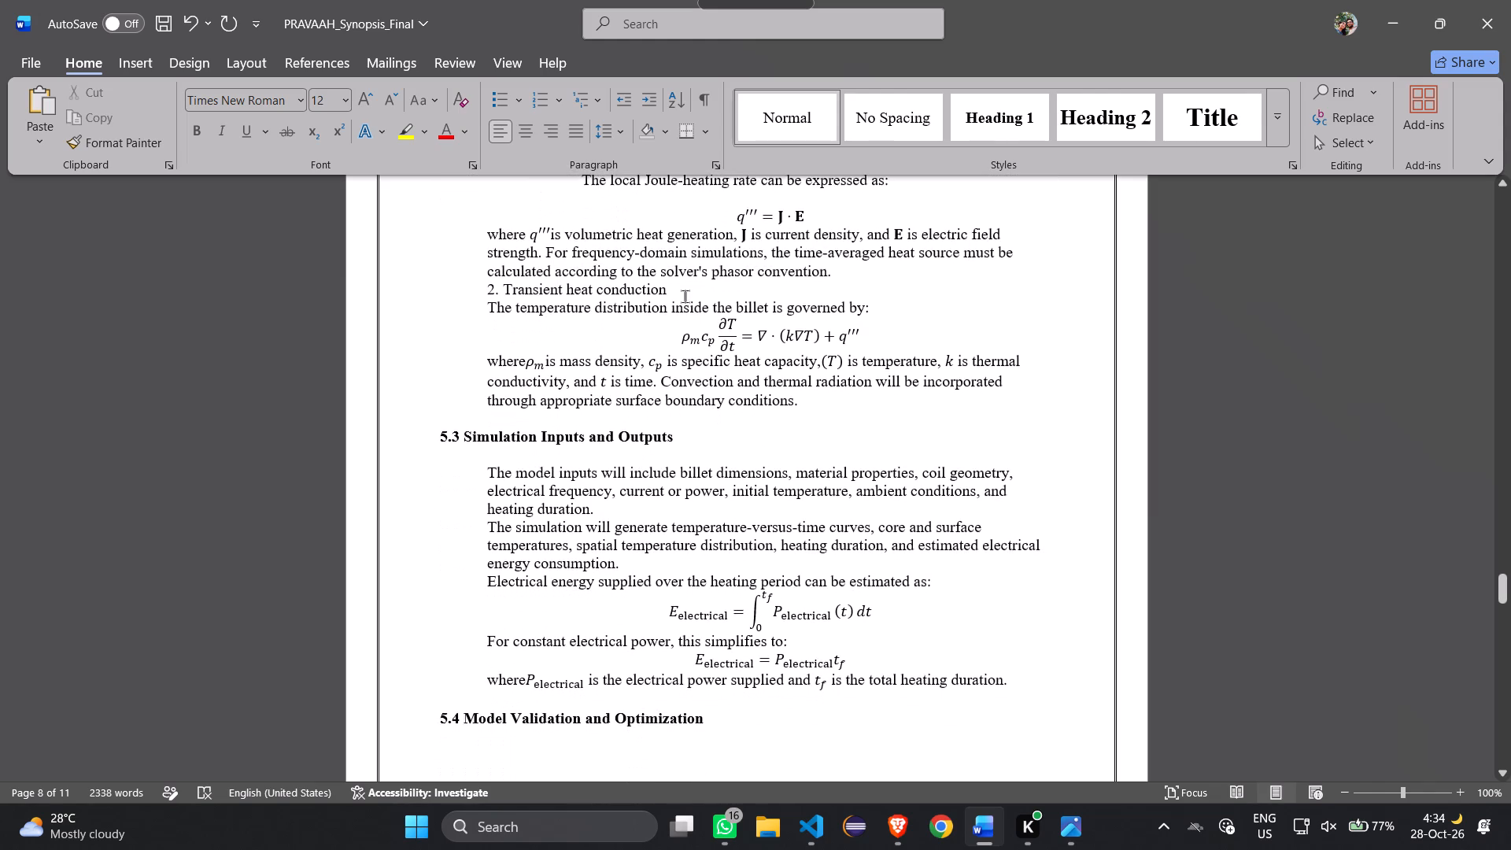
pyautogui.scroll(-3, 685, 296)
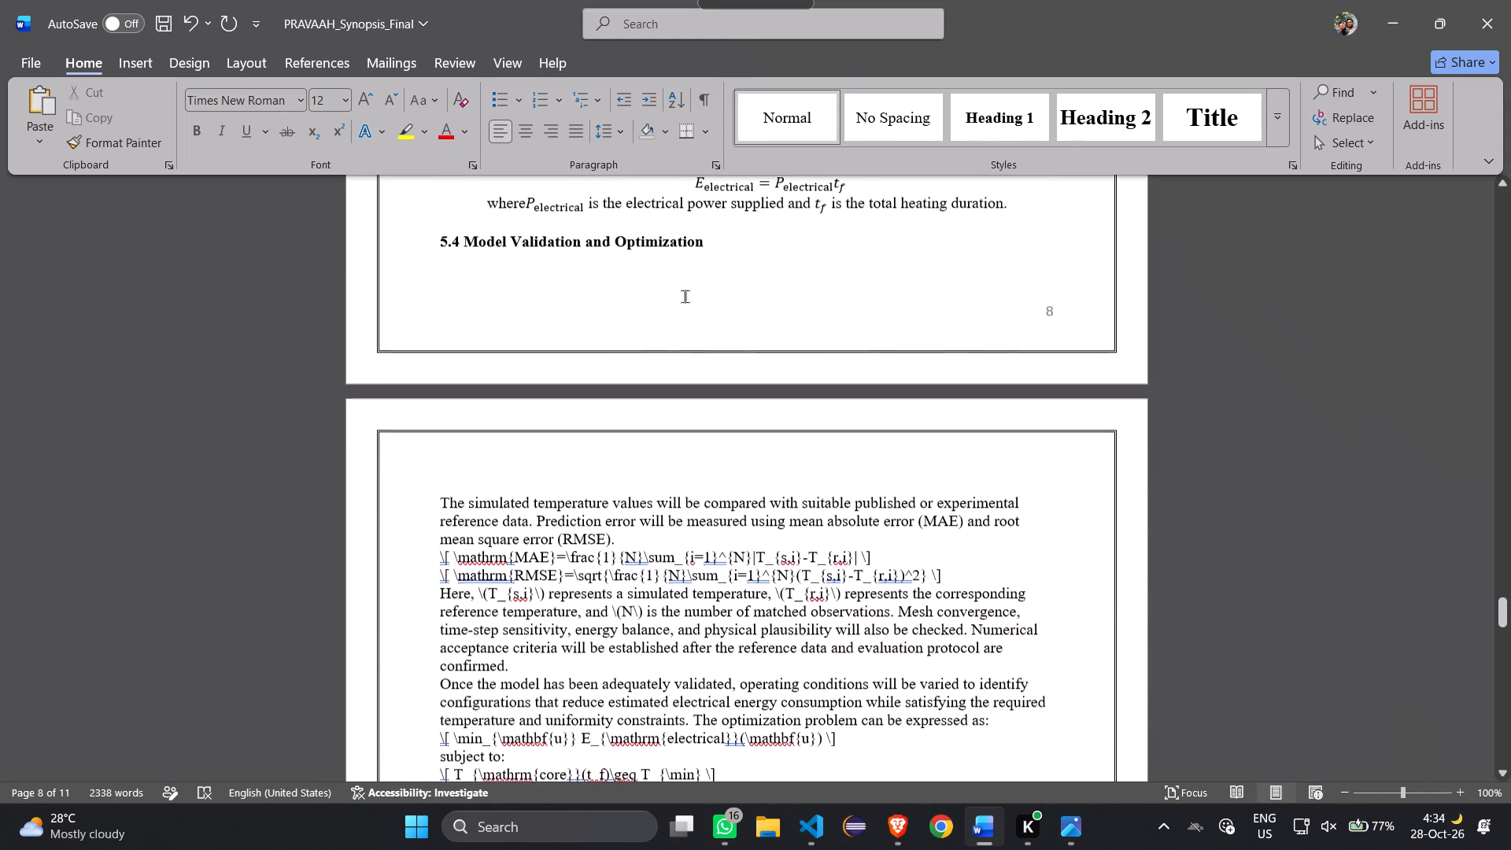
pyautogui.scroll(-1, 603, 482)
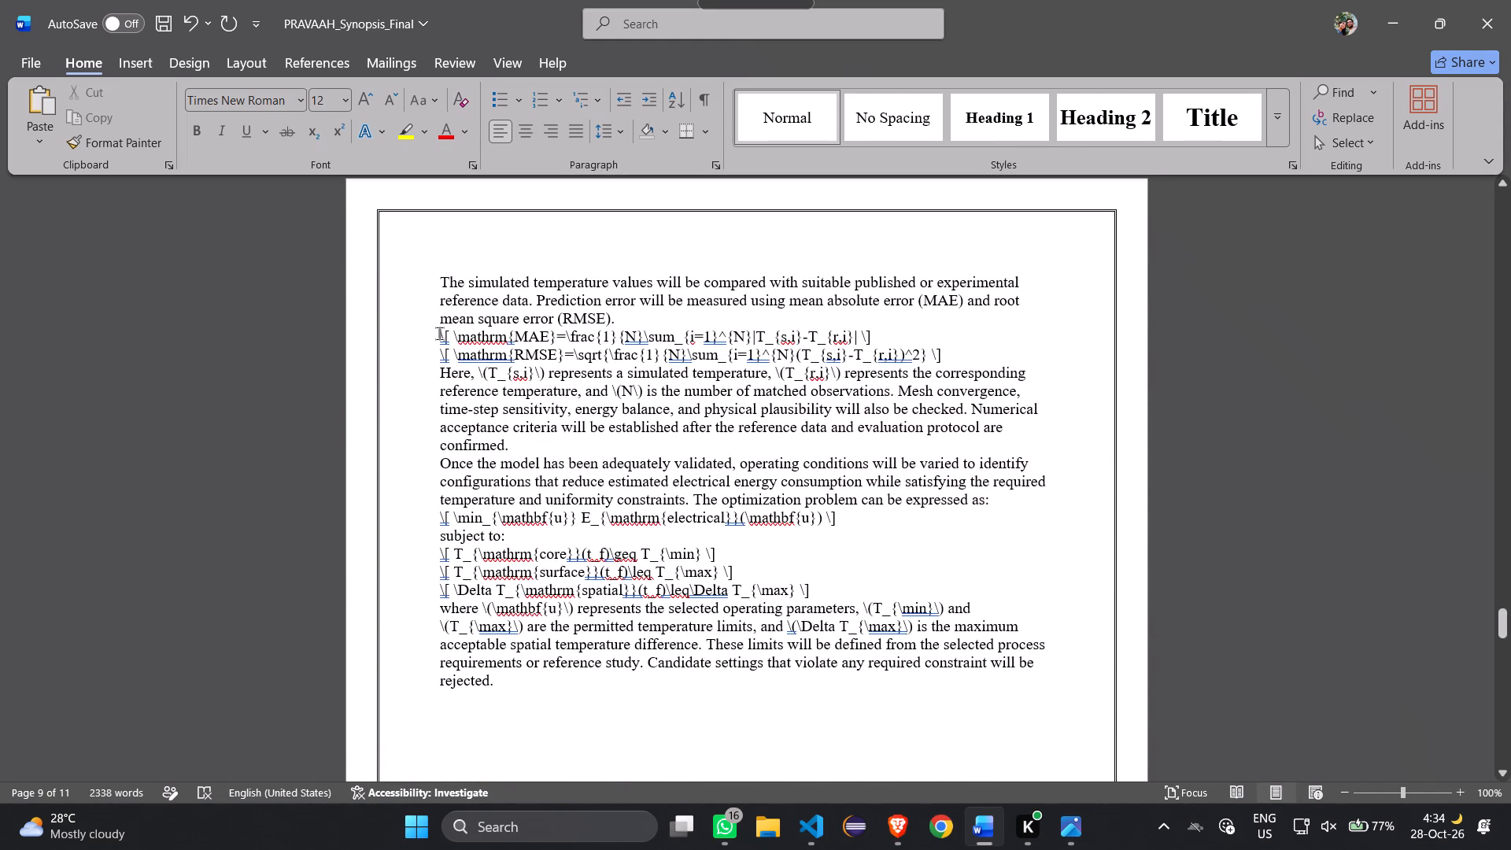
pyautogui.moveTo(439, 333); pyautogui.dragTo(890, 333)
pyautogui.hotkey('alt', '=')
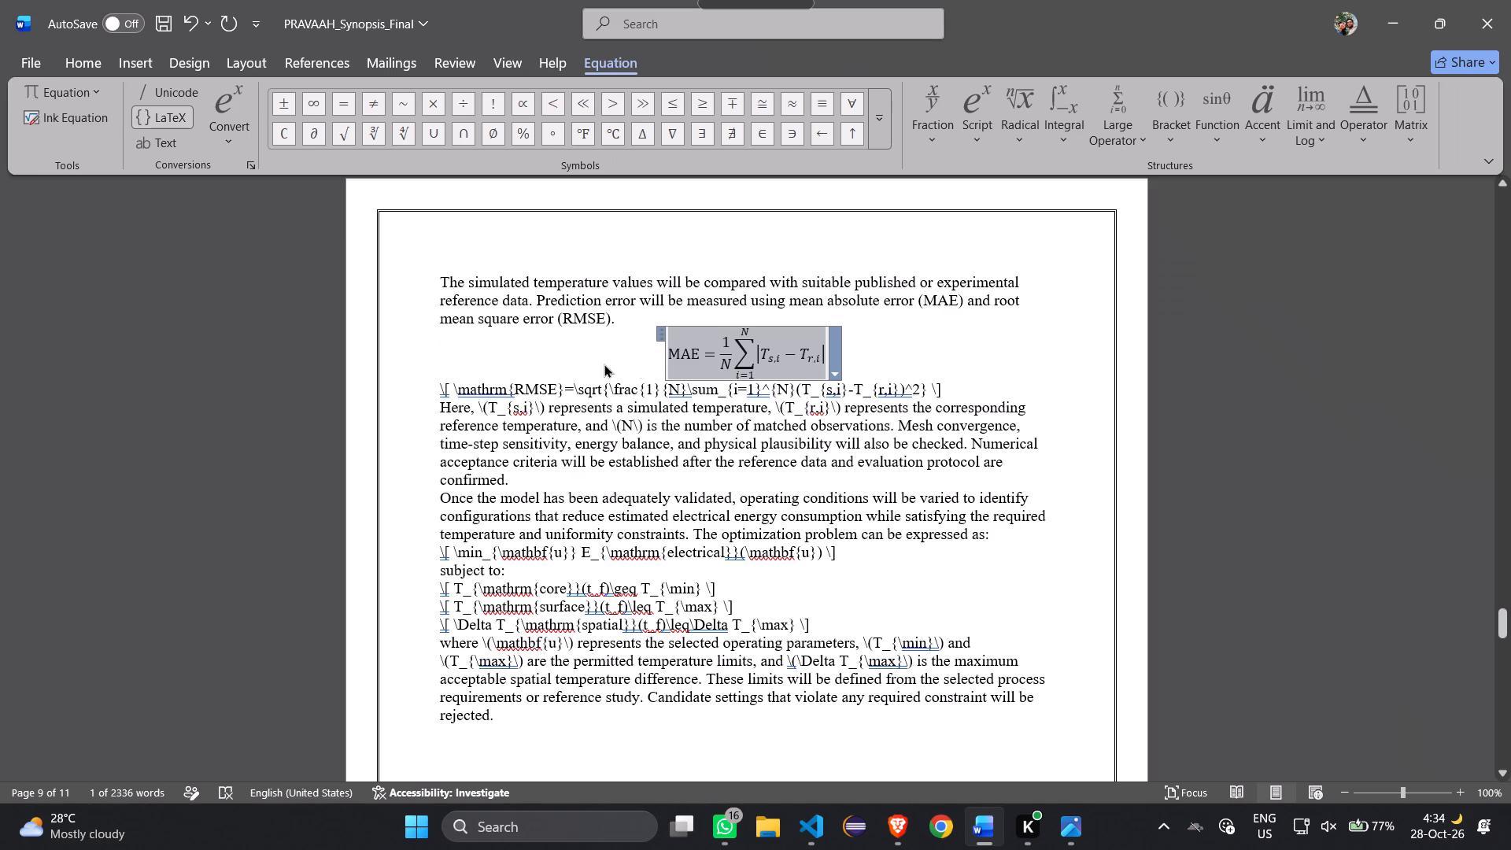
pyautogui.click(438, 386)
pyautogui.moveTo(438, 386); pyautogui.dragTo(953, 385)
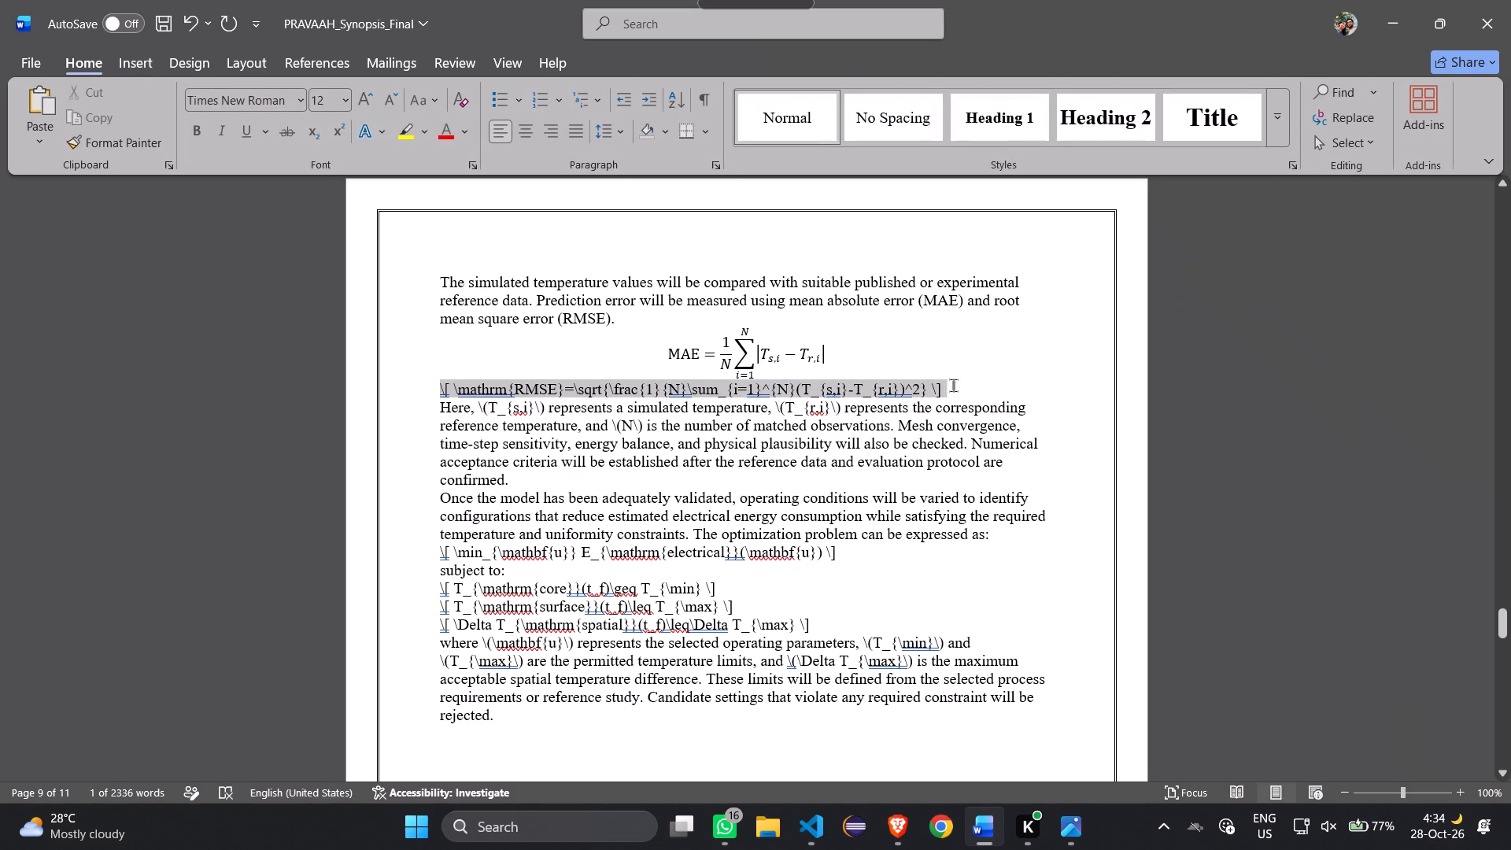
pyautogui.moveTo(953, 385); pyautogui.dragTo(959, 387)
pyautogui.hotkey('alt', '=')
pyautogui.click(591, 408)
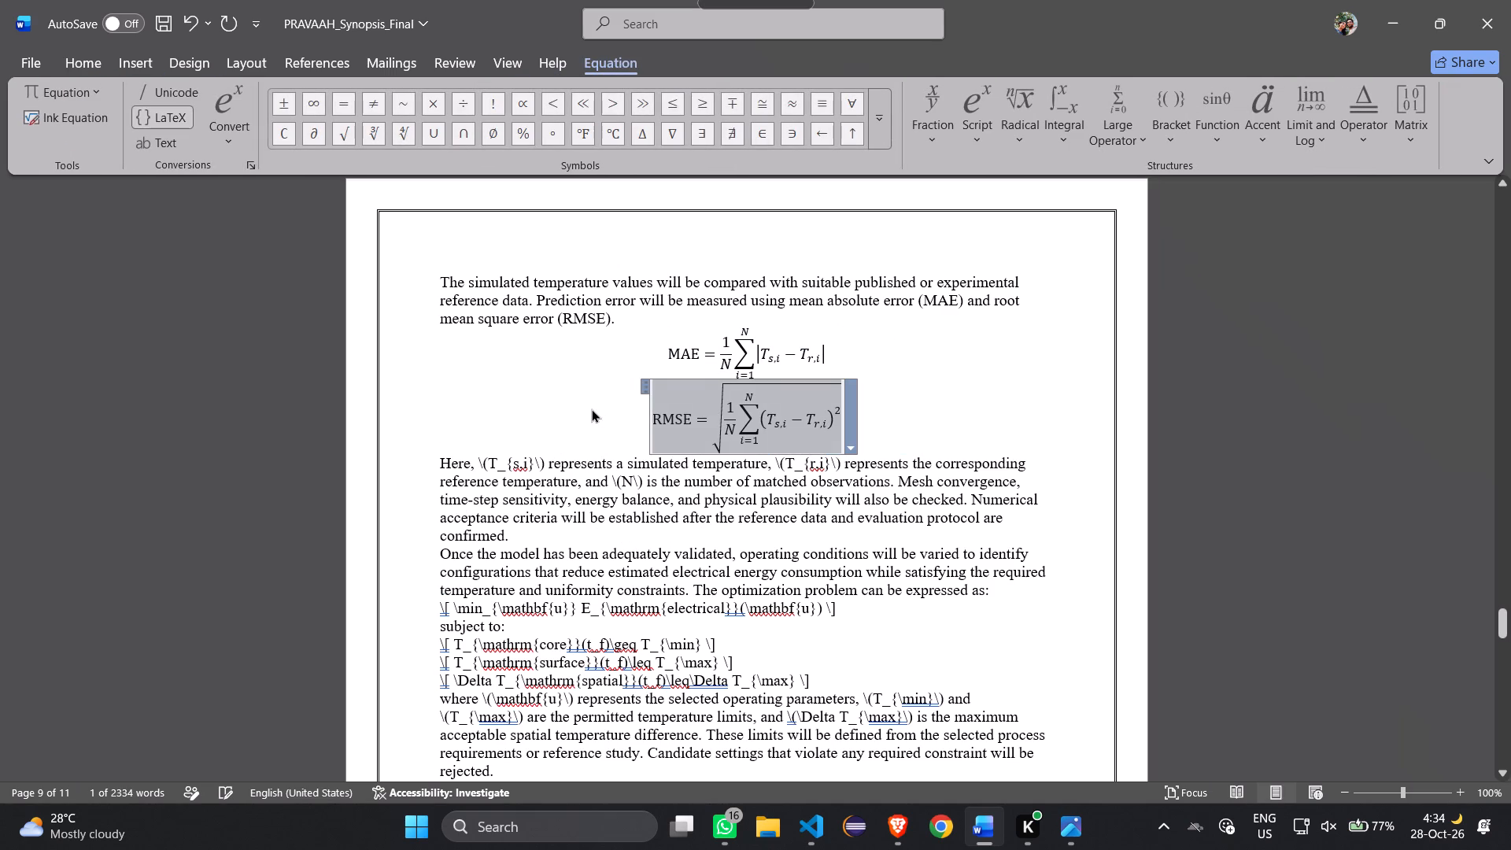
# Convert the \(T_{s,i}\), \(T_{r,i}\) and \(N\) text in section 5.4's "Here" sentence into inline equations.
pyautogui.moveTo(476, 462); pyautogui.dragTo(541, 466)
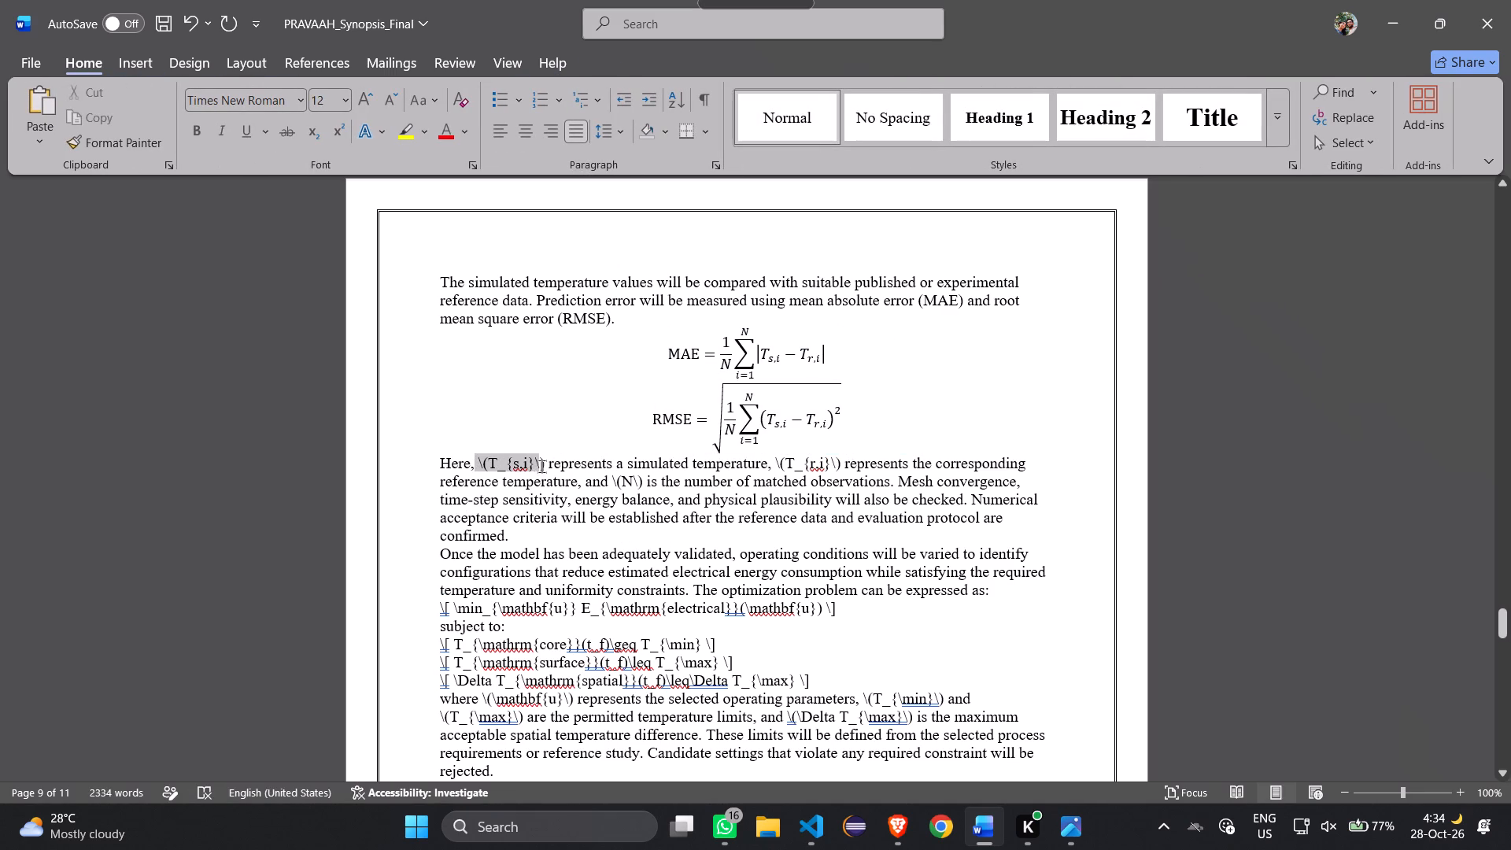
pyautogui.moveTo(541, 466); pyautogui.dragTo(546, 468)
pyautogui.hotkey('alt', '=')
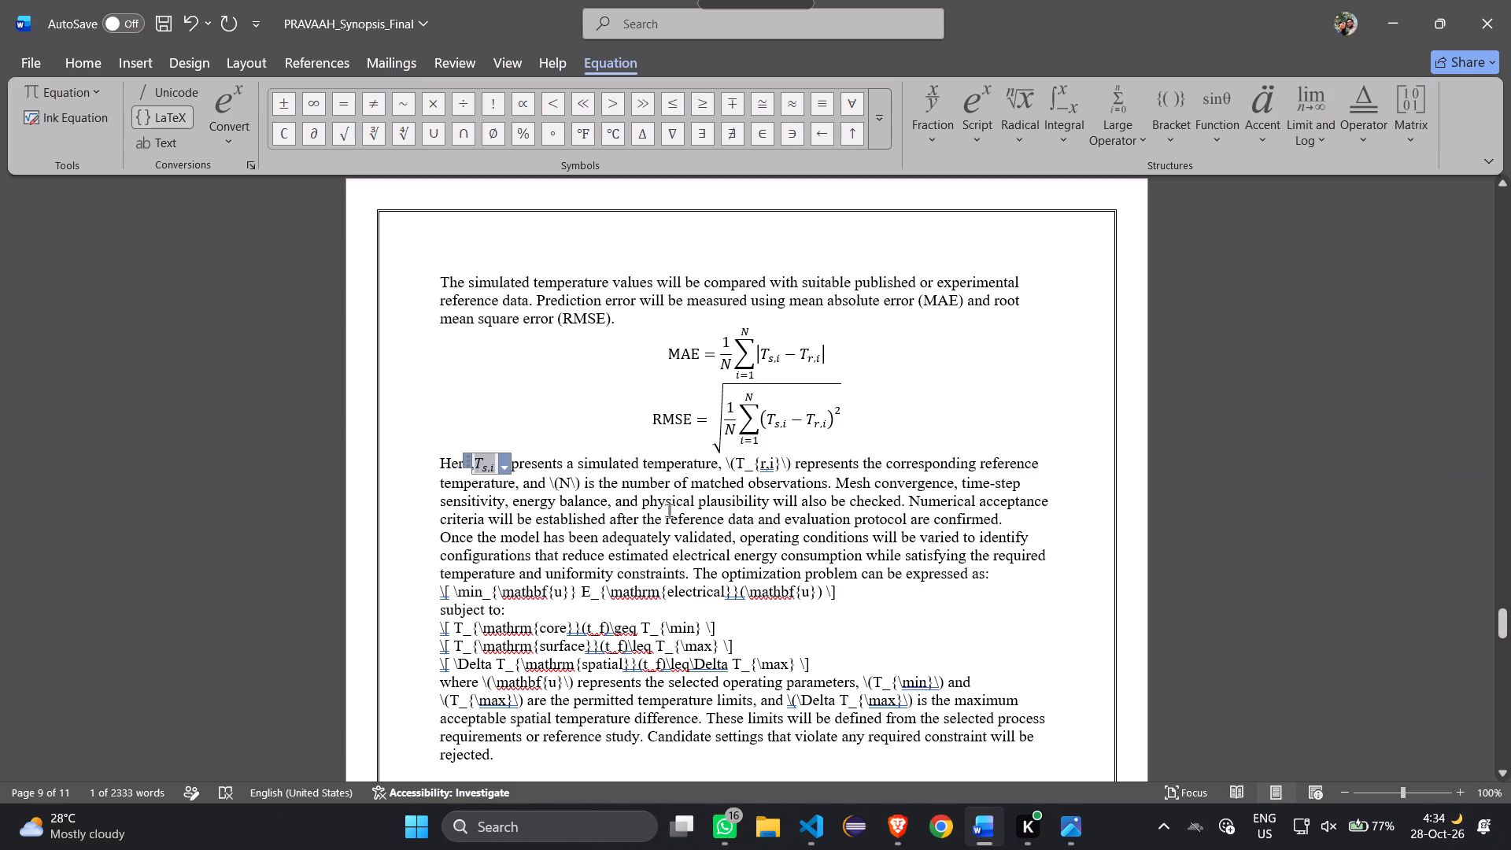
pyautogui.moveTo(726, 465); pyautogui.dragTo(791, 465)
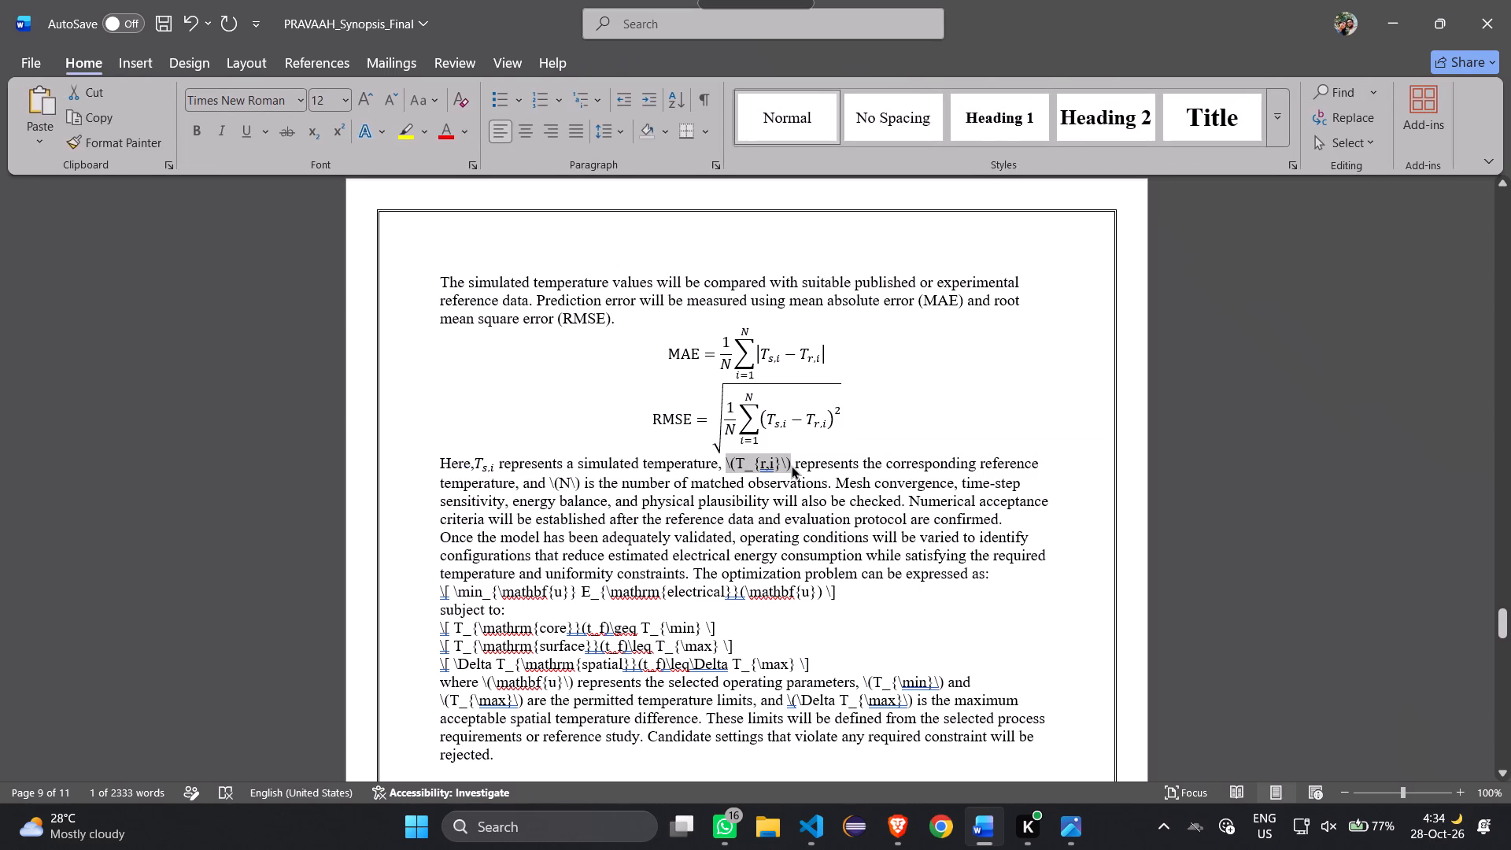
pyautogui.hotkey('alt', '=')
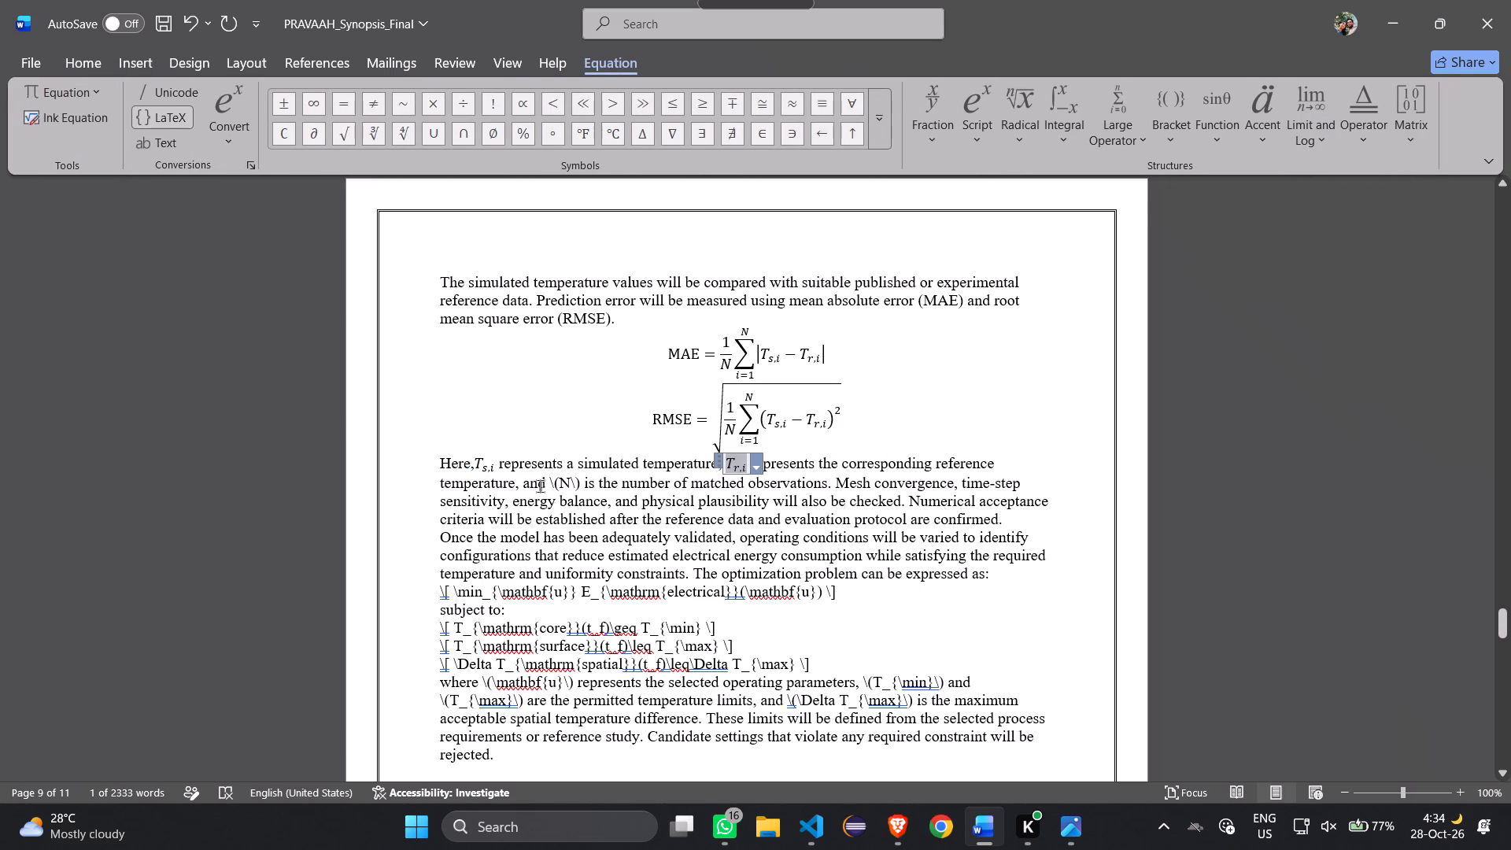
pyautogui.moveTo(549, 483); pyautogui.dragTo(581, 486)
pyautogui.hotkey('alt', '=')
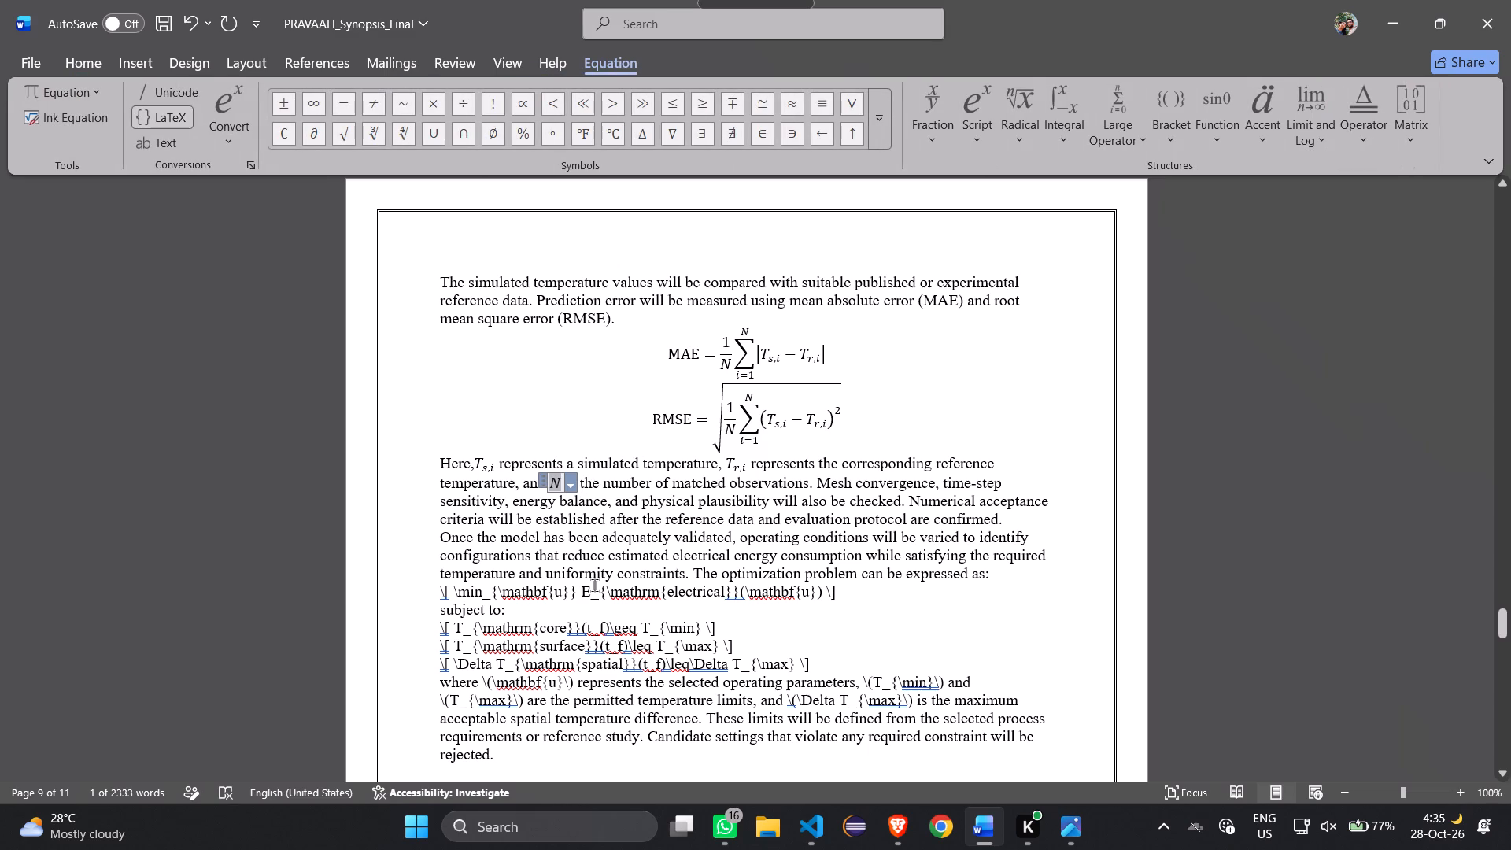
# Convert section 5.4's raw LaTeX minimization formula above "subject to:" into a display equation.
pyautogui.moveTo(439, 592); pyautogui.dragTo(853, 595)
pyautogui.hotkey('alt', '=')
# Switch to Untitled-1.ipynb in Visual Studio Code and add a Dense layer with 64 units and 'relu' activation to model_cnn below the Flatten line.
pyautogui.hotkey('alt', 'Tab')
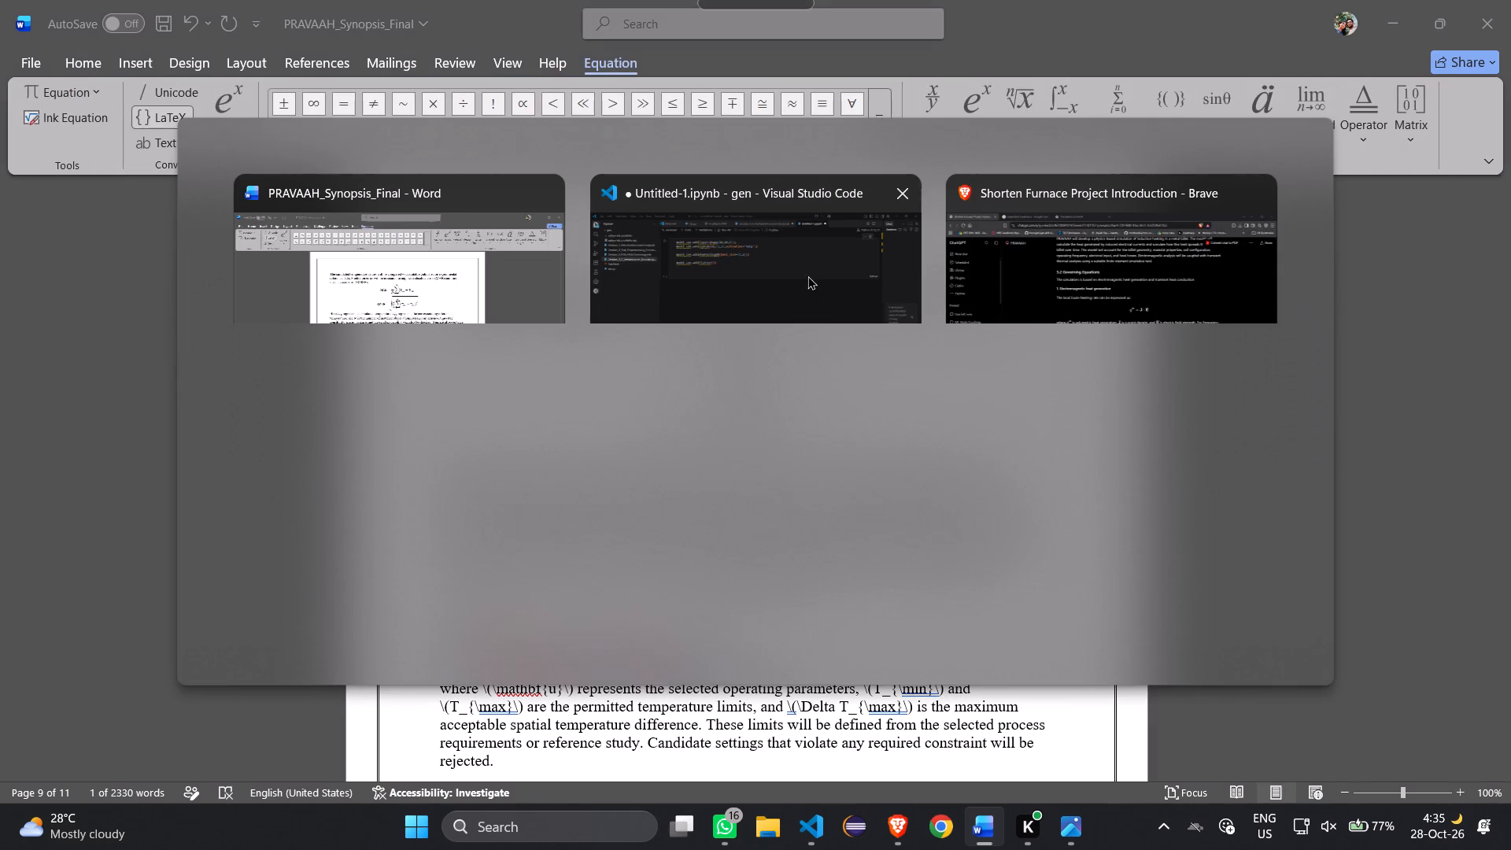
pyautogui.keyDown('alt'); pyautogui.click(807, 275); pyautogui.keyUp('alt')
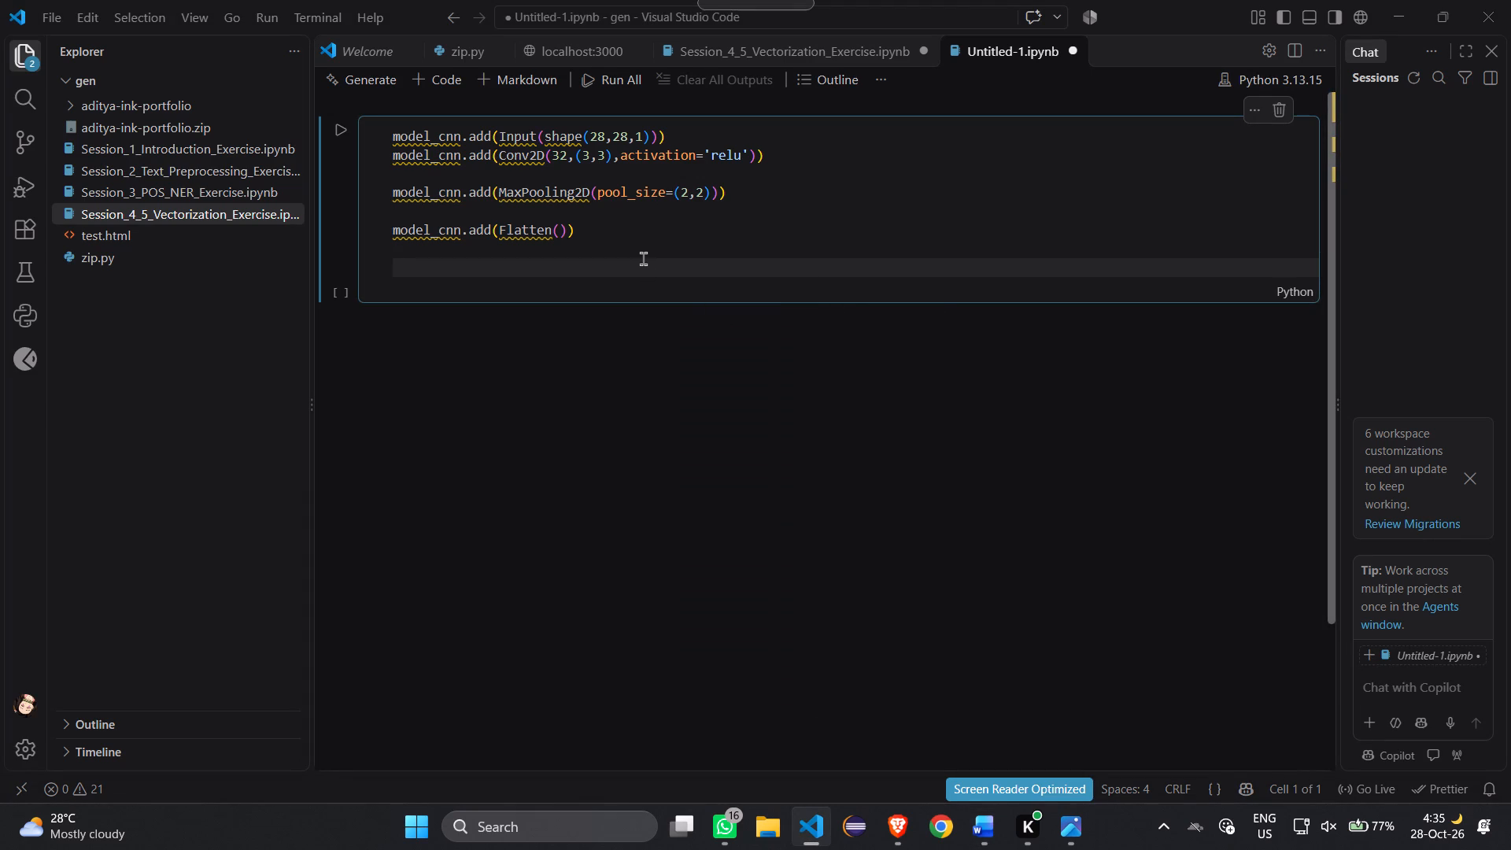
pyautogui.write('model')
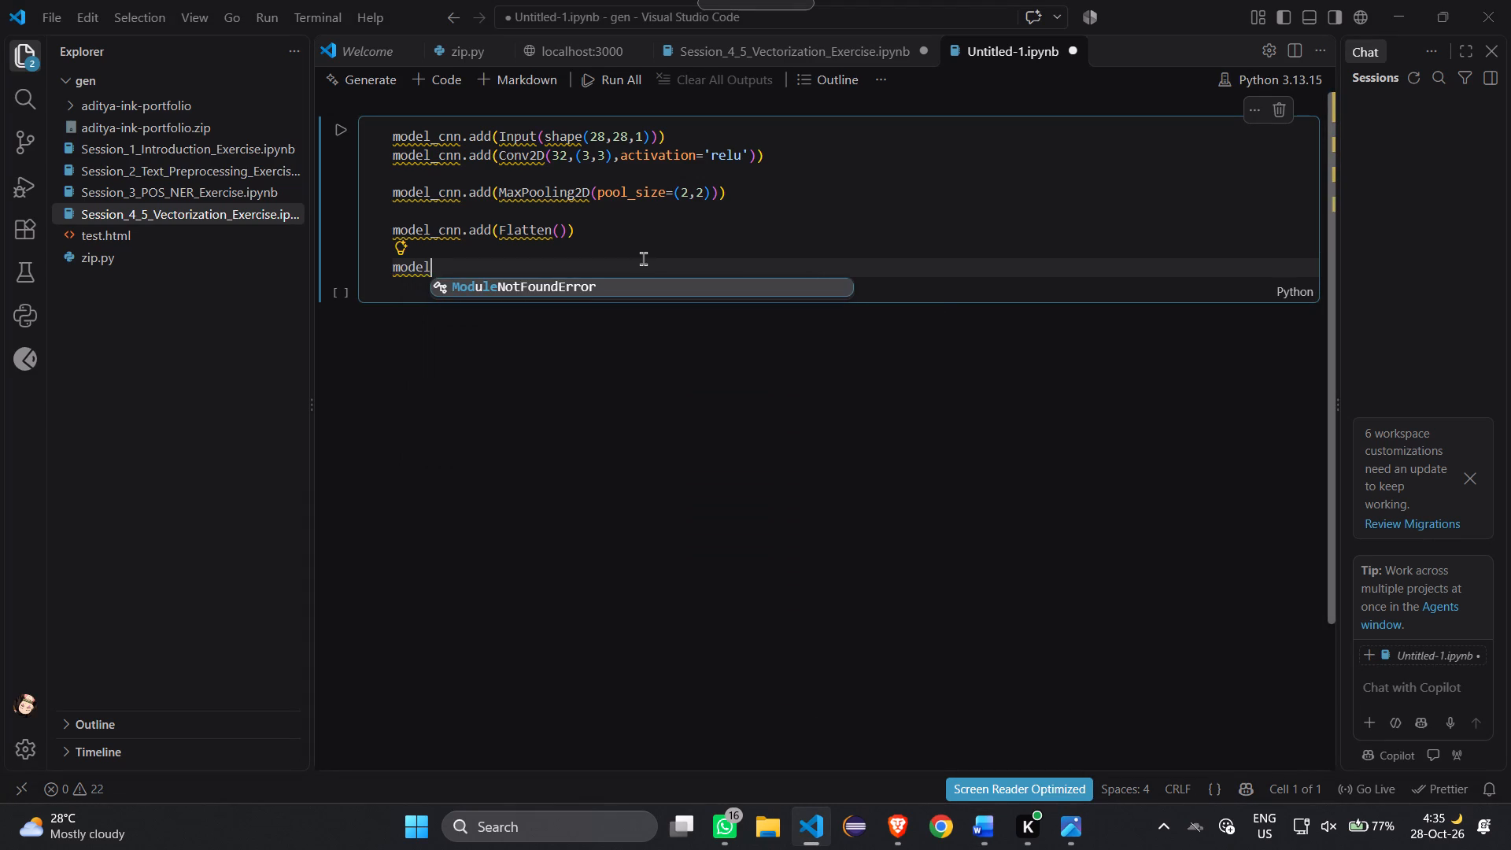
pyautogui.write('_cnn')
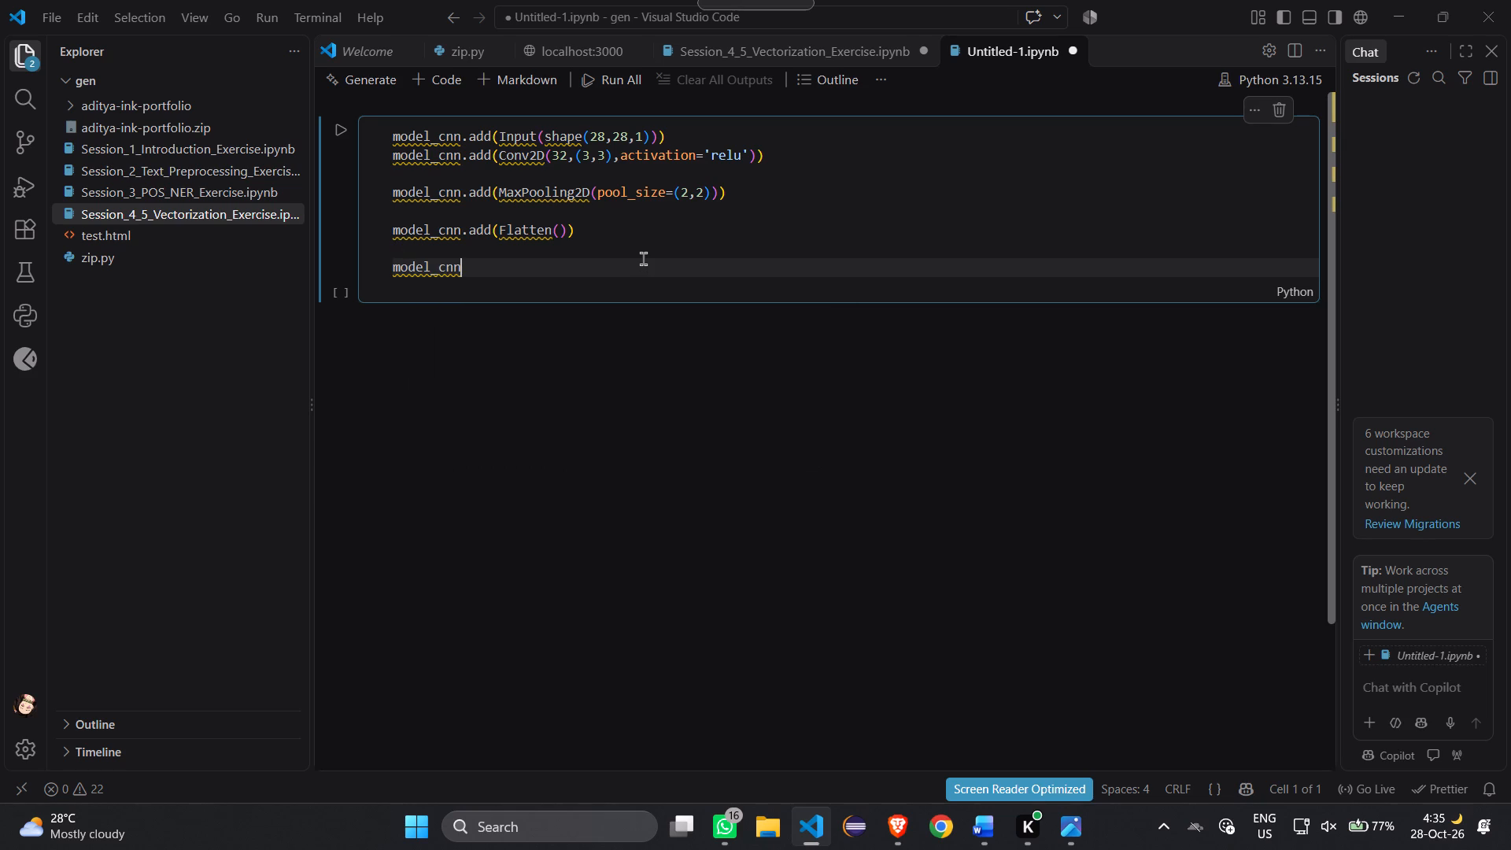
pyautogui.write('.add')
pyautogui.hotkey('shift', '(')
pyautogui.hotkey('shift', 'd')
pyautogui.write('ense')
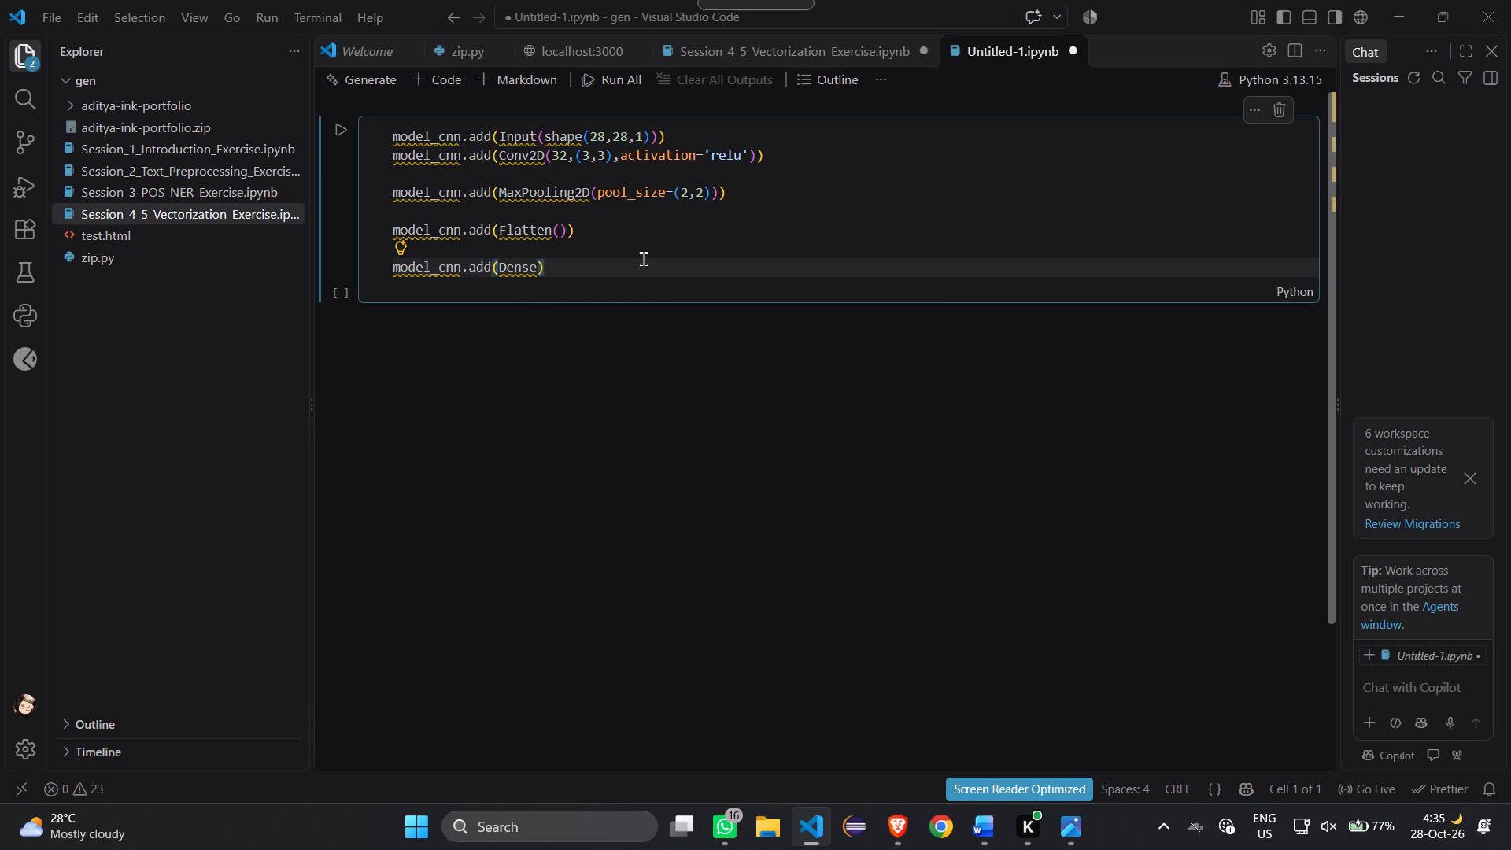
pyautogui.hotkey('shift', '(')
pyautogui.write('64,')
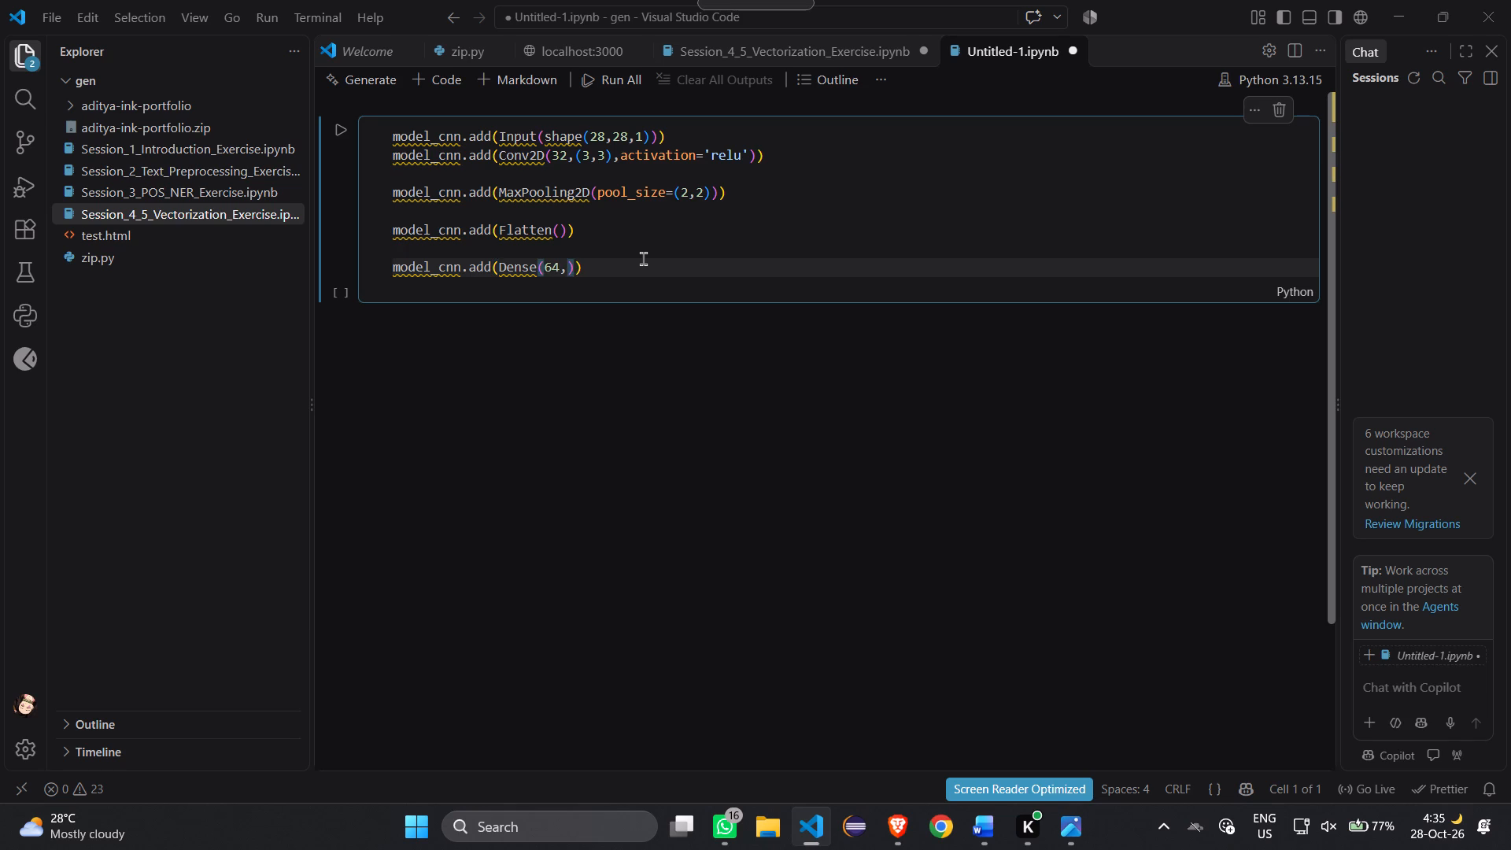
pyautogui.write('activate')
pyautogui.press('BackSpace')
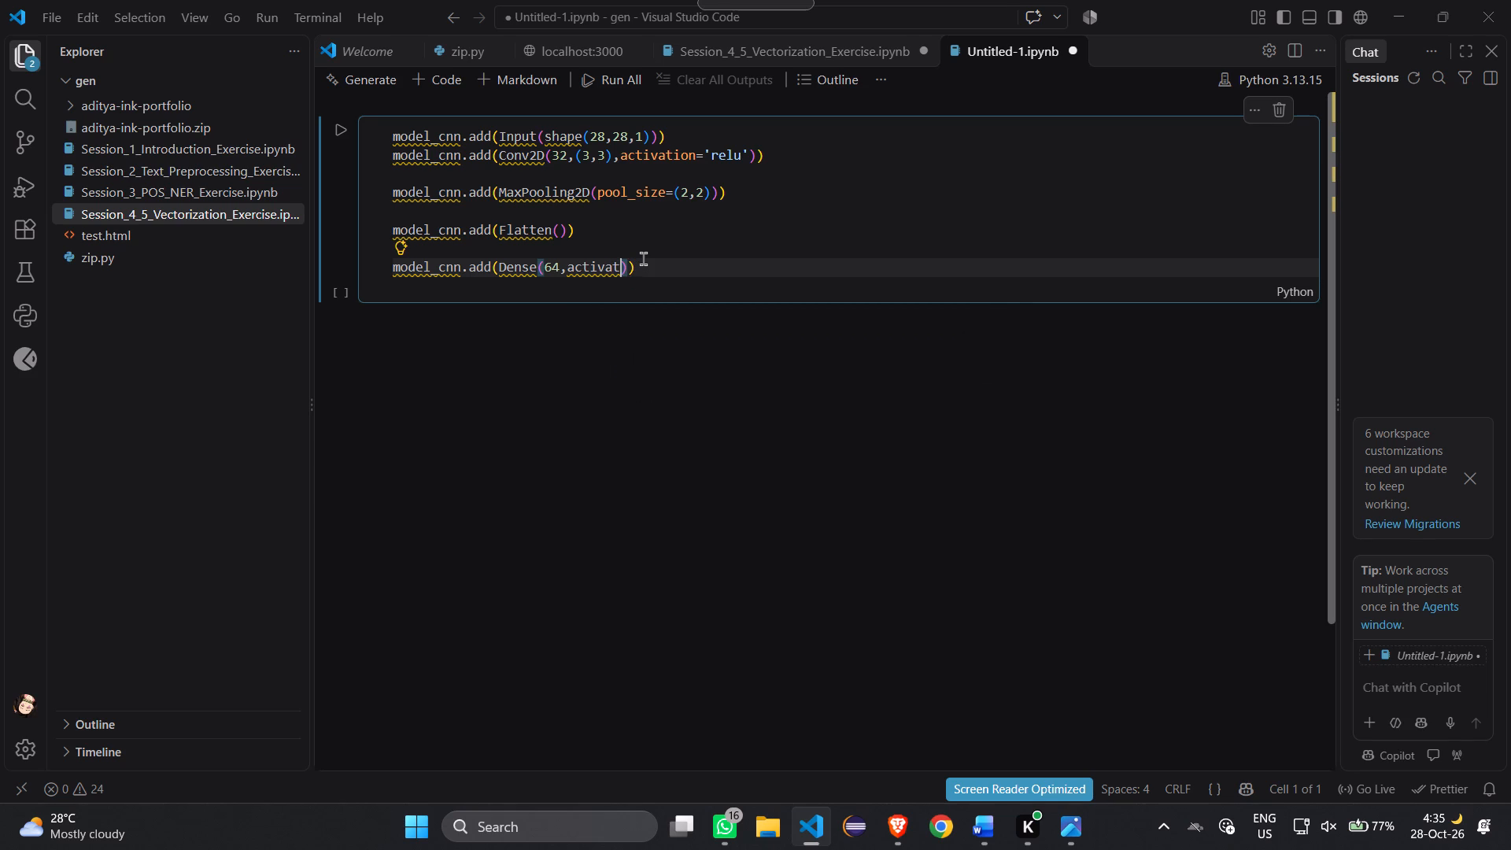
pyautogui.write('atip')
pyautogui.press('BackSpace')
pyautogui.press('BackSpace')
pyautogui.write('ion')
pyautogui.write("='relu")
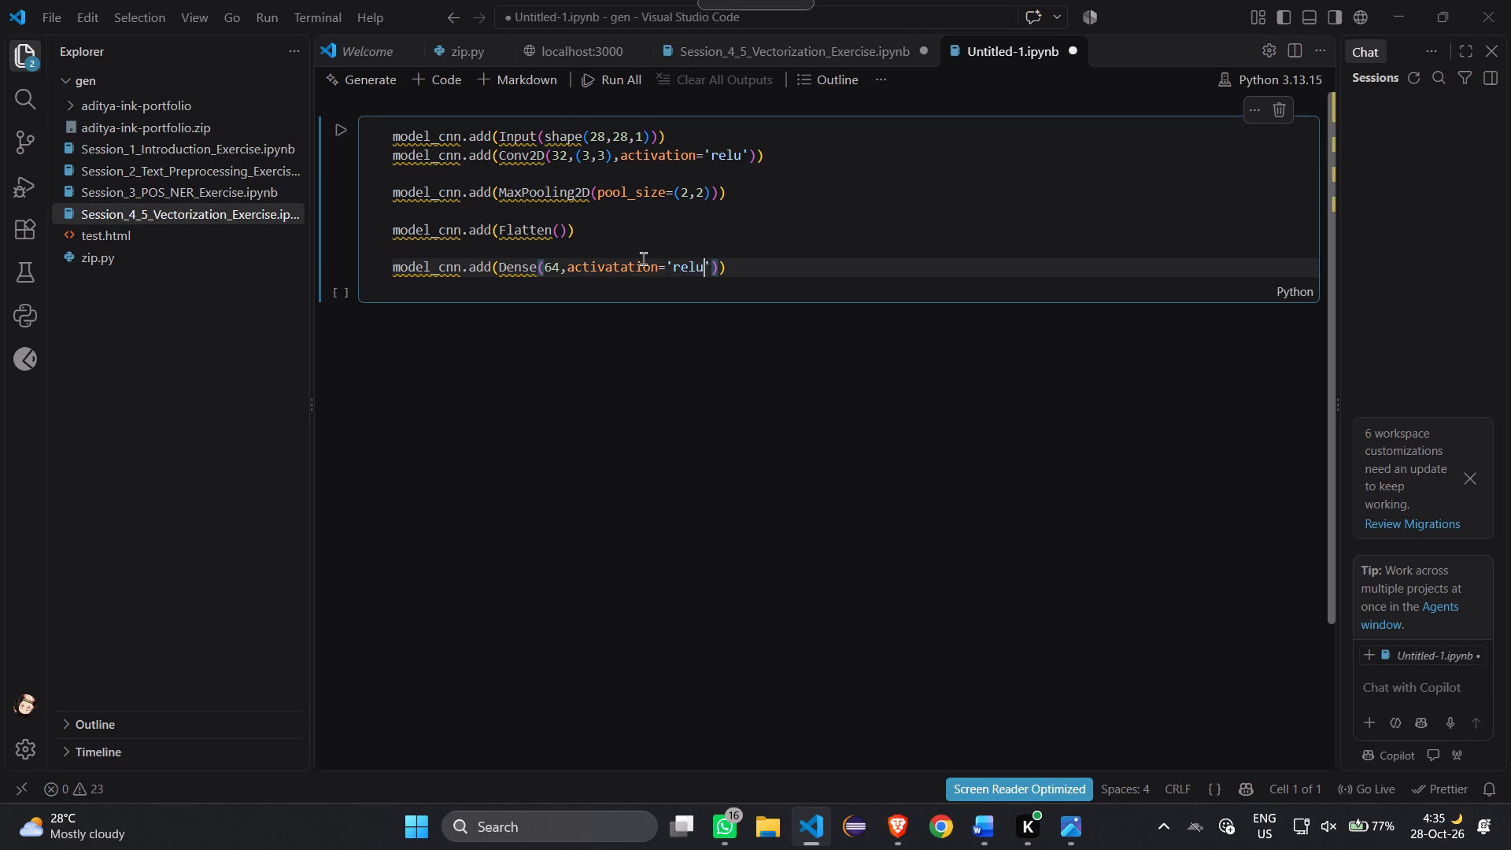
pyautogui.click(755, 272)
# Switch back to the PRAVAAH_Synopsis_Final document in Word.
pyautogui.hotkey('alt', 'Tab')
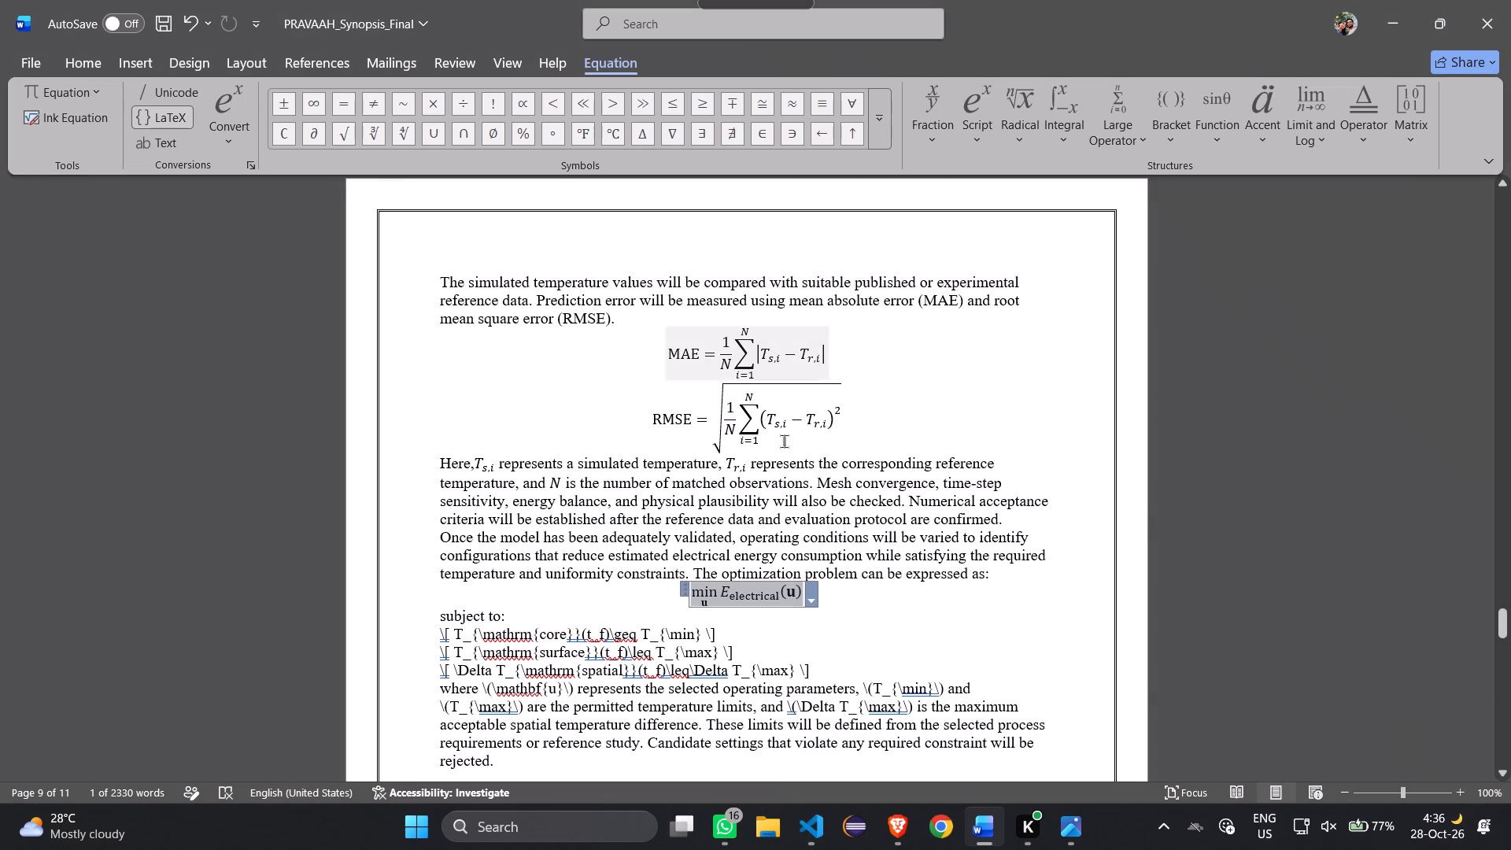
# Convert the three raw LaTeX constraints under "subject to:" (core, surface and spatial temperature limits) into separate display equations.
pyautogui.scroll(-2, 806, 459)
pyautogui.moveTo(439, 290); pyautogui.dragTo(725, 297)
pyautogui.hotkey('alt', '=')
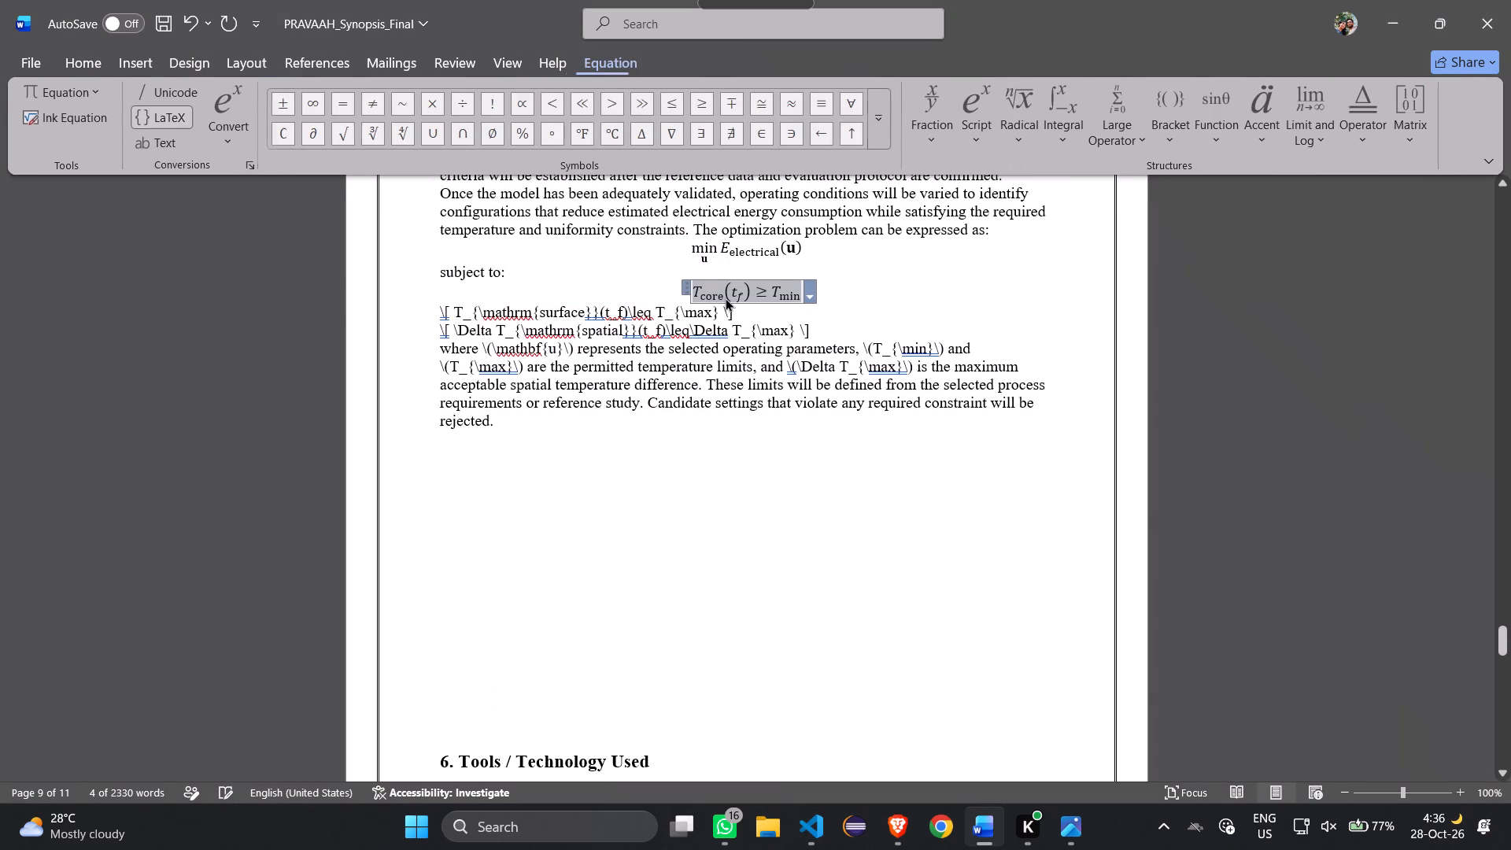
pyautogui.moveTo(435, 310); pyautogui.dragTo(767, 315)
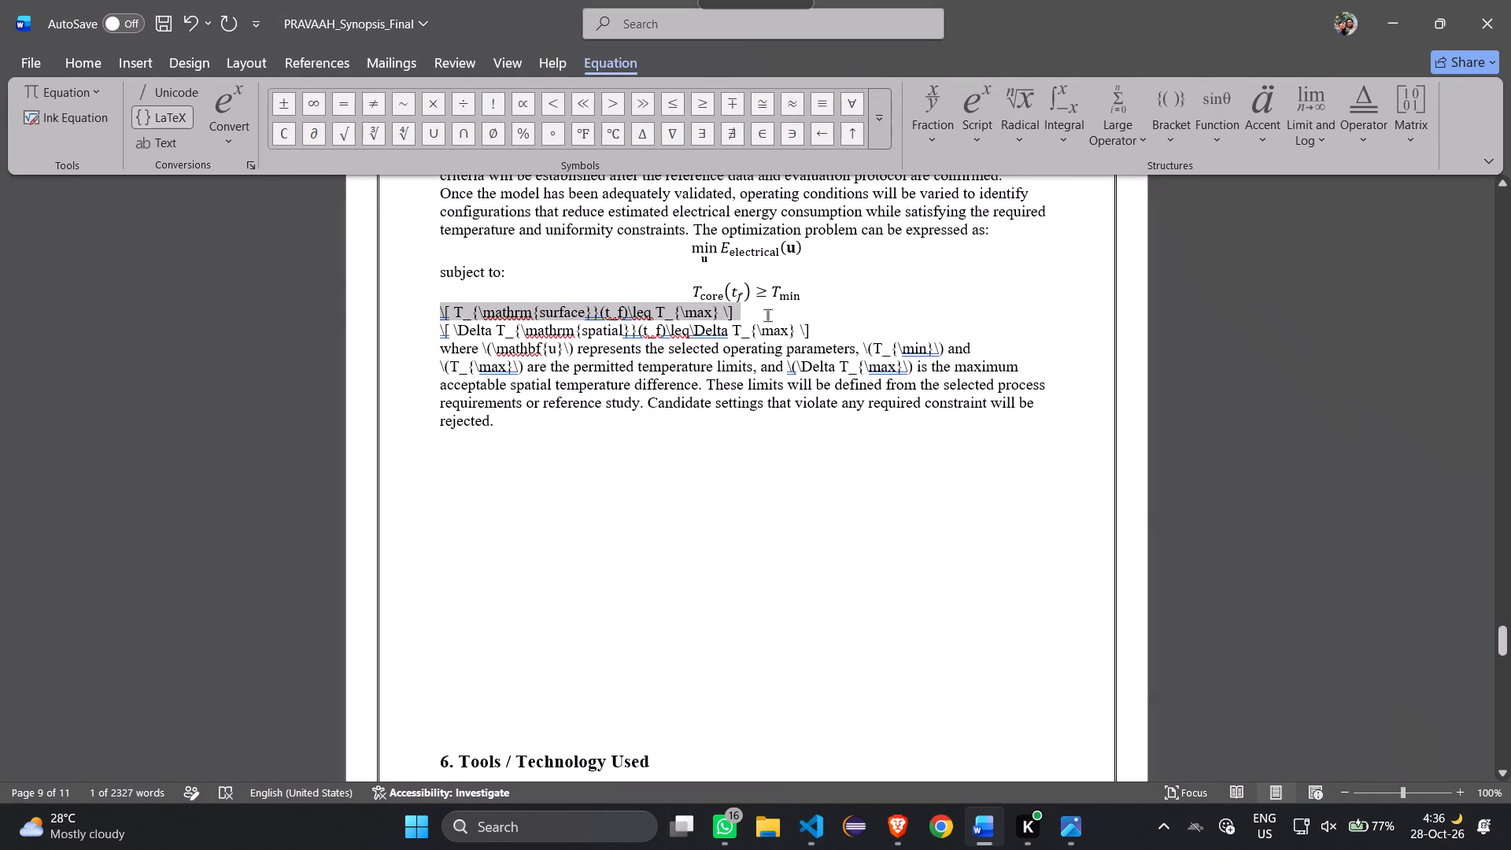
pyautogui.moveTo(767, 315); pyautogui.dragTo(768, 314)
pyautogui.hotkey('alt', '=')
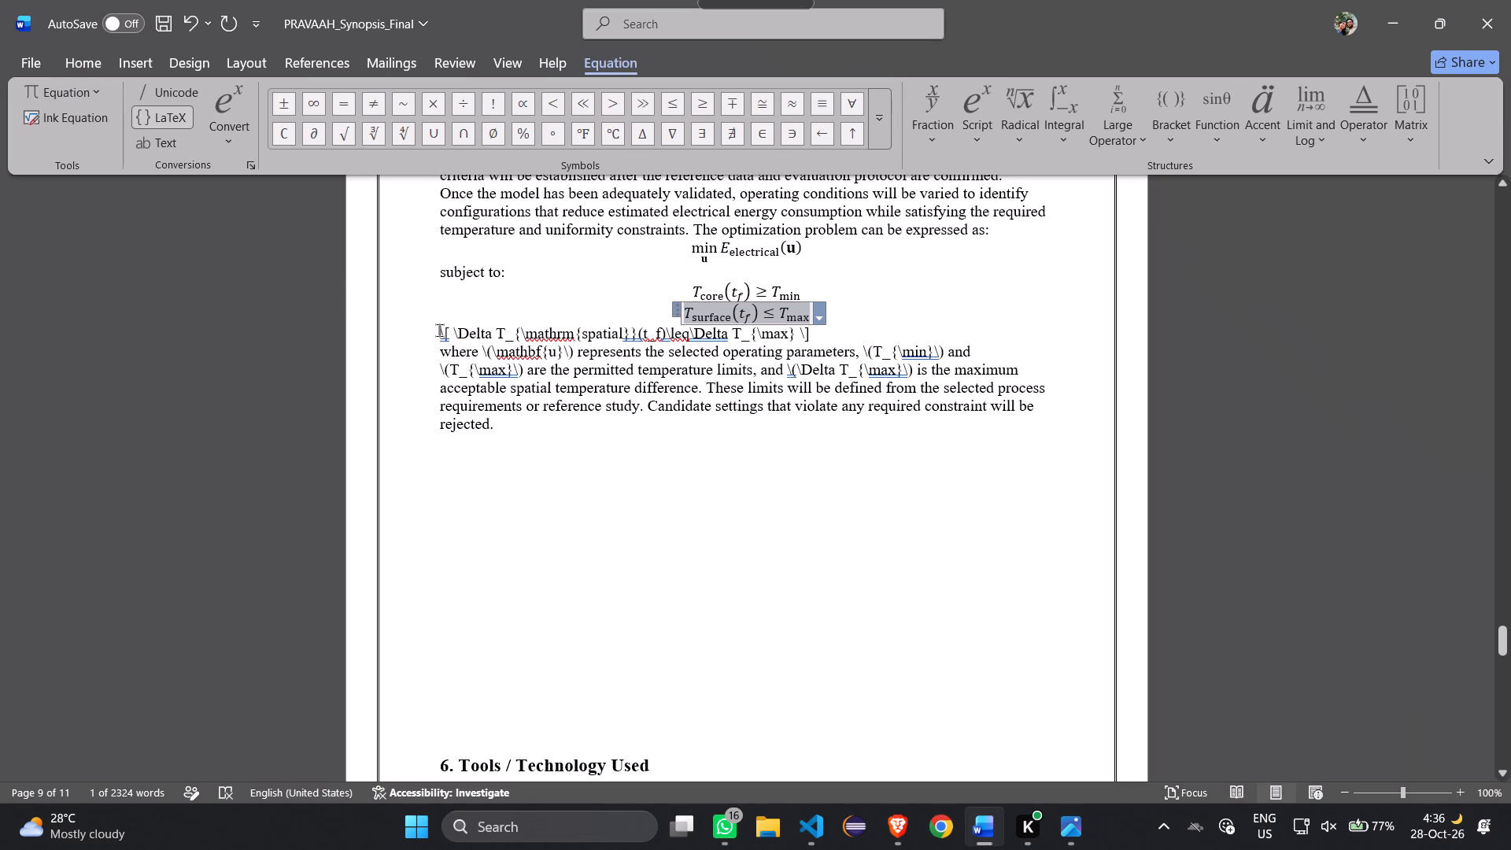
pyautogui.moveTo(439, 330); pyautogui.dragTo(820, 334)
pyautogui.hotkey('alt', '=')
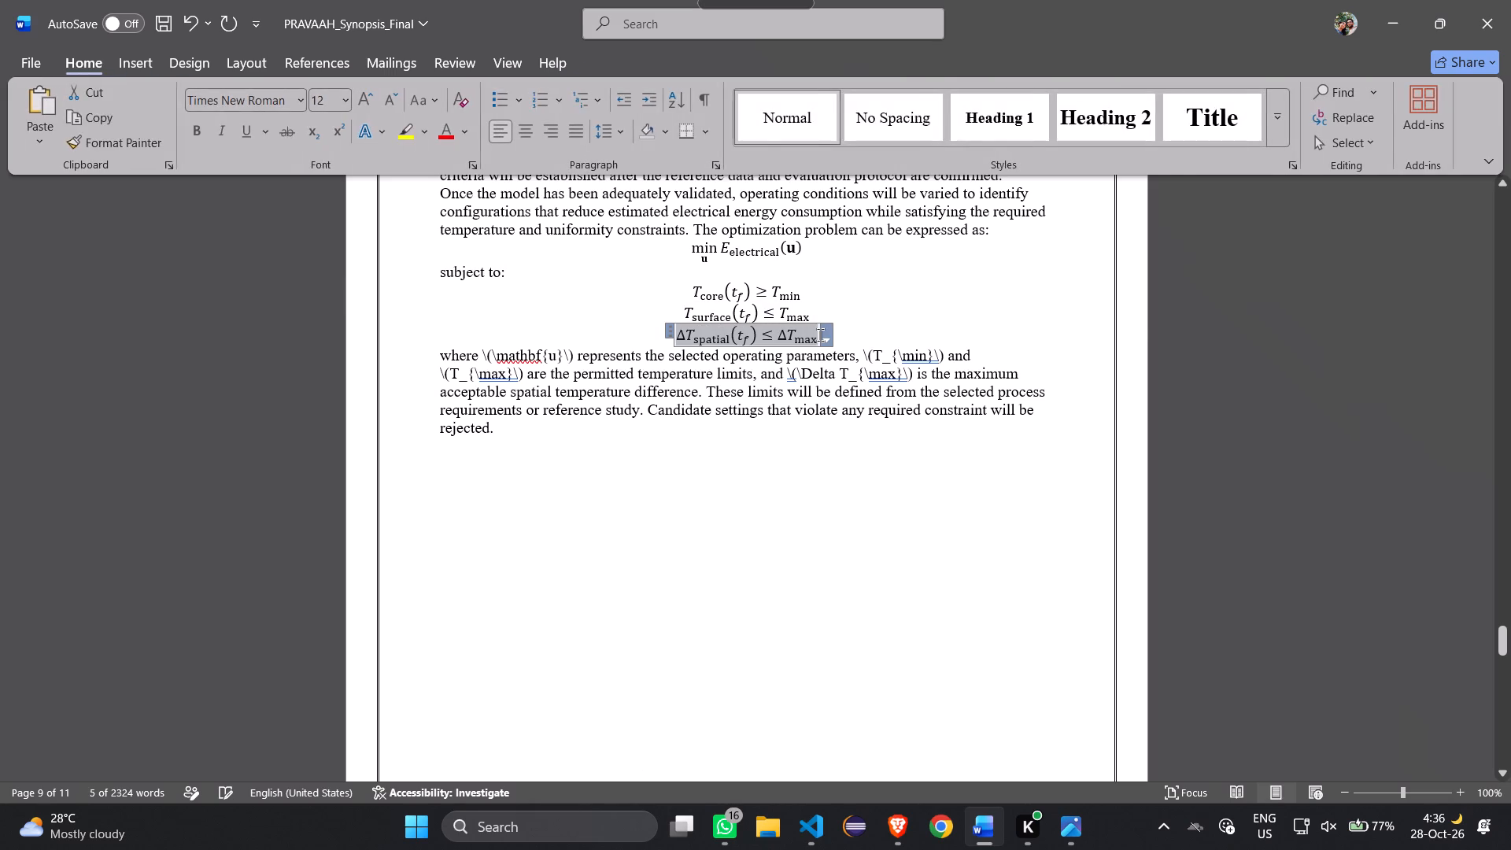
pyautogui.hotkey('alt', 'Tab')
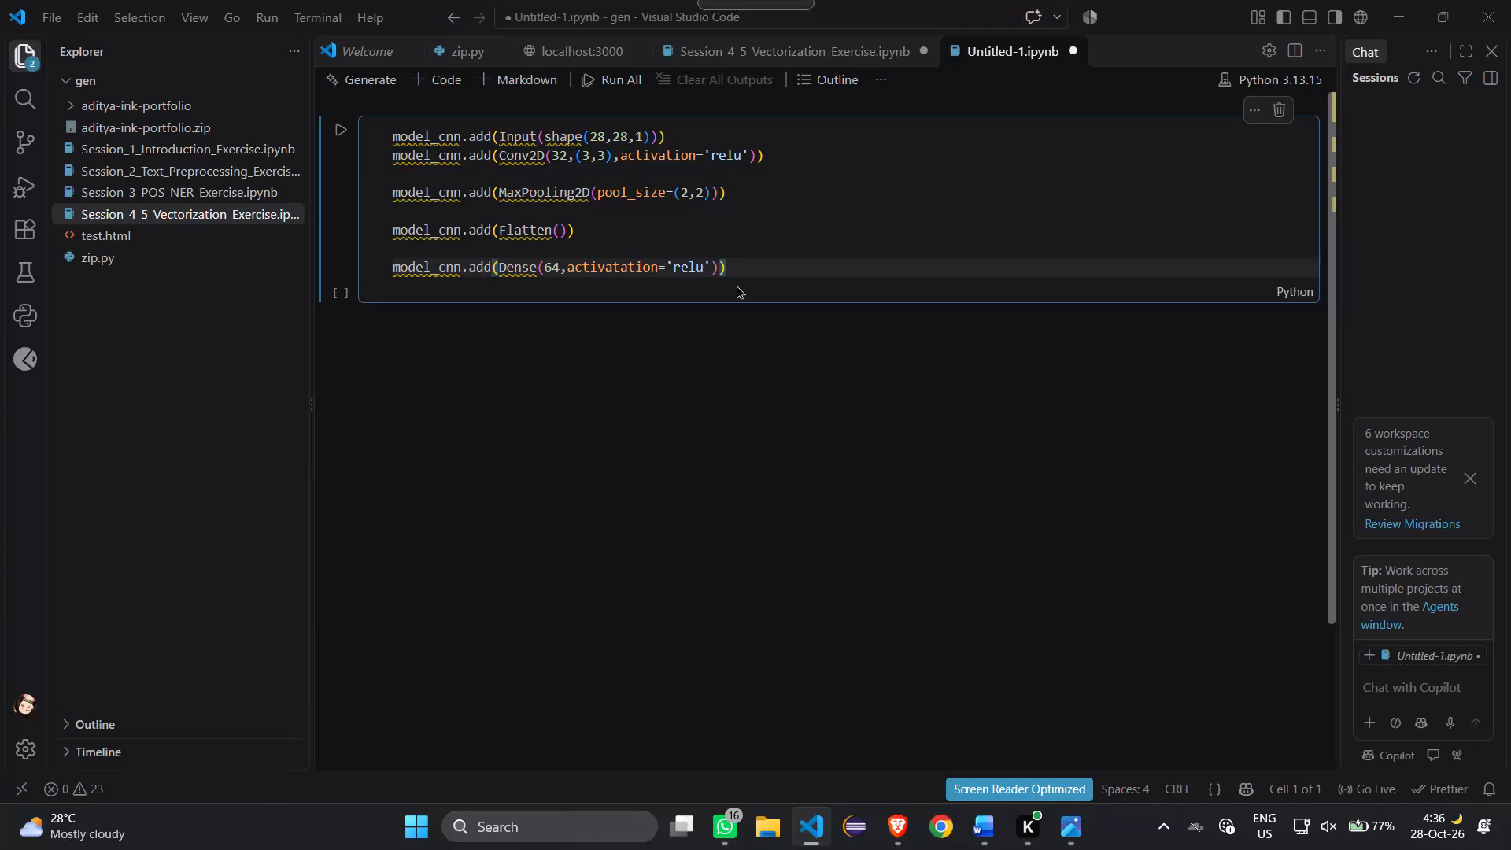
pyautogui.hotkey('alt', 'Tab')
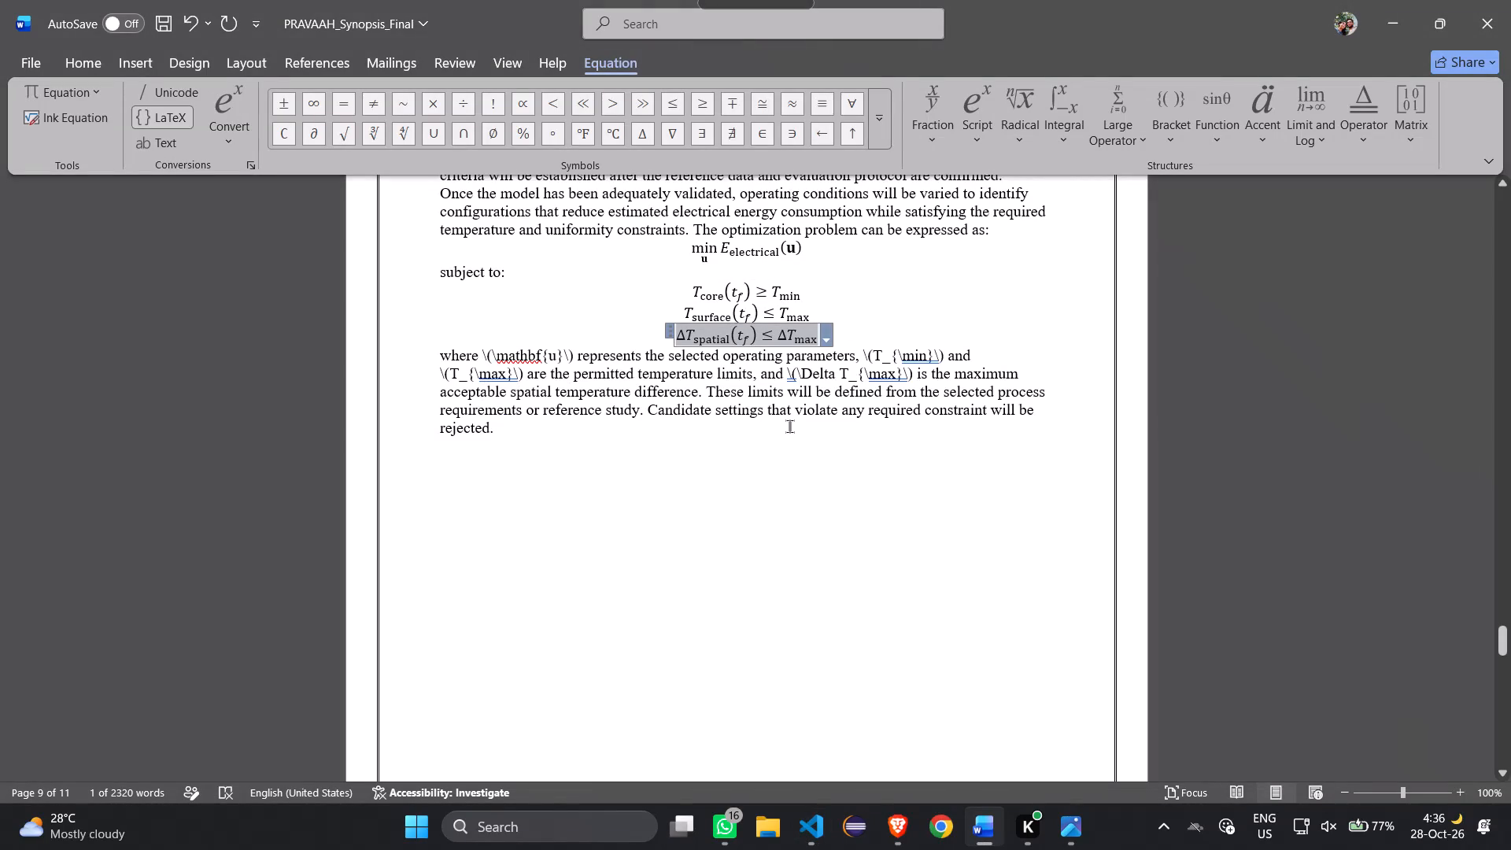
# Convert the \(\mathbf{u}\), \(T_{\min}\), \(T_{\max}\) and \(\Delta T_{\max}\) text in the "where" paragraph below the constraints into inline equations.
pyautogui.moveTo(482, 355); pyautogui.dragTo(571, 357)
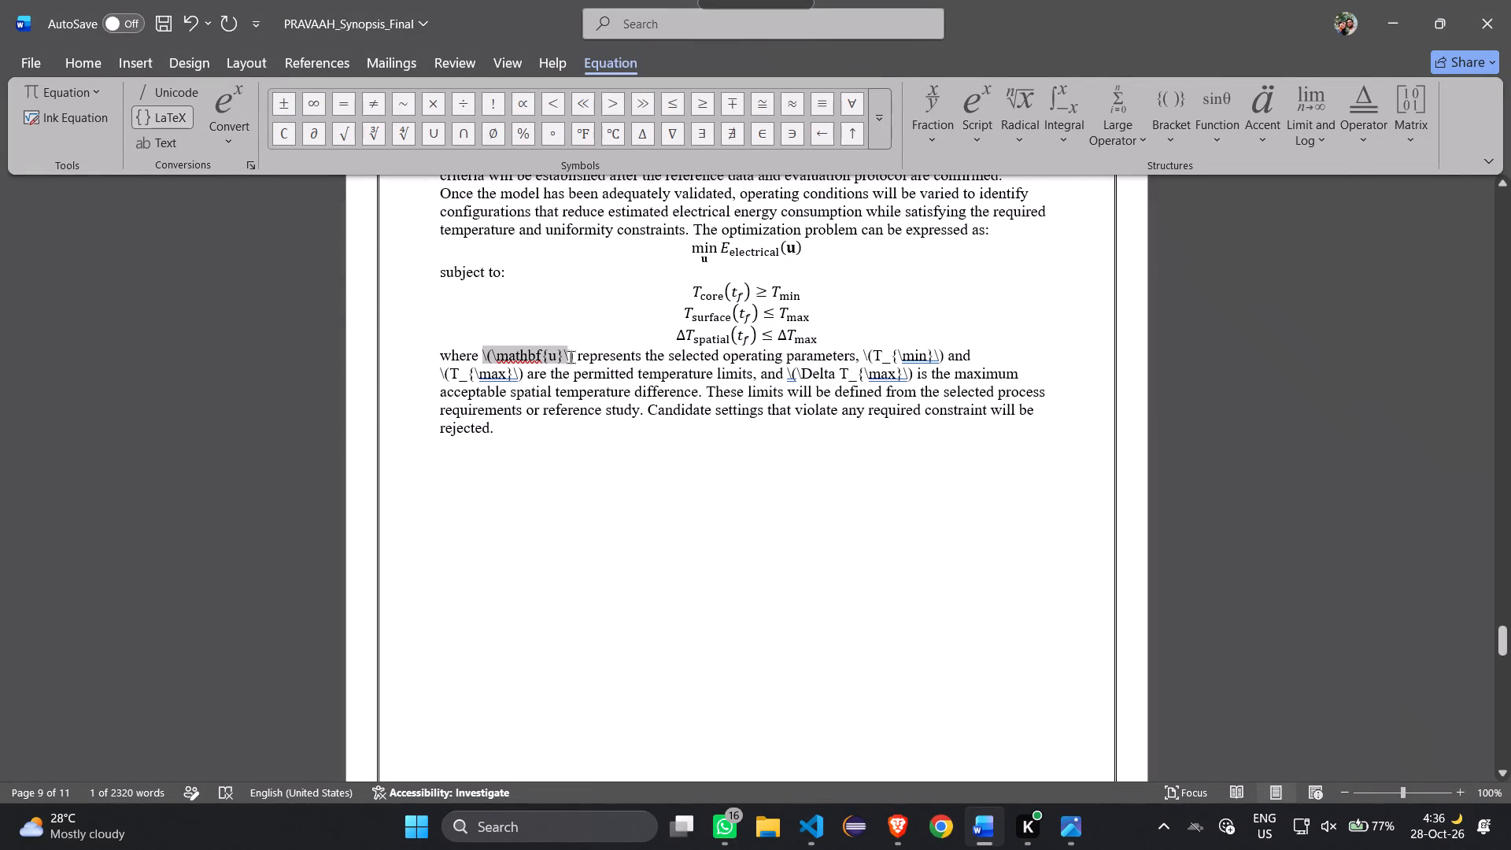
pyautogui.moveTo(571, 357); pyautogui.dragTo(574, 357)
pyautogui.hotkey('alt', 'Tab')
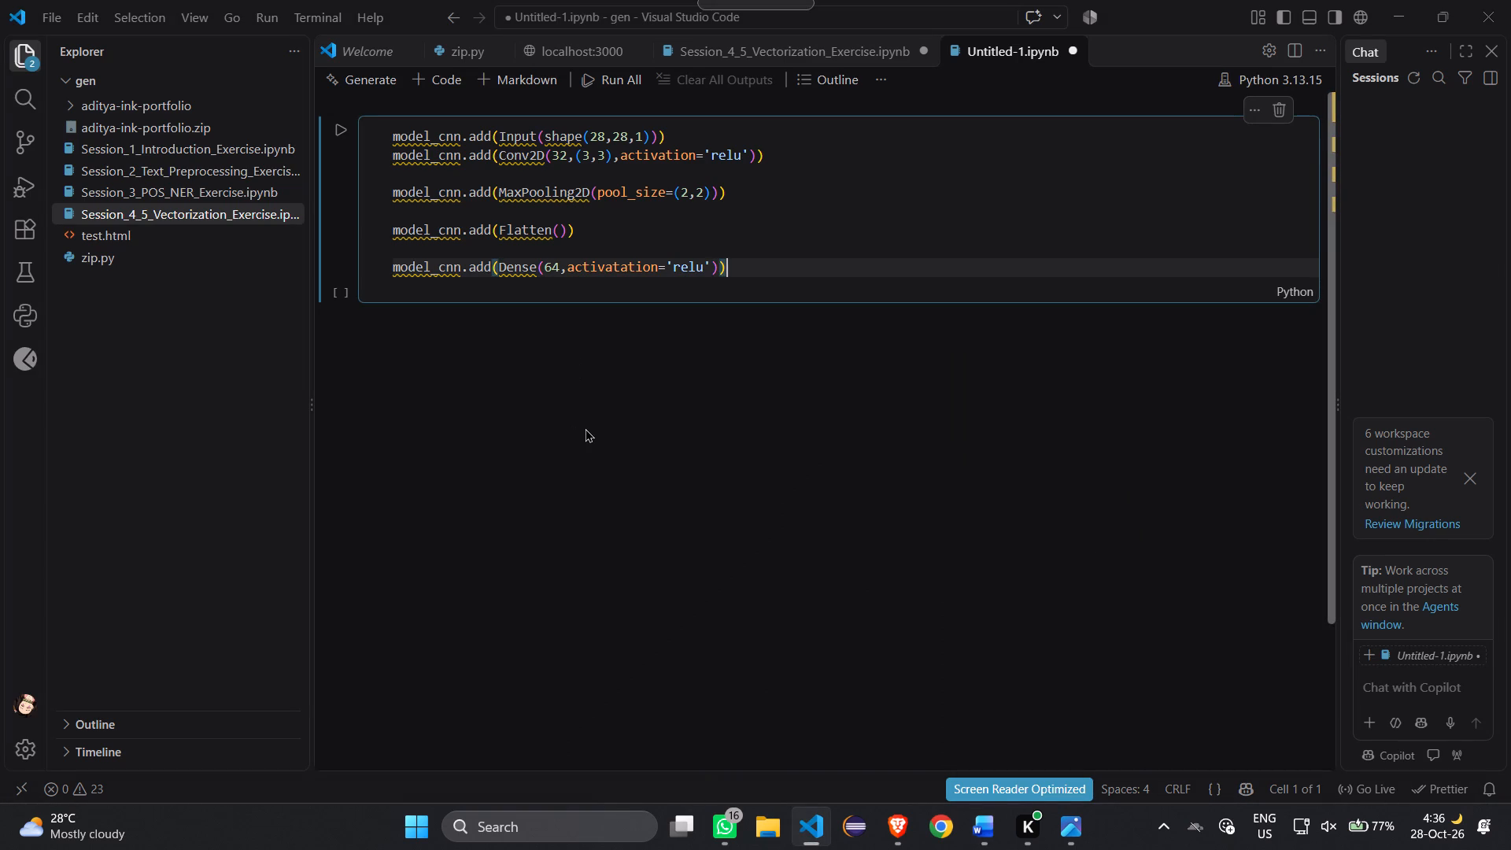
pyautogui.hotkey('alt', 'Tab')
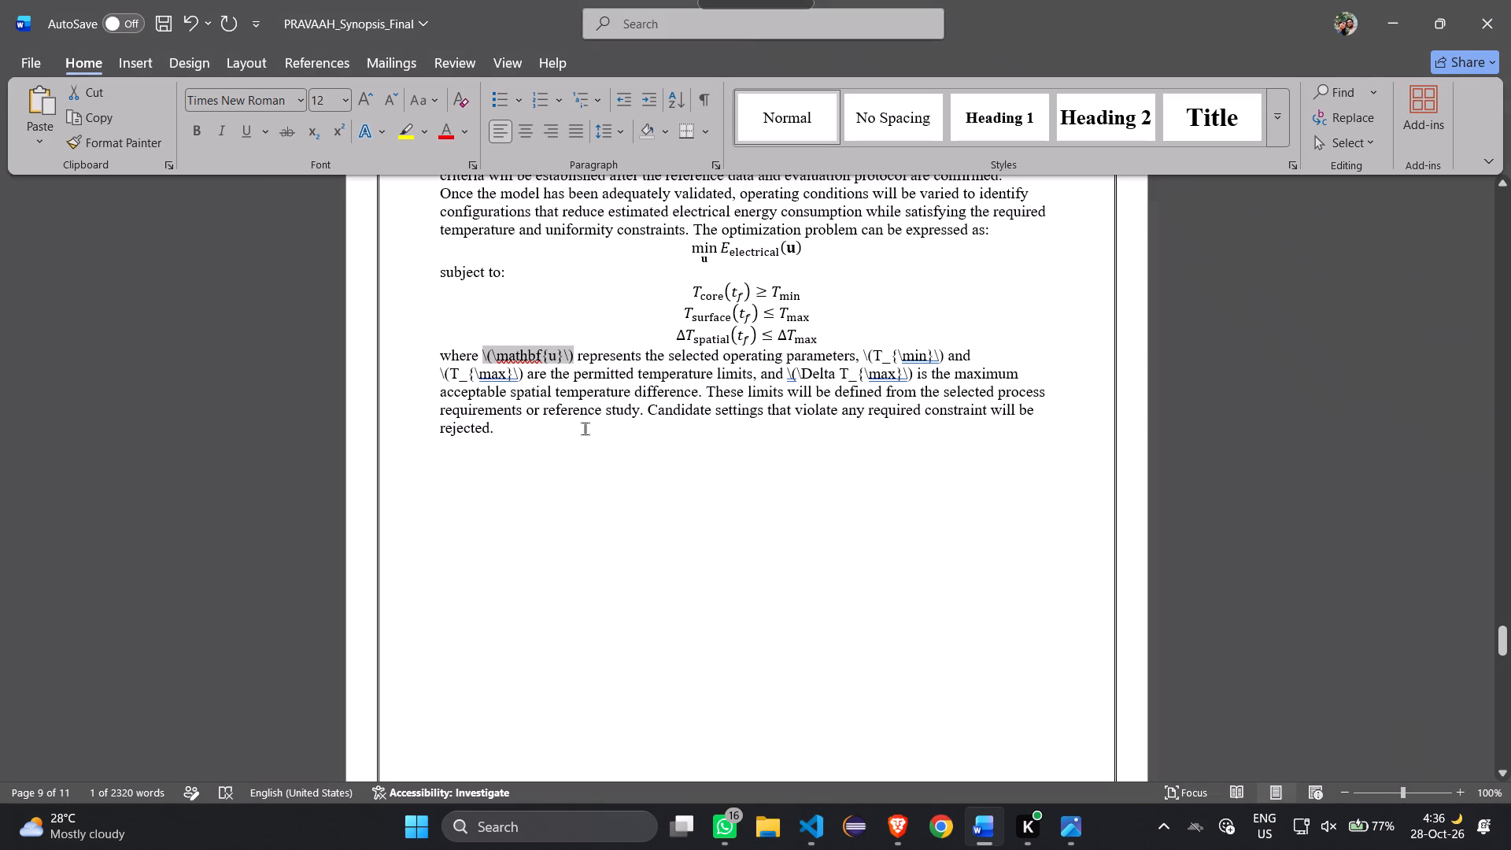
pyautogui.hotkey('alt', '=')
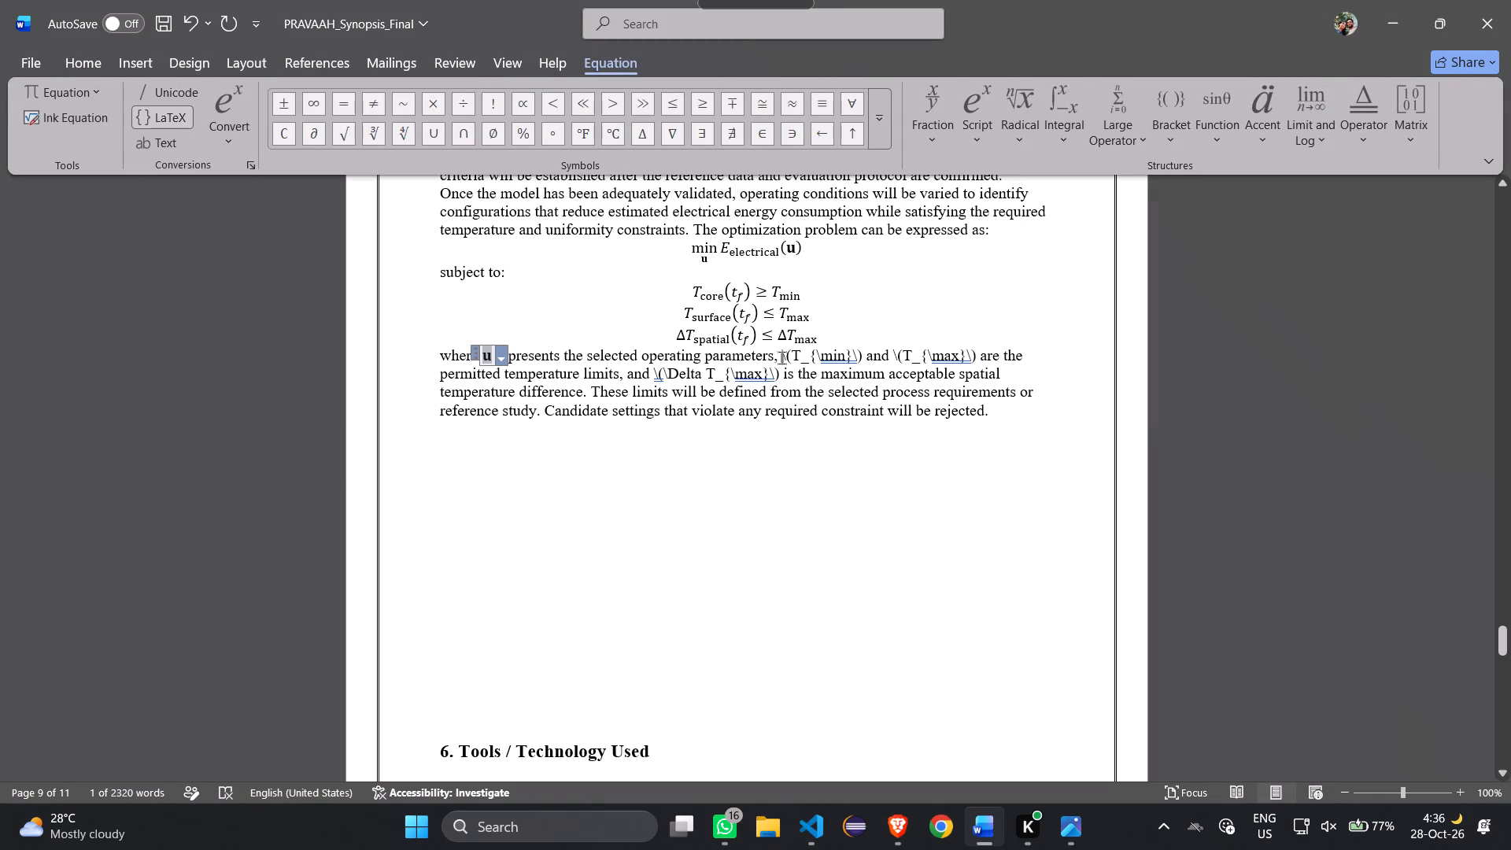
pyautogui.moveTo(781, 357); pyautogui.dragTo(863, 360)
pyautogui.hotkey('alt', '=')
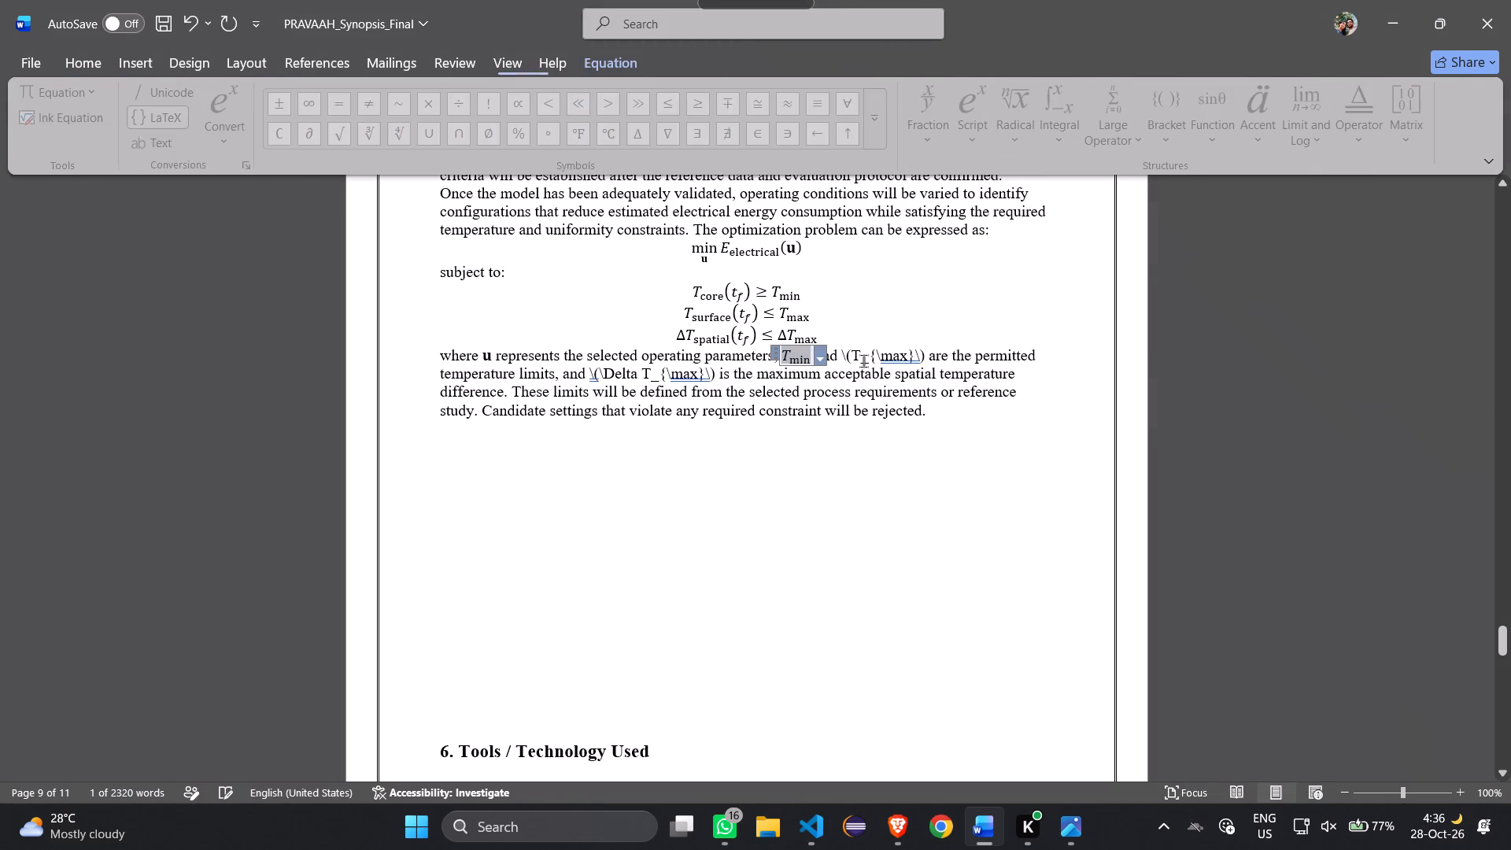
pyautogui.moveTo(841, 356); pyautogui.dragTo(876, 357)
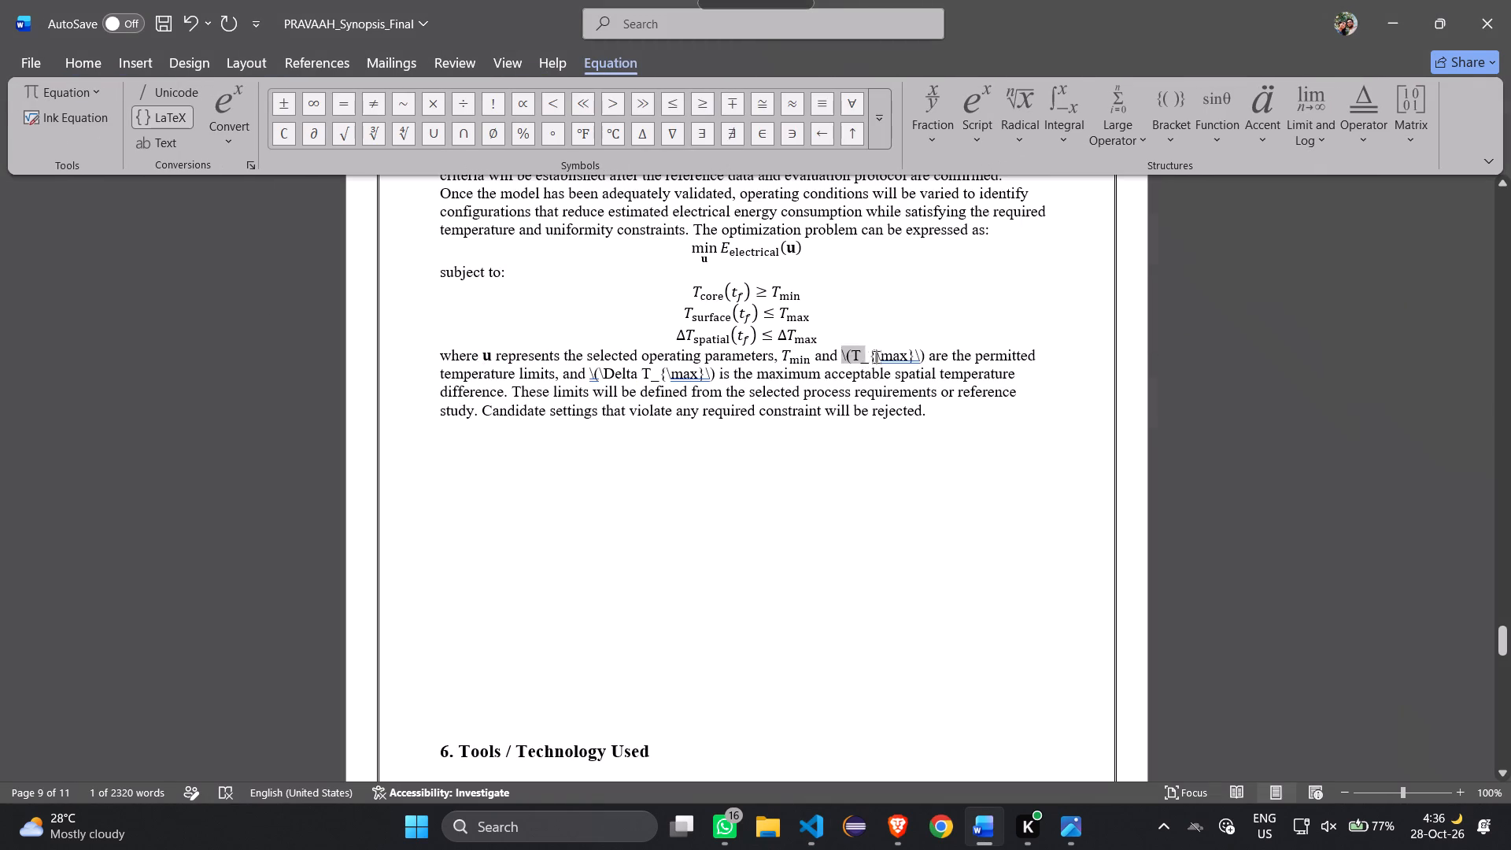
pyautogui.moveTo(876, 357); pyautogui.dragTo(929, 357)
pyautogui.hotkey('alt', '=')
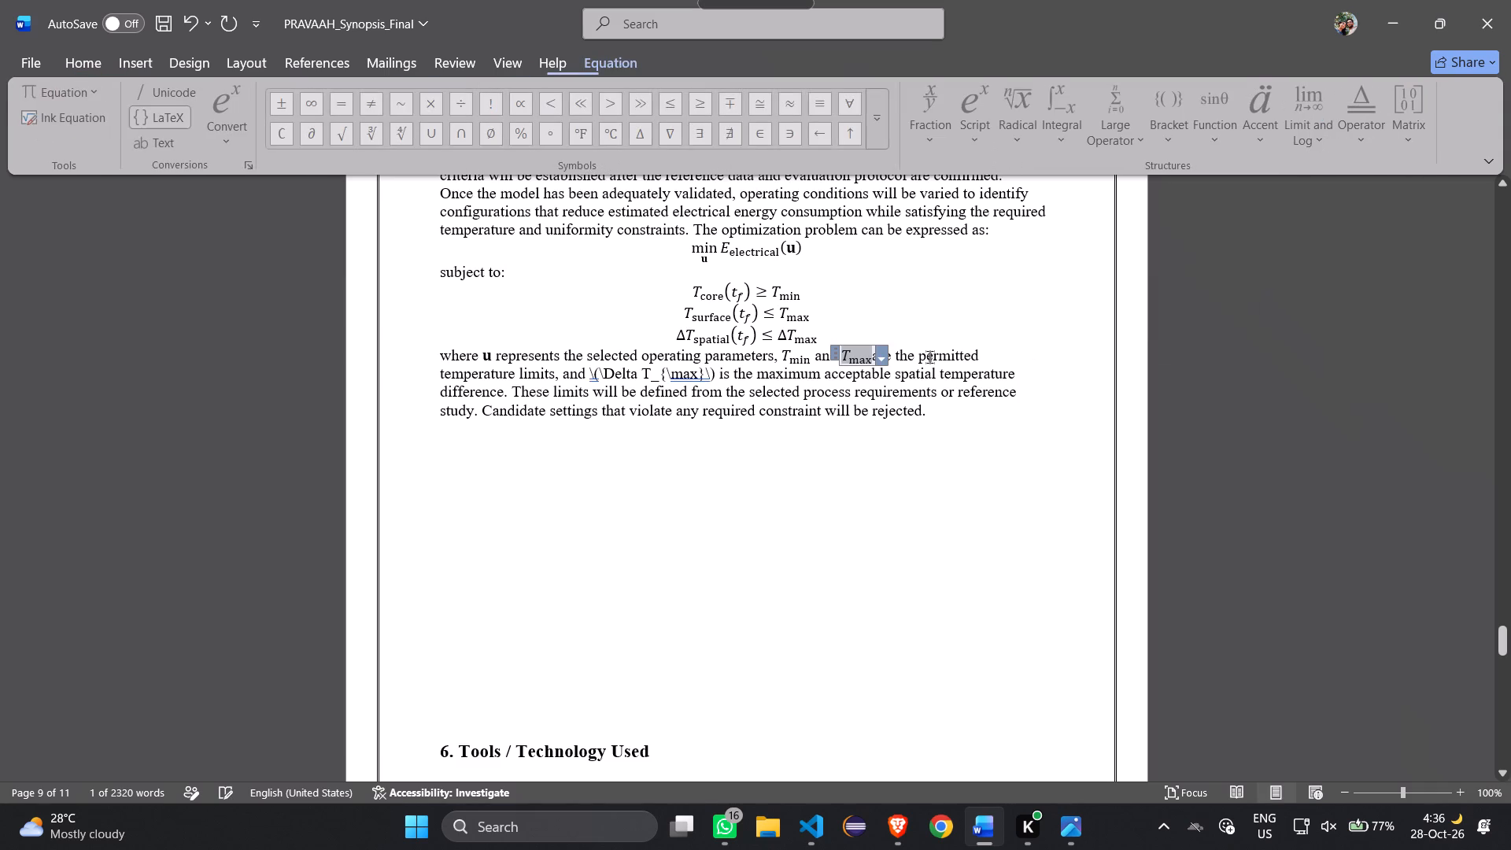
pyautogui.moveTo(589, 373); pyautogui.dragTo(716, 379)
pyautogui.hotkey('alt', '=')
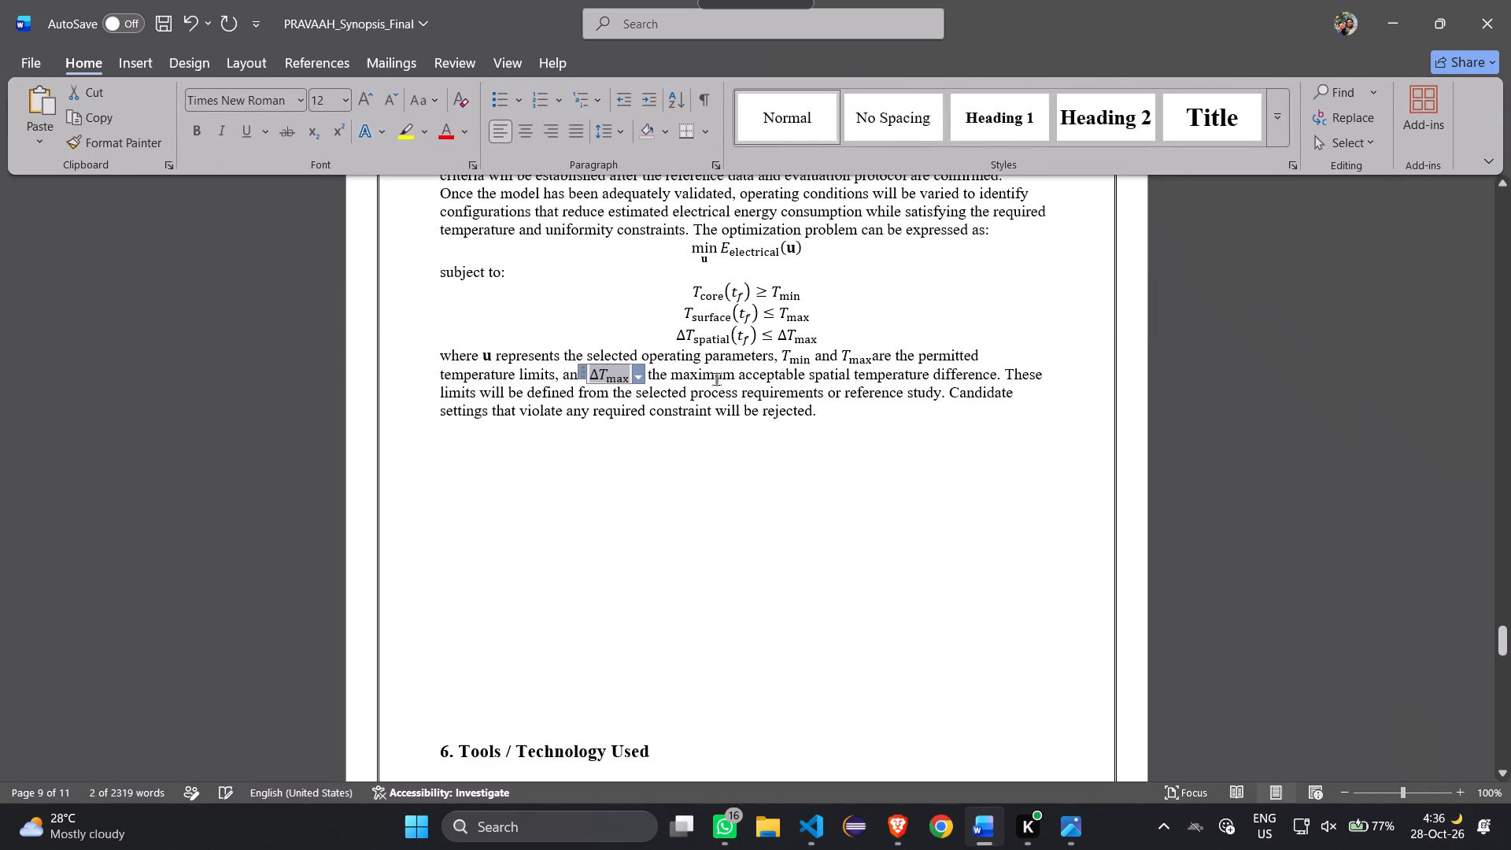
pyautogui.click(898, 434)
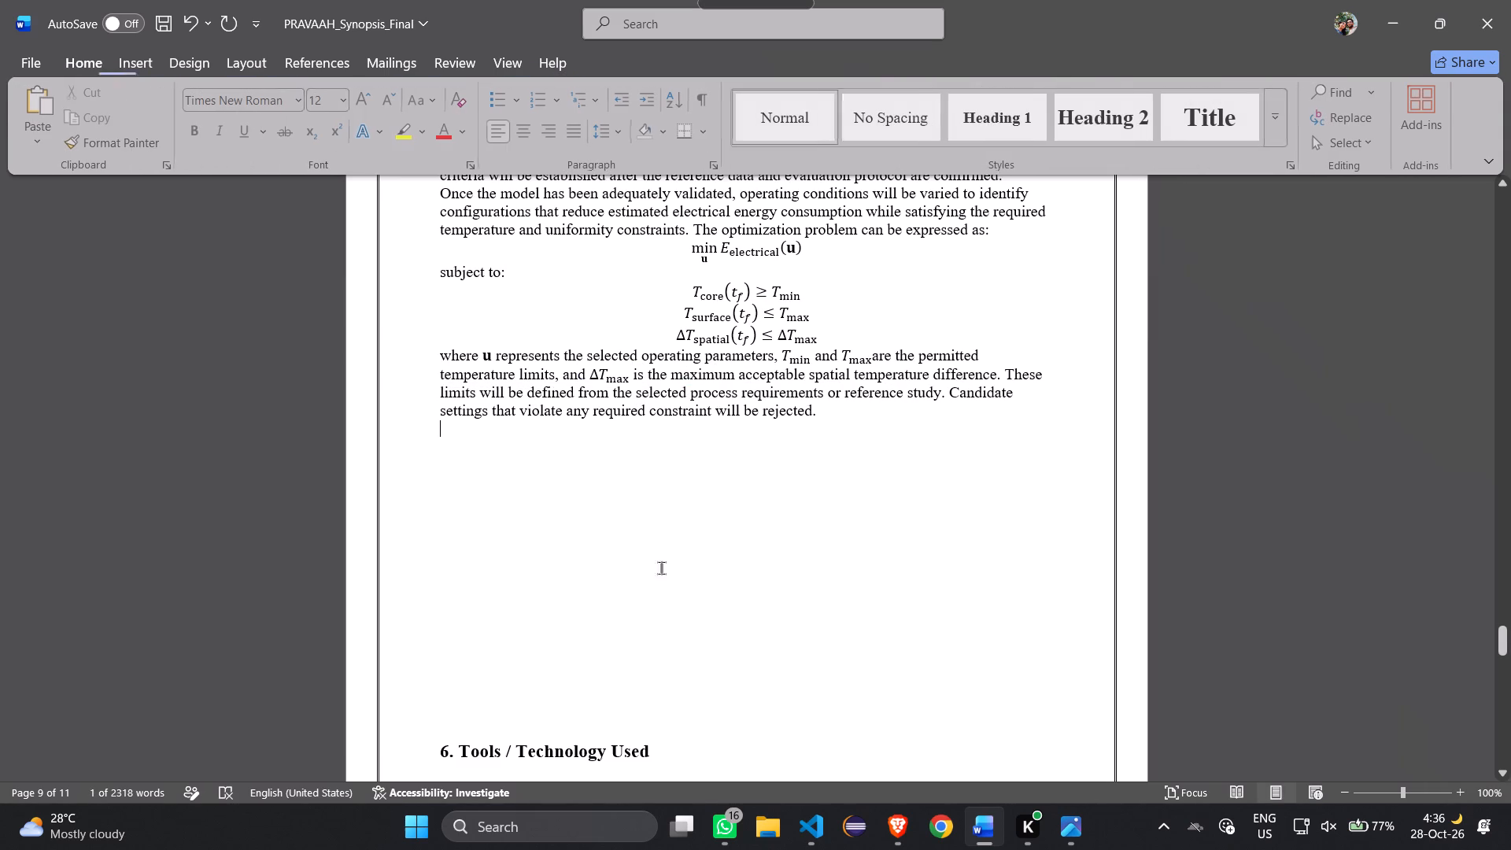
# Delete the surplus blank lines between the "where" paragraph and the "6. Tools / Technology Used" heading, leaving one blank line.
pyautogui.click(644, 575)
pyautogui.press('BackSpace')
pyautogui.press('BackSpace')
pyautogui.press('BackSpace')
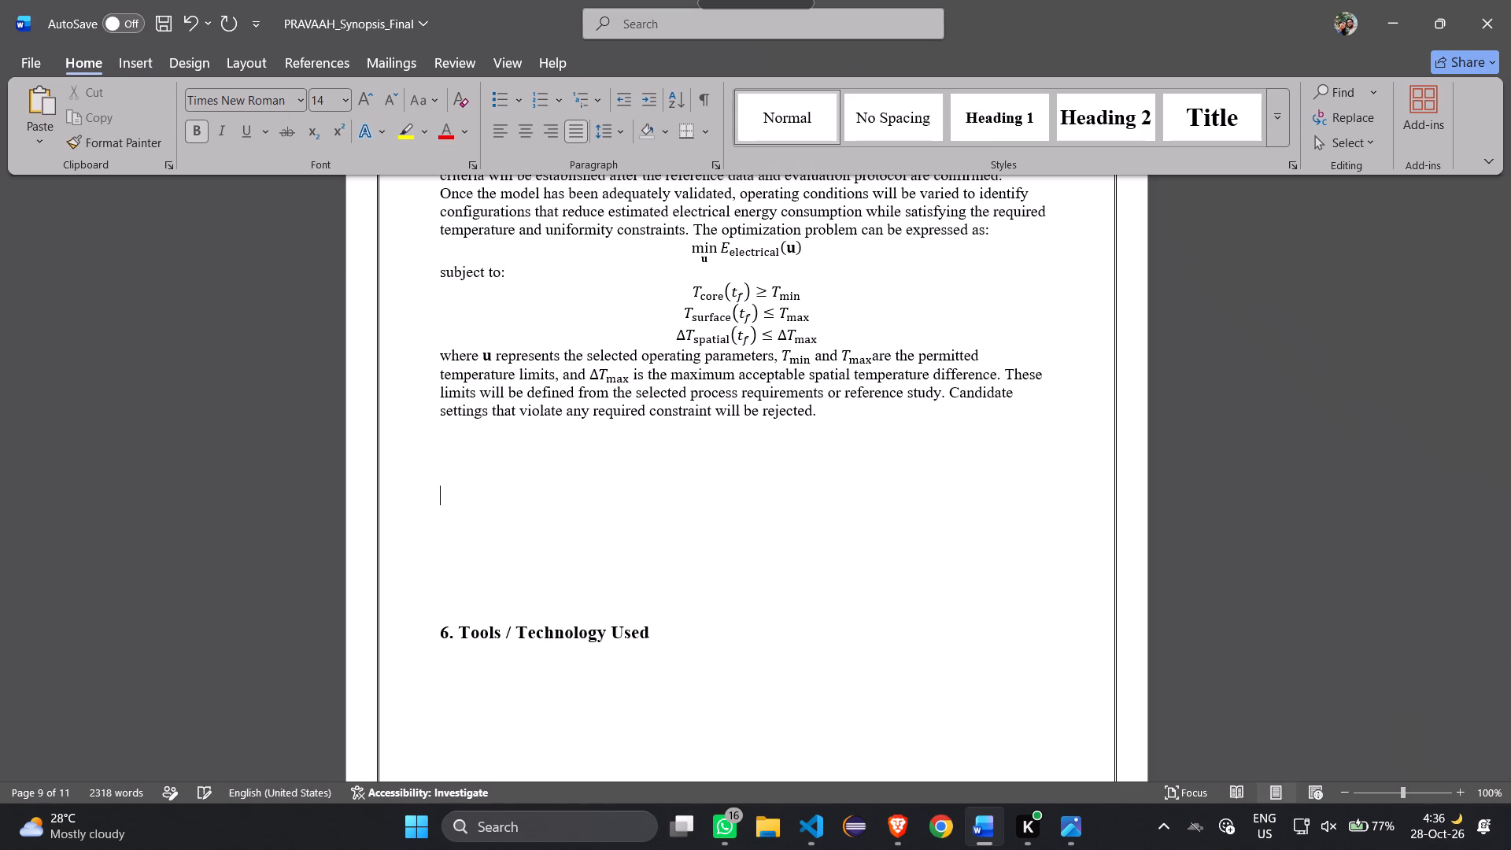
pyautogui.press('BackSpace')
pyautogui.press('Down')
pyautogui.press('Down')
pyautogui.press('Down')
pyautogui.press('Down')
pyautogui.press('Down')
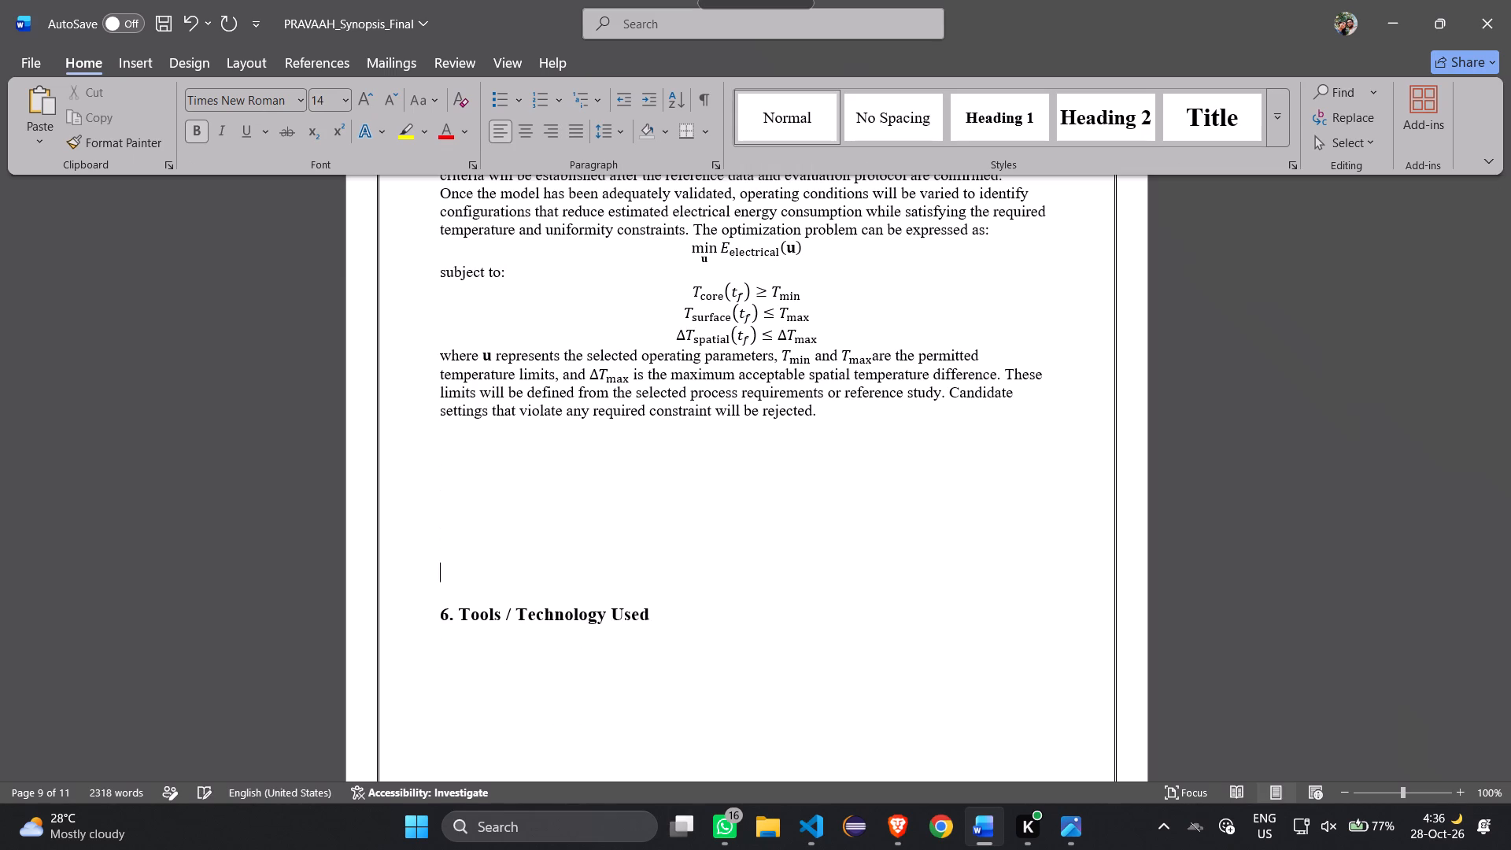
pyautogui.press('Down')
pyautogui.press('BackSpace')
pyautogui.press('BackSpace')
pyautogui.press('BackSpace')
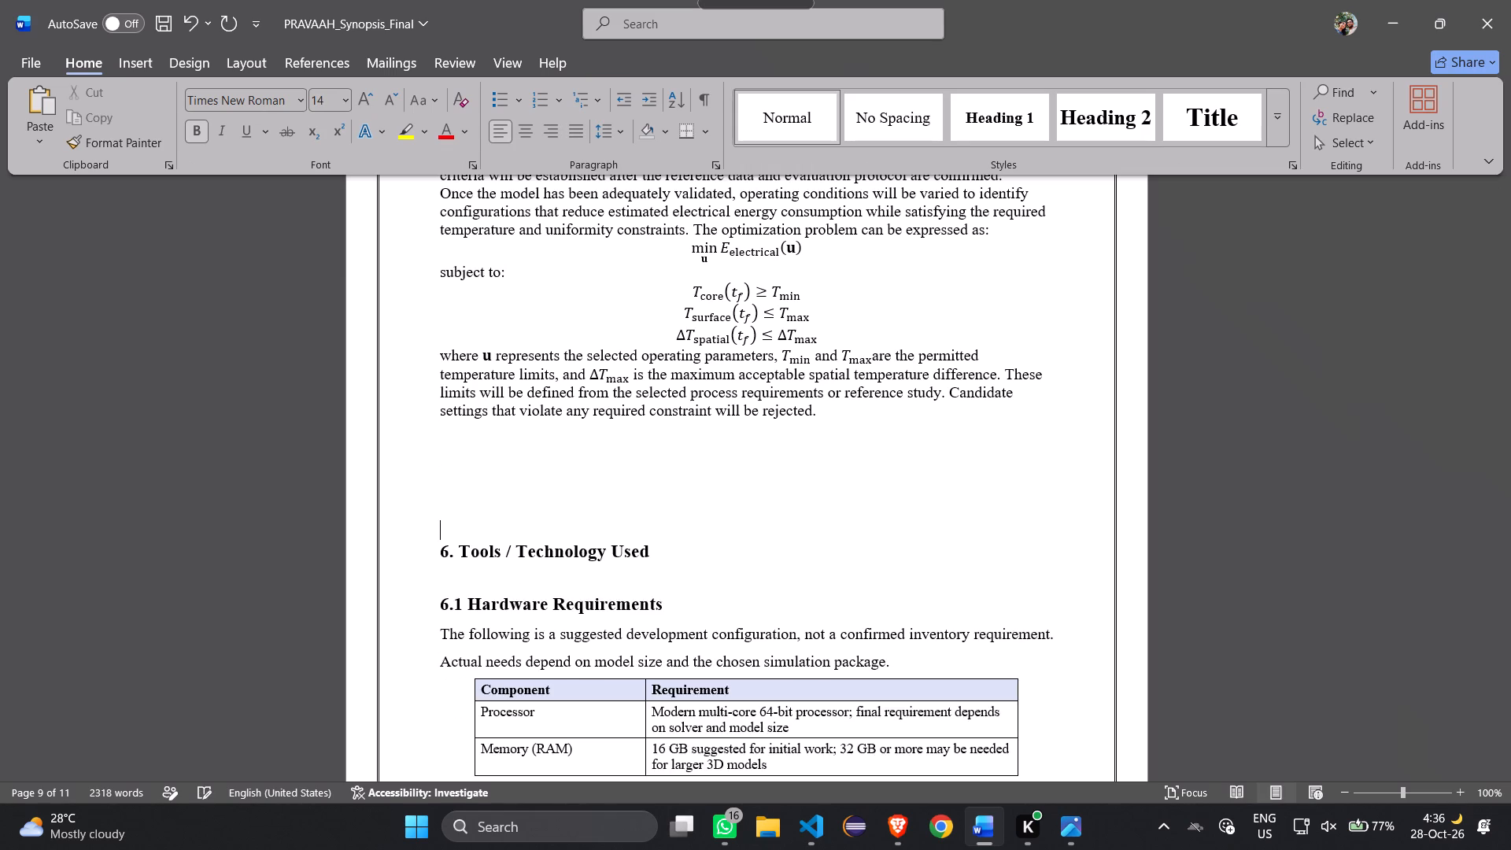
pyautogui.press('BackSpace')
pyautogui.press('BackSpace')
pyautogui.press('BackSpace')
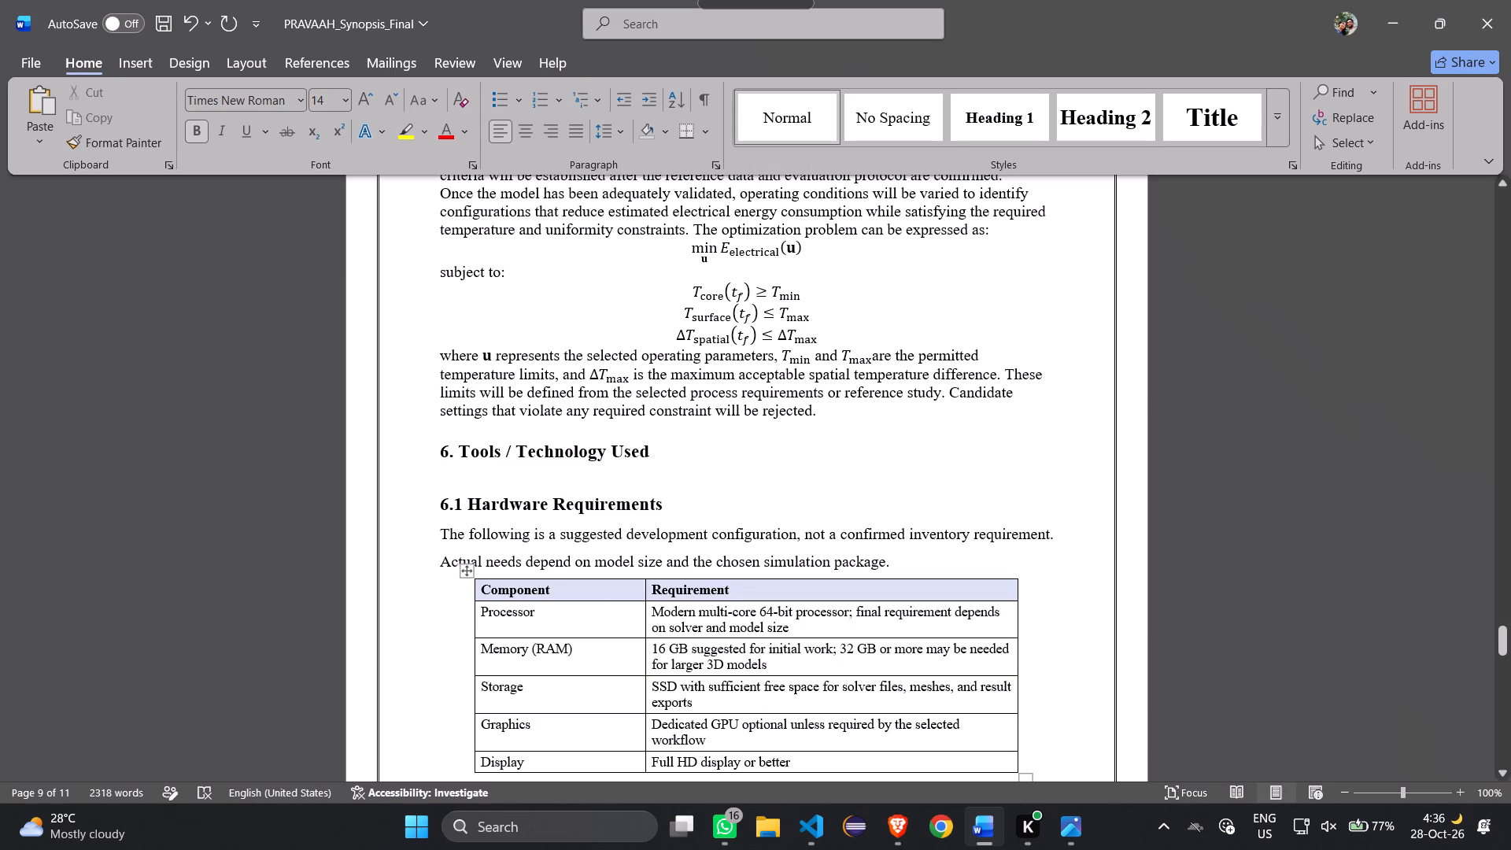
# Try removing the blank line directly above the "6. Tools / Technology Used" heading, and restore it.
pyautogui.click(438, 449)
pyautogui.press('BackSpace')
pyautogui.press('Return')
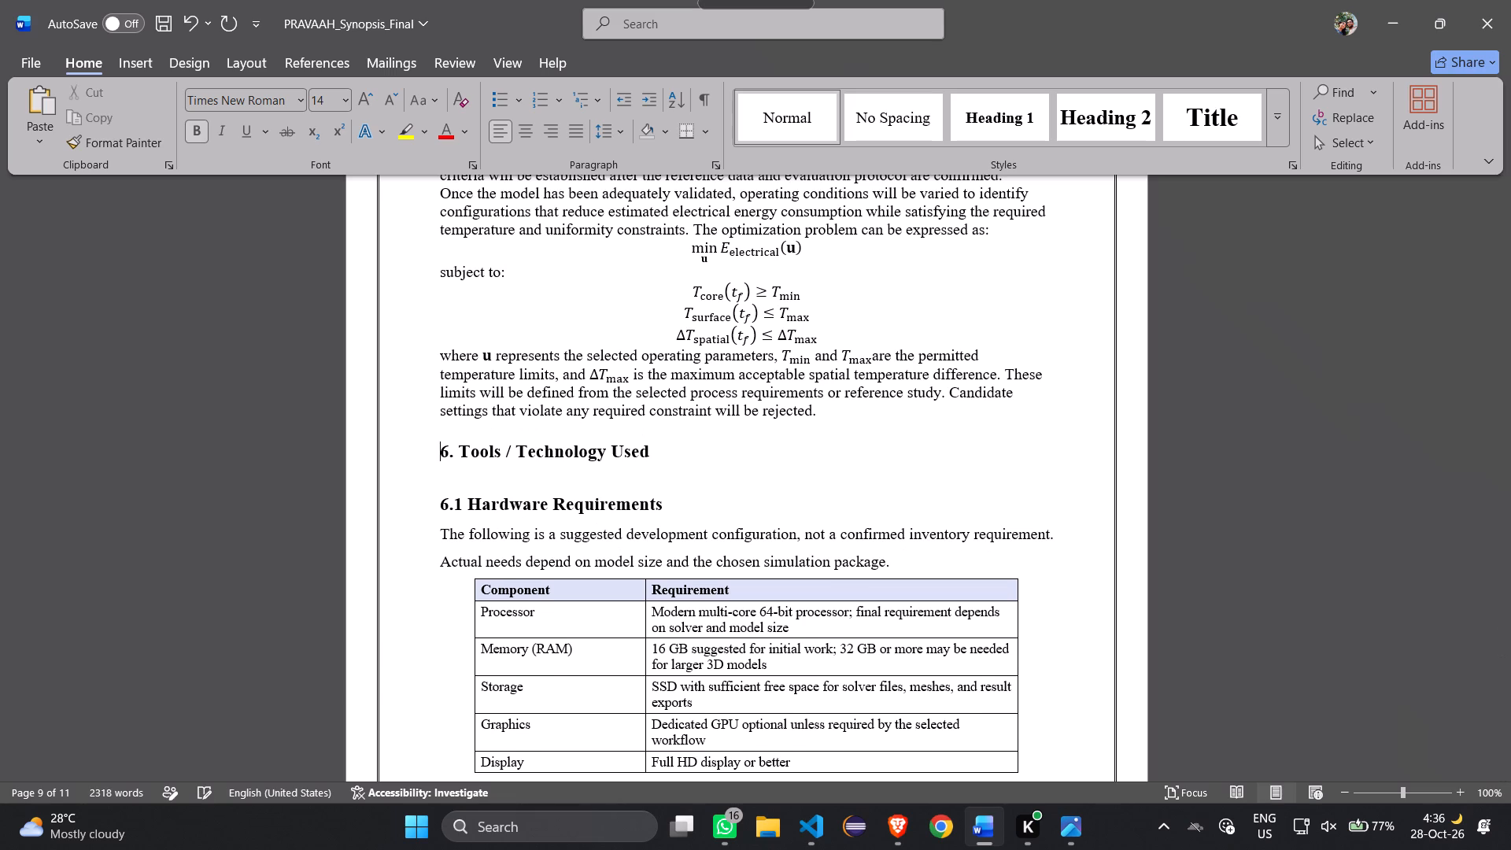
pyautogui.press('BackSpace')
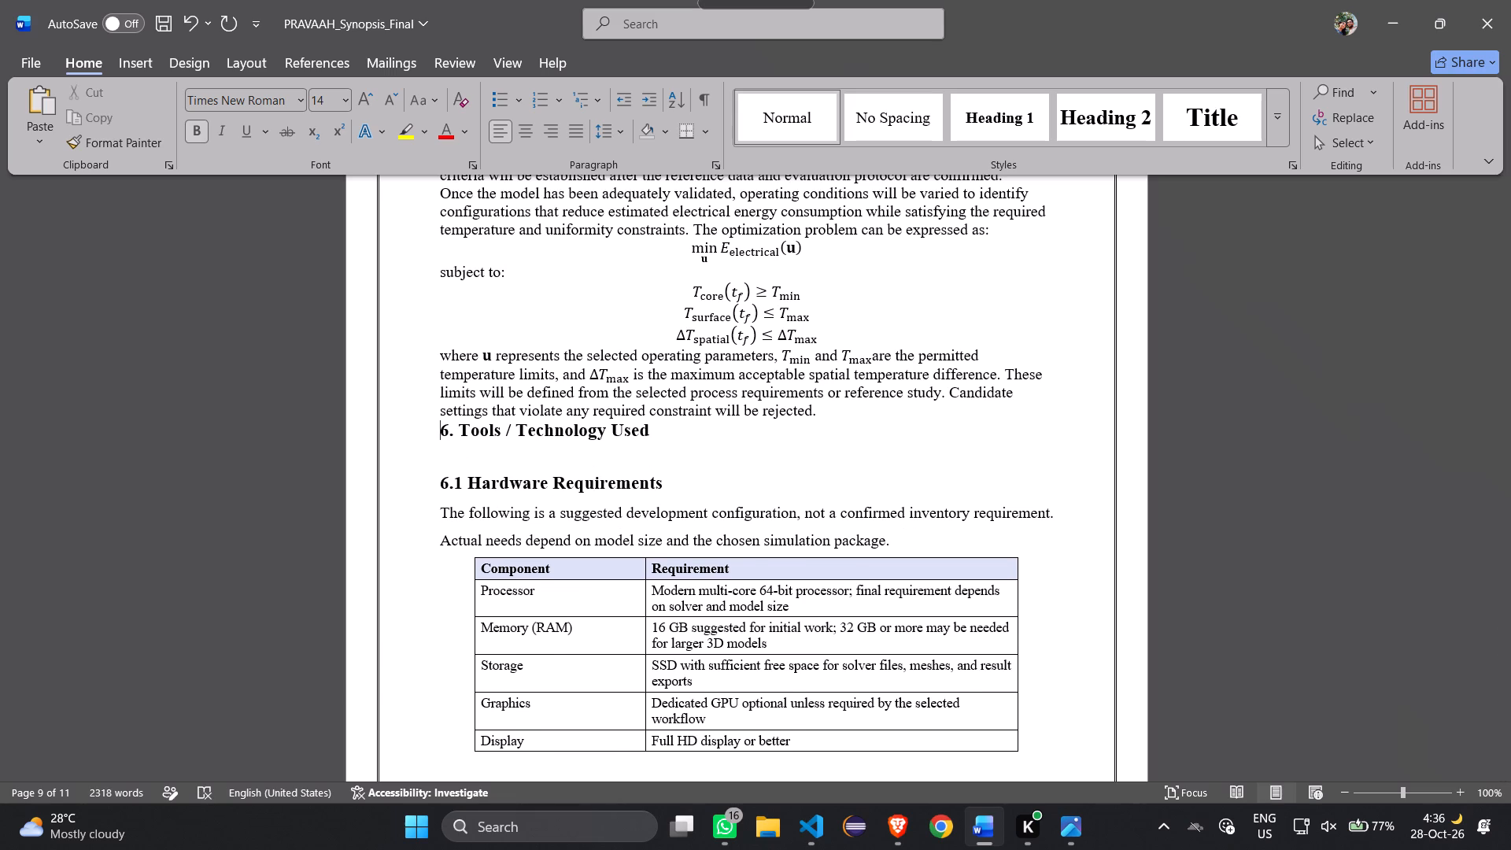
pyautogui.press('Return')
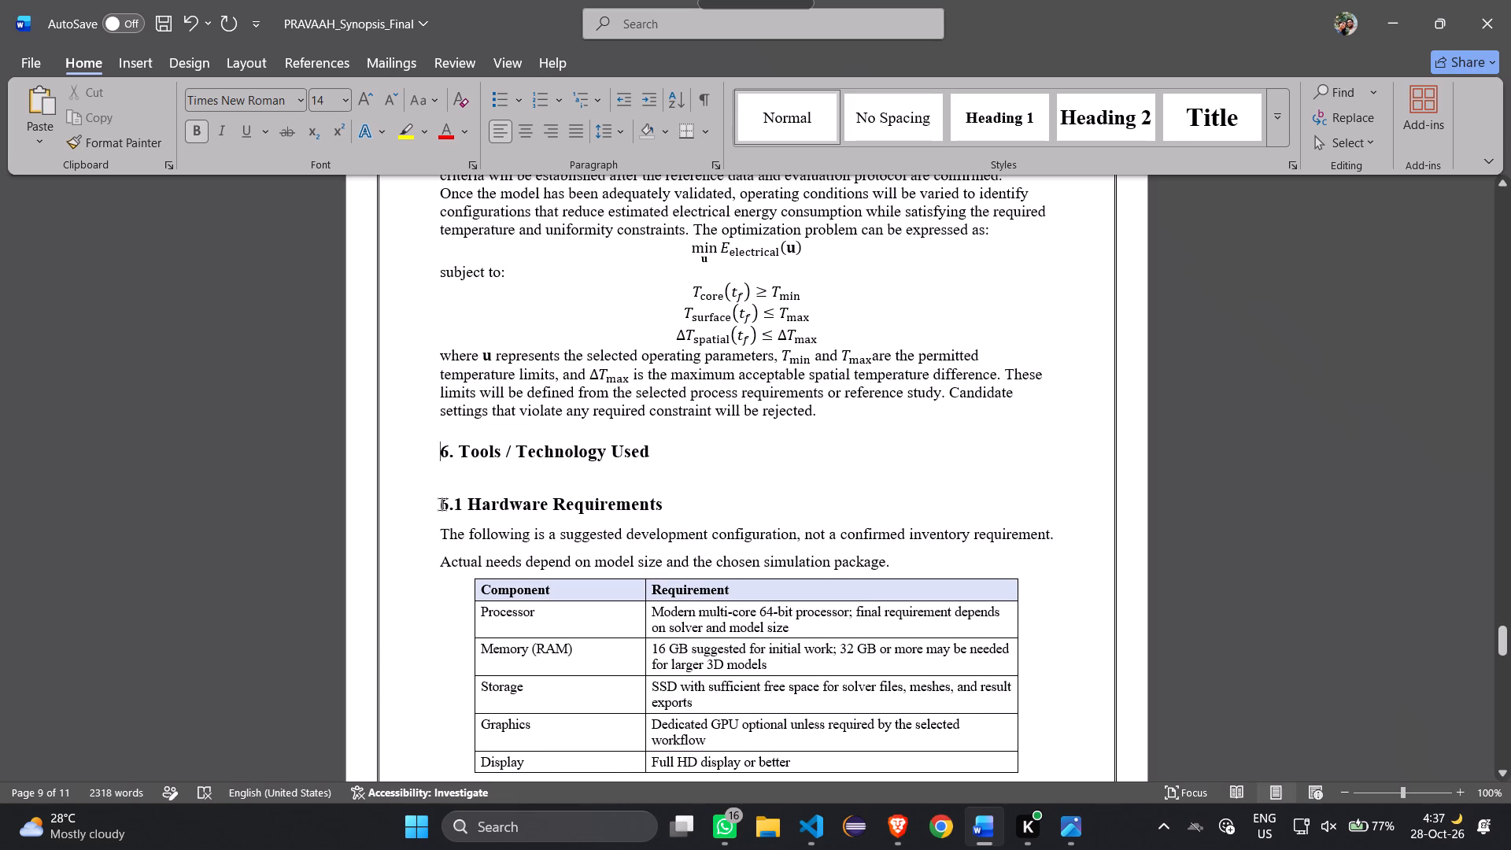
# Indent the "6.1 Hardware Requirements" heading by one tab stop.
pyautogui.doubleClick(441, 504)
pyautogui.click(441, 504)
pyautogui.press('Tab')
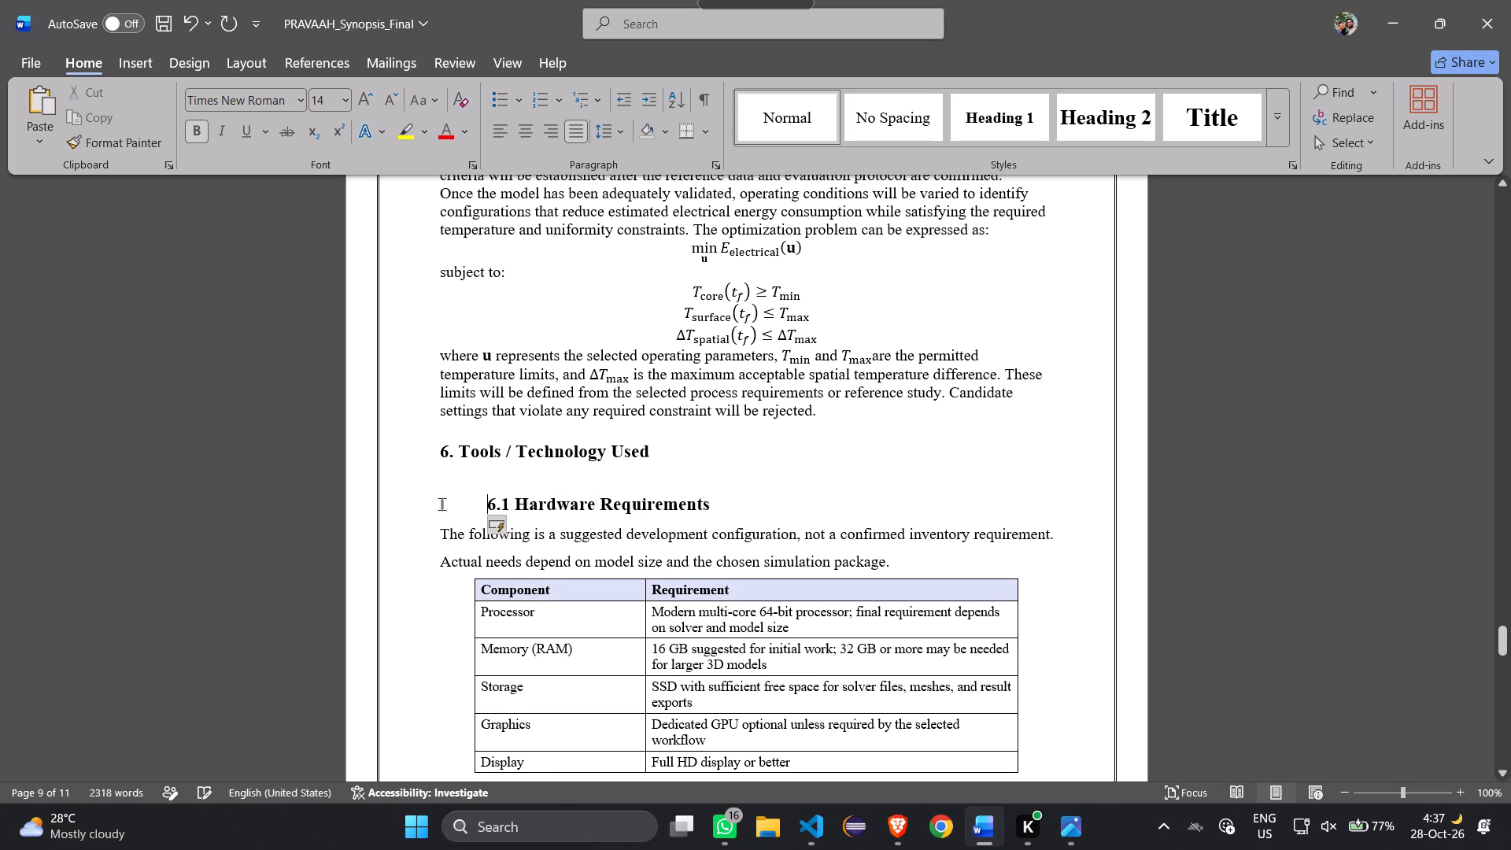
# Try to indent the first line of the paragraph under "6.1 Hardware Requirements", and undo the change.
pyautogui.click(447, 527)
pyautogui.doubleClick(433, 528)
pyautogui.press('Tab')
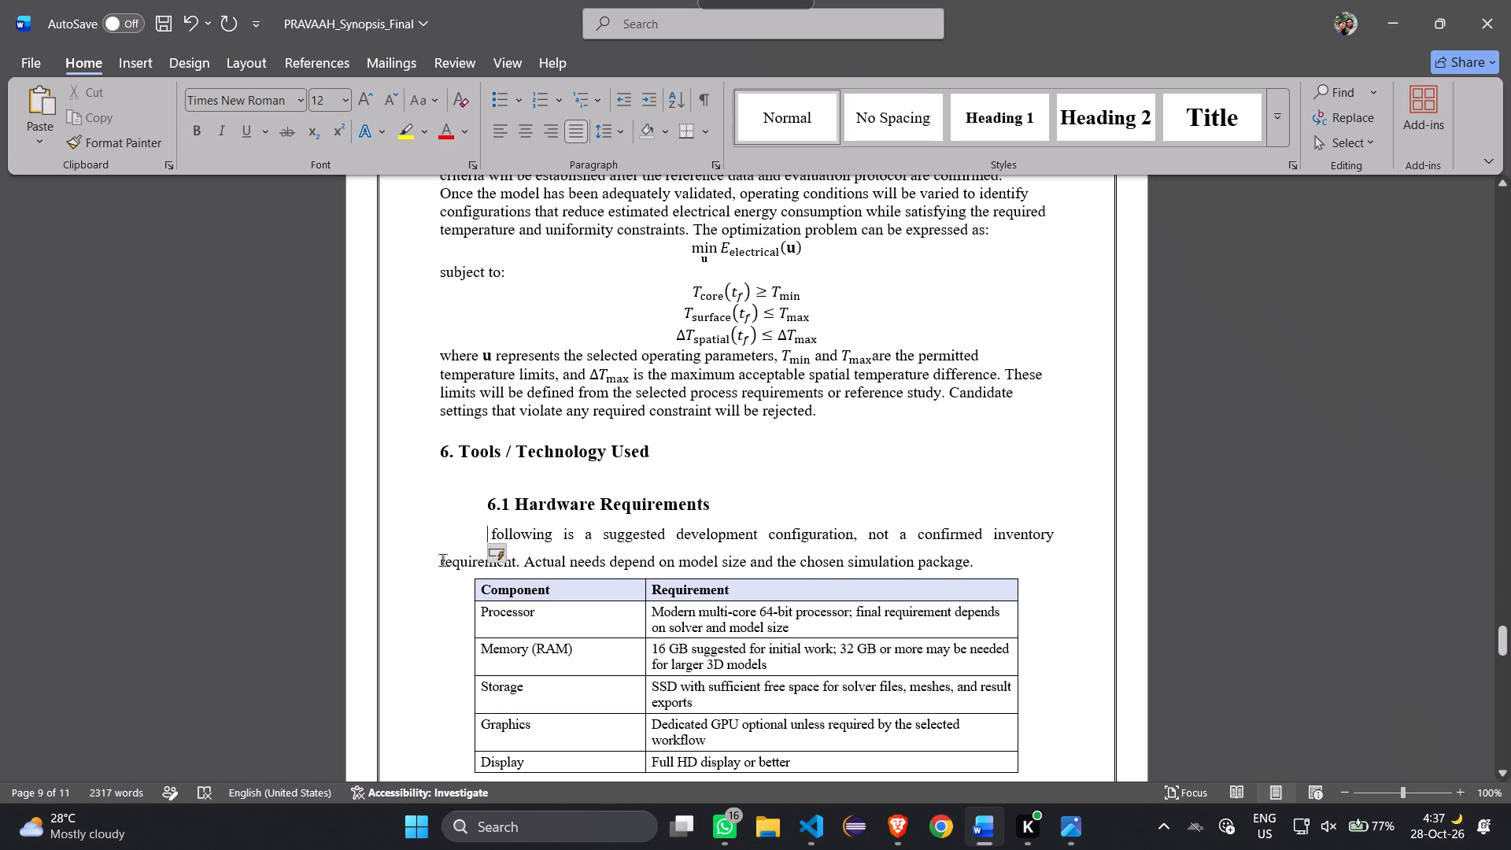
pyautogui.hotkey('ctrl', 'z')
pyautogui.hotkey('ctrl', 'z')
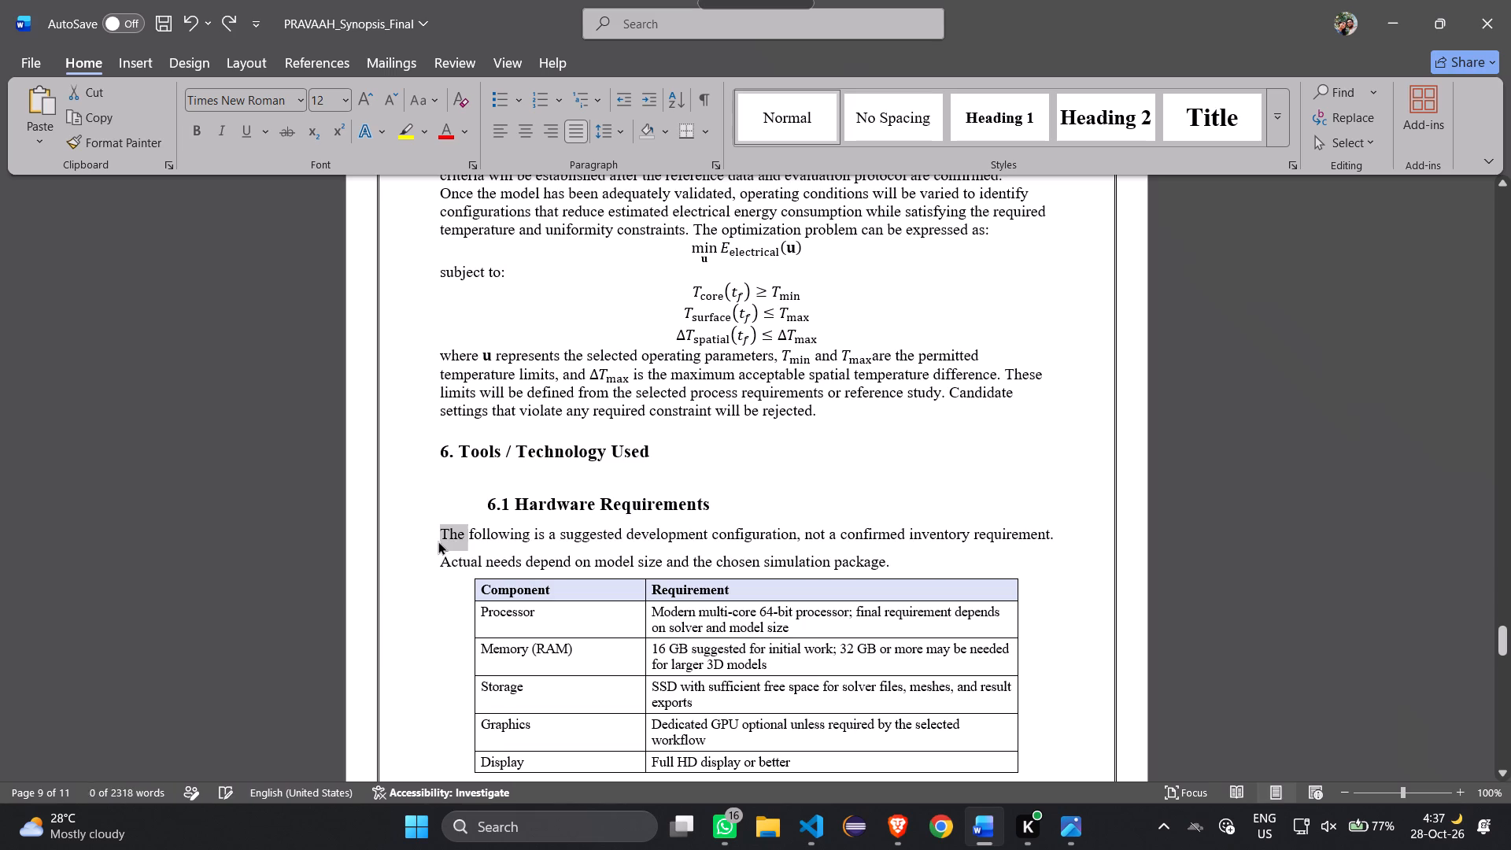
# Indent the whole "The following is a suggested development configuration" paragraph under 6.1 by two levels.
pyautogui.click(432, 530)
pyautogui.click(432, 530)
pyautogui.moveTo(432, 530); pyautogui.dragTo(523, 567)
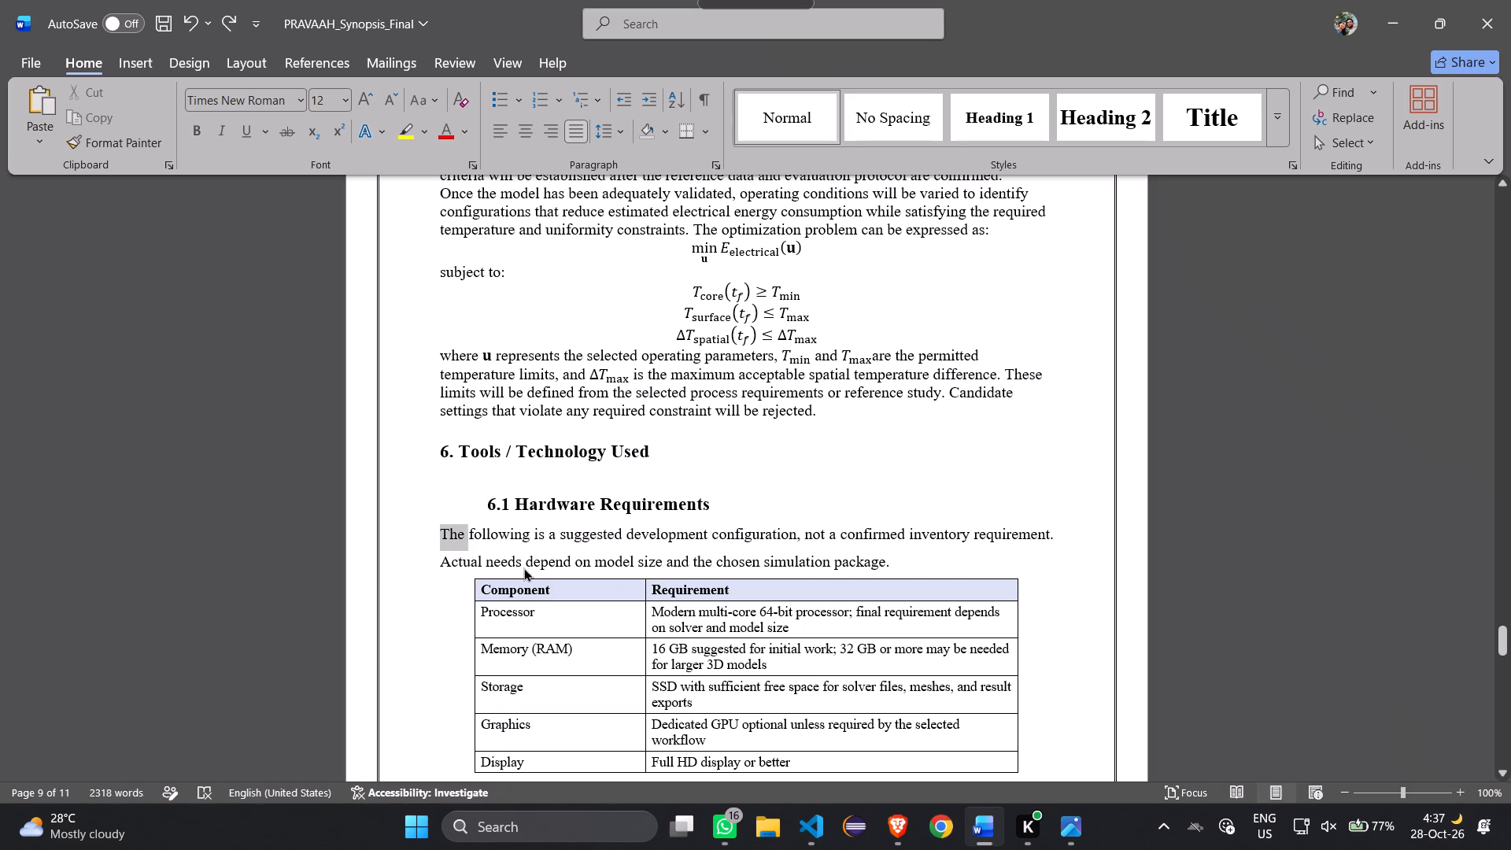
pyautogui.moveTo(523, 567); pyautogui.dragTo(896, 562)
pyautogui.press('Tab')
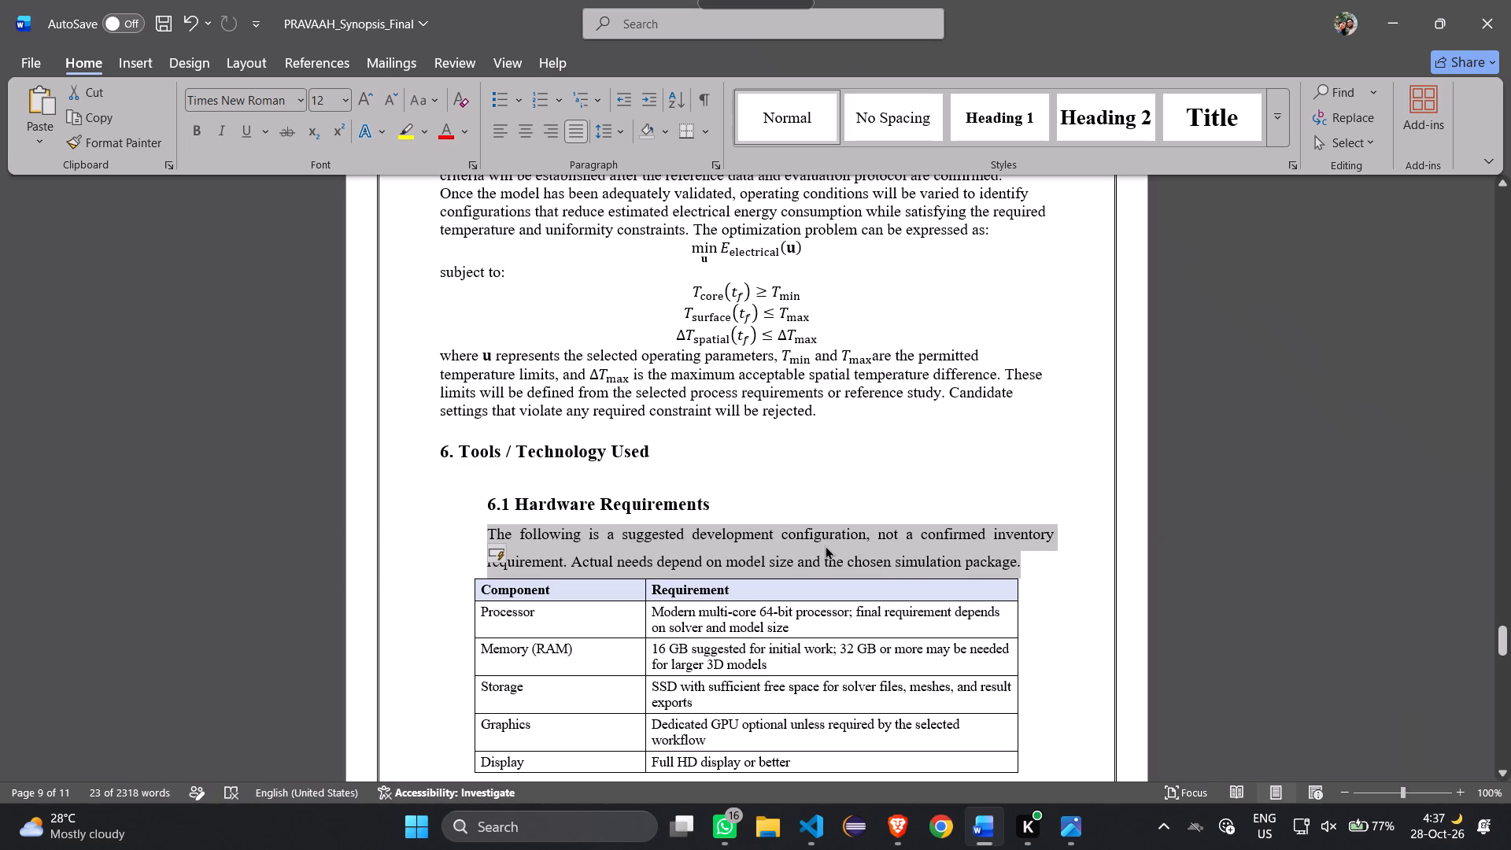
pyautogui.press('Tab')
pyautogui.click(766, 474)
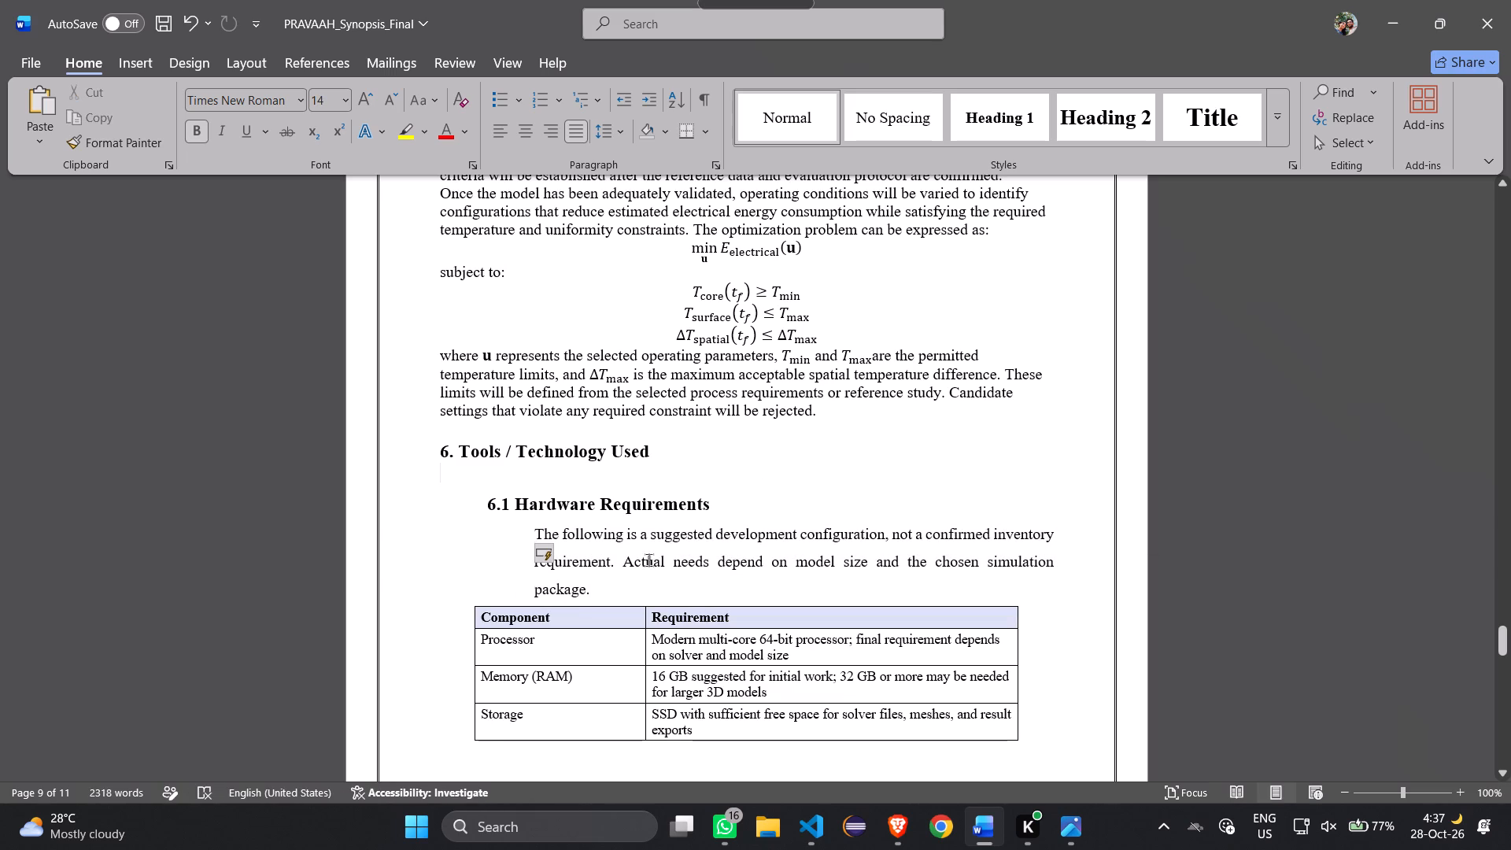
# Review the layout of the remaining pages through section 7's references, and go back to the title page.
pyautogui.scroll(-5, 681, 600)
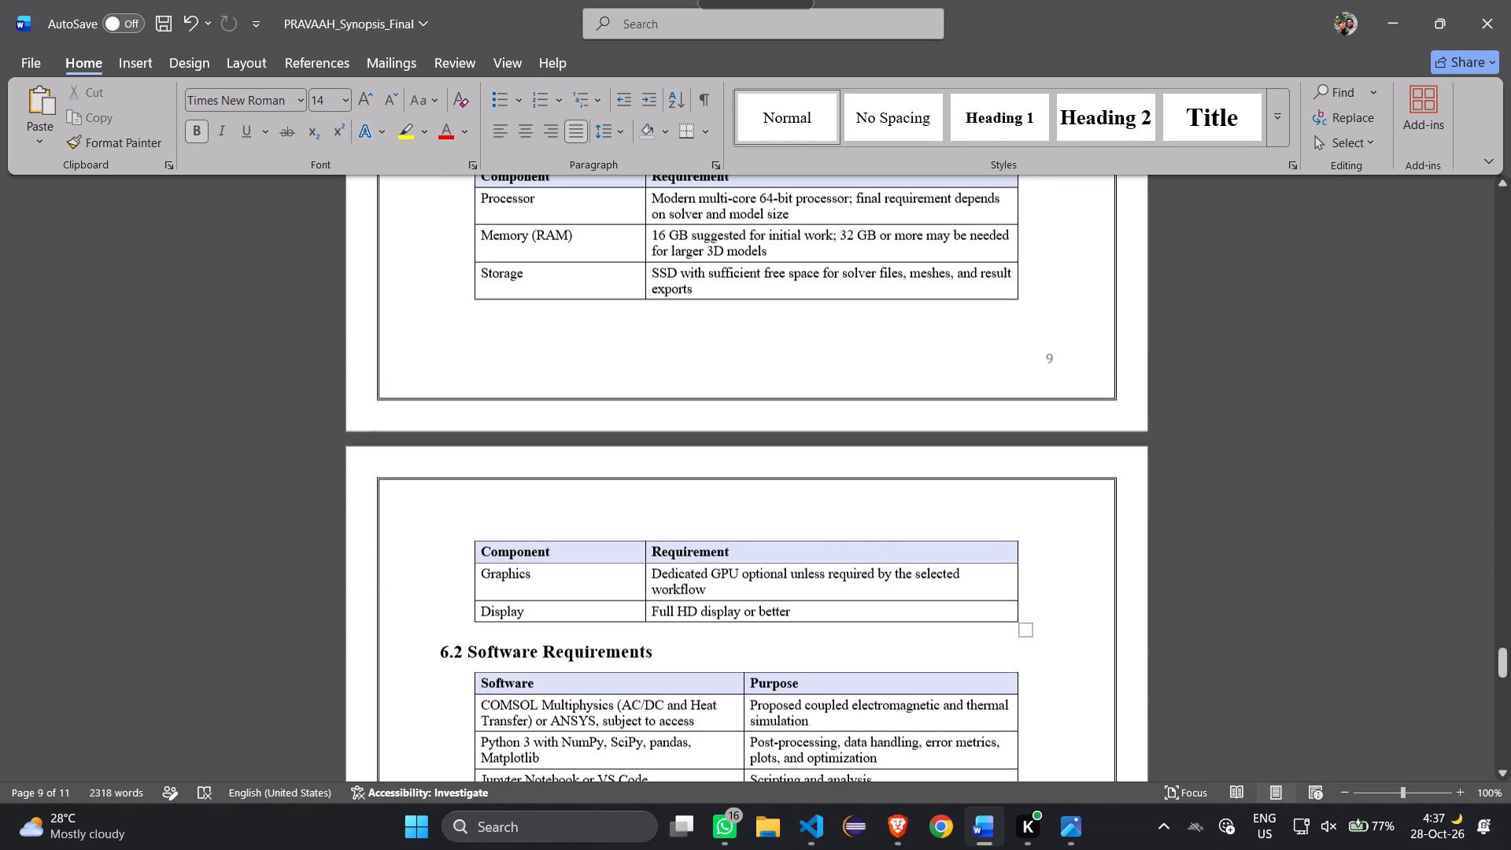
pyautogui.scroll(-5, 681, 600)
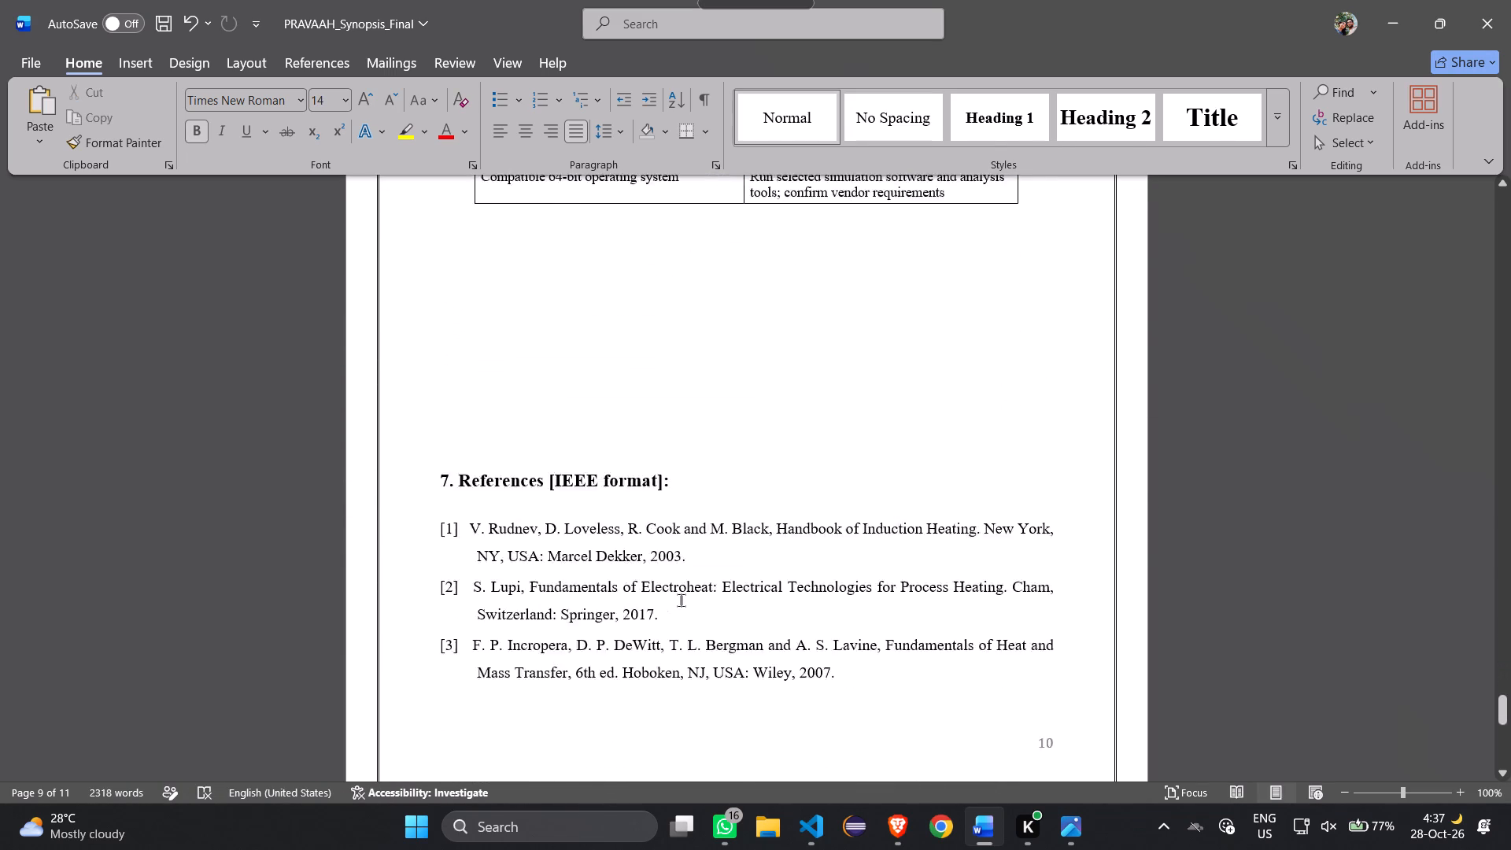
pyautogui.scroll(-1, 681, 600)
pyautogui.scroll(2, 681, 600)
pyautogui.scroll(-6, 681, 600)
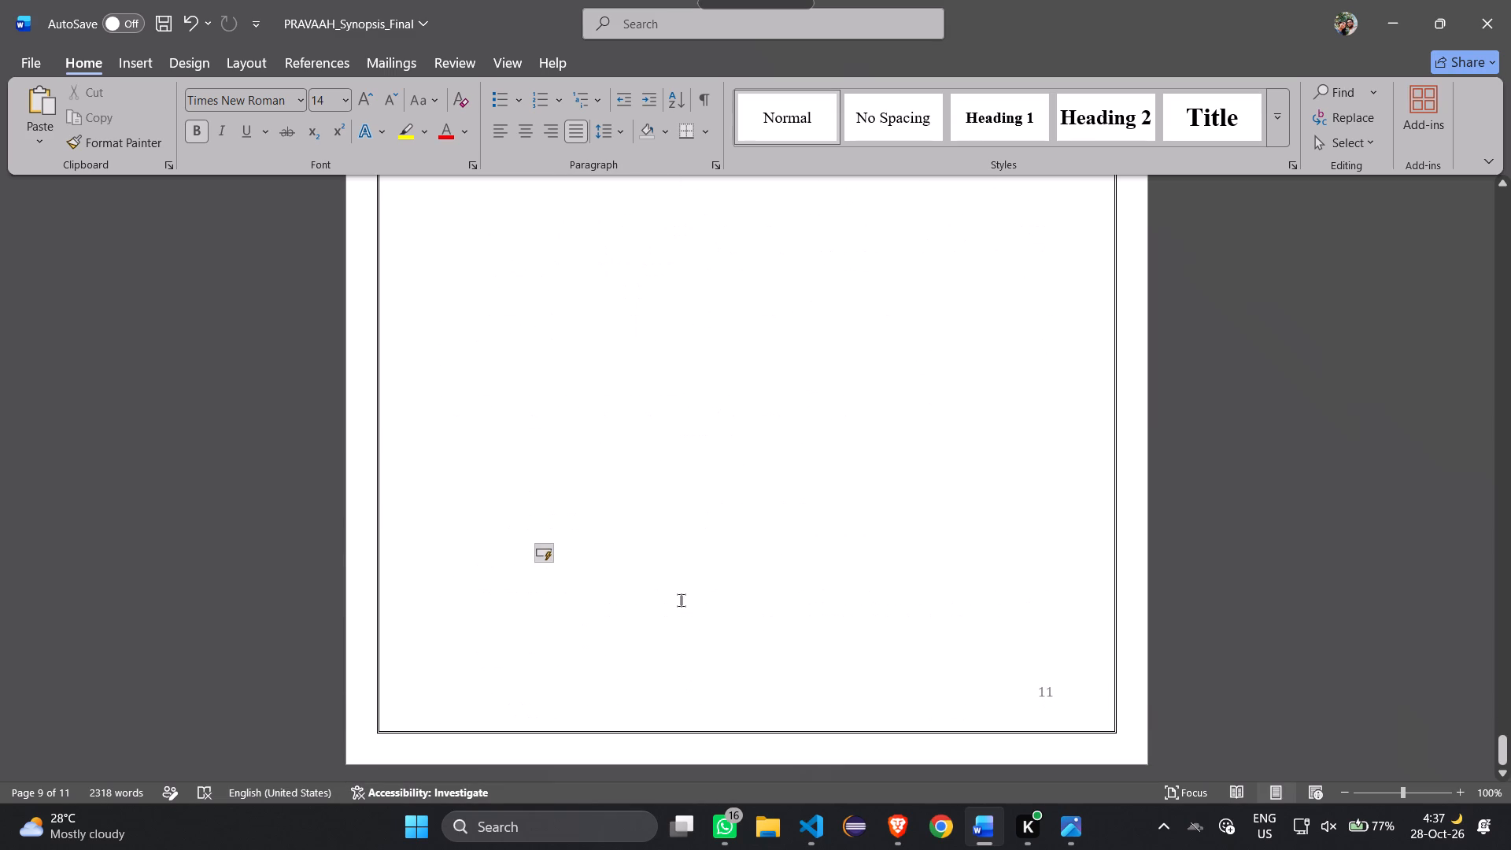
pyautogui.scroll(-2, 681, 600)
pyautogui.scroll(19, 681, 600)
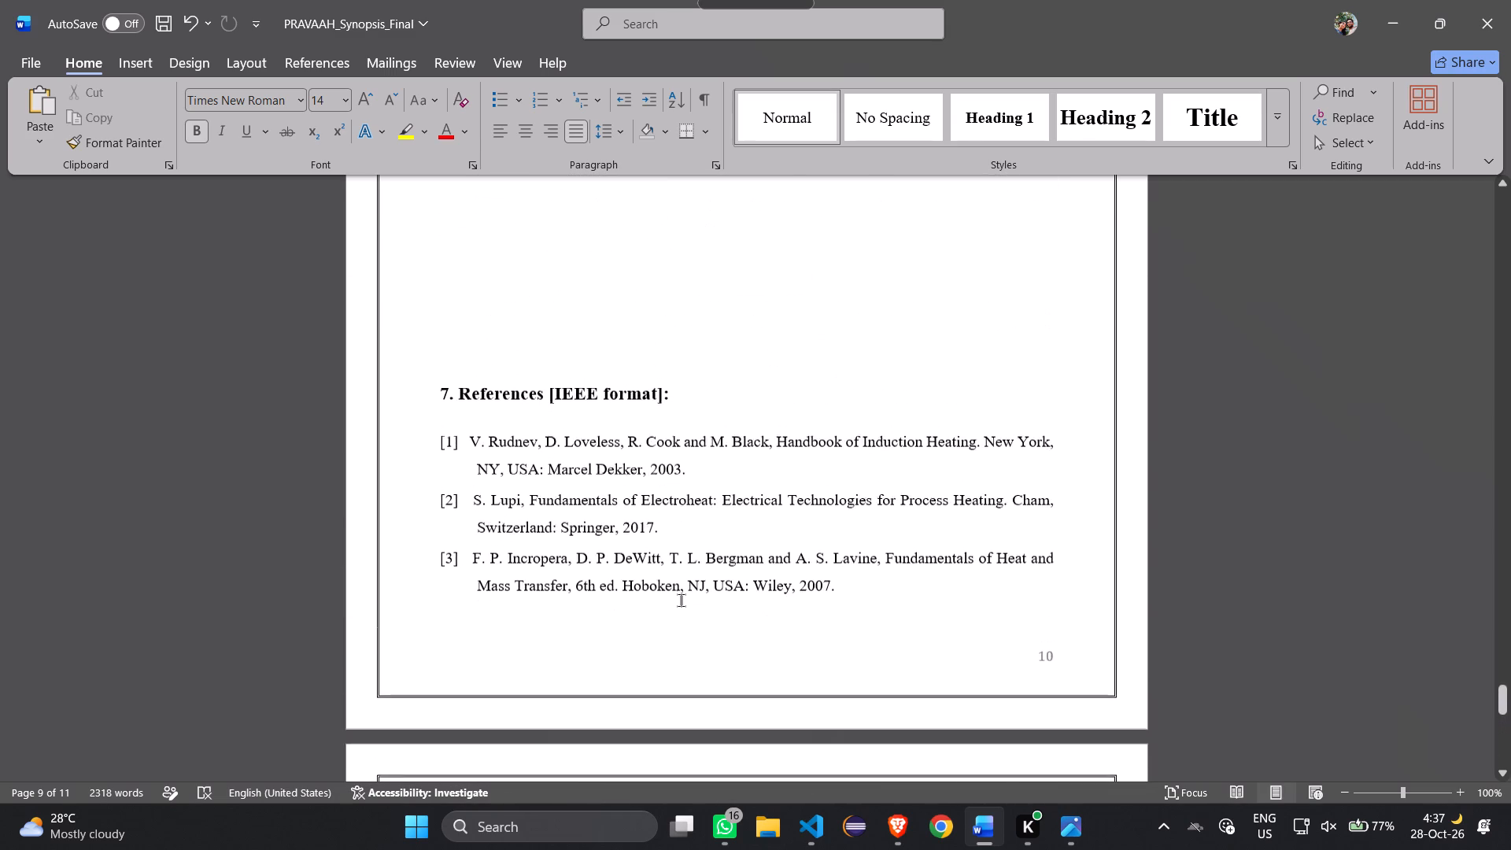
pyautogui.scroll(20, 681, 600)
pyautogui.scroll(3, 681, 600)
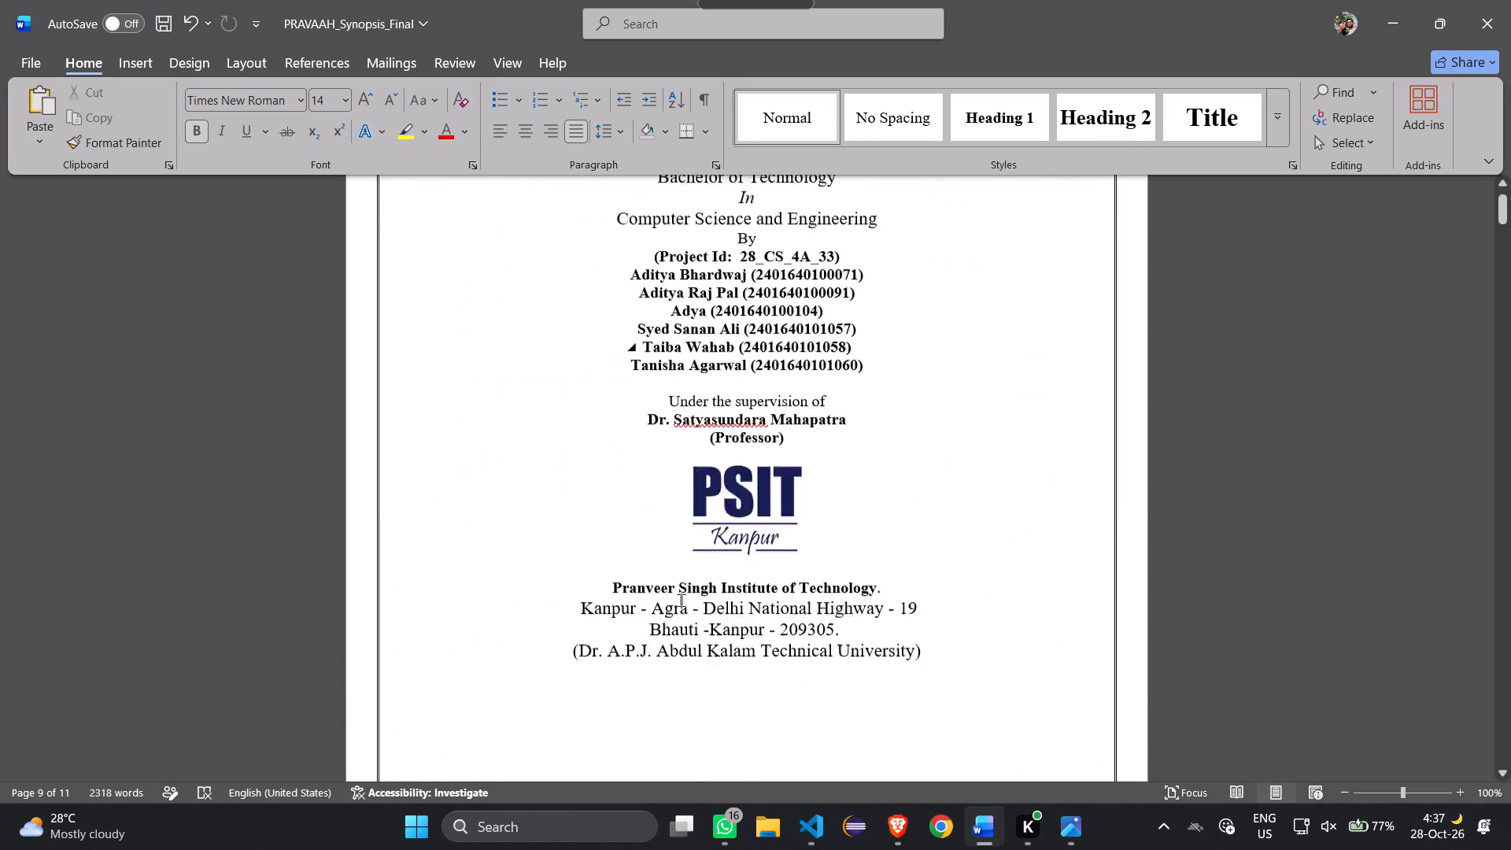
# Review the layout of the whole synopsis from the title page through the section 7 references.
pyautogui.scroll(3, 681, 600)
pyautogui.scroll(-2, 659, 849)
pyautogui.scroll(-2, 868, 582)
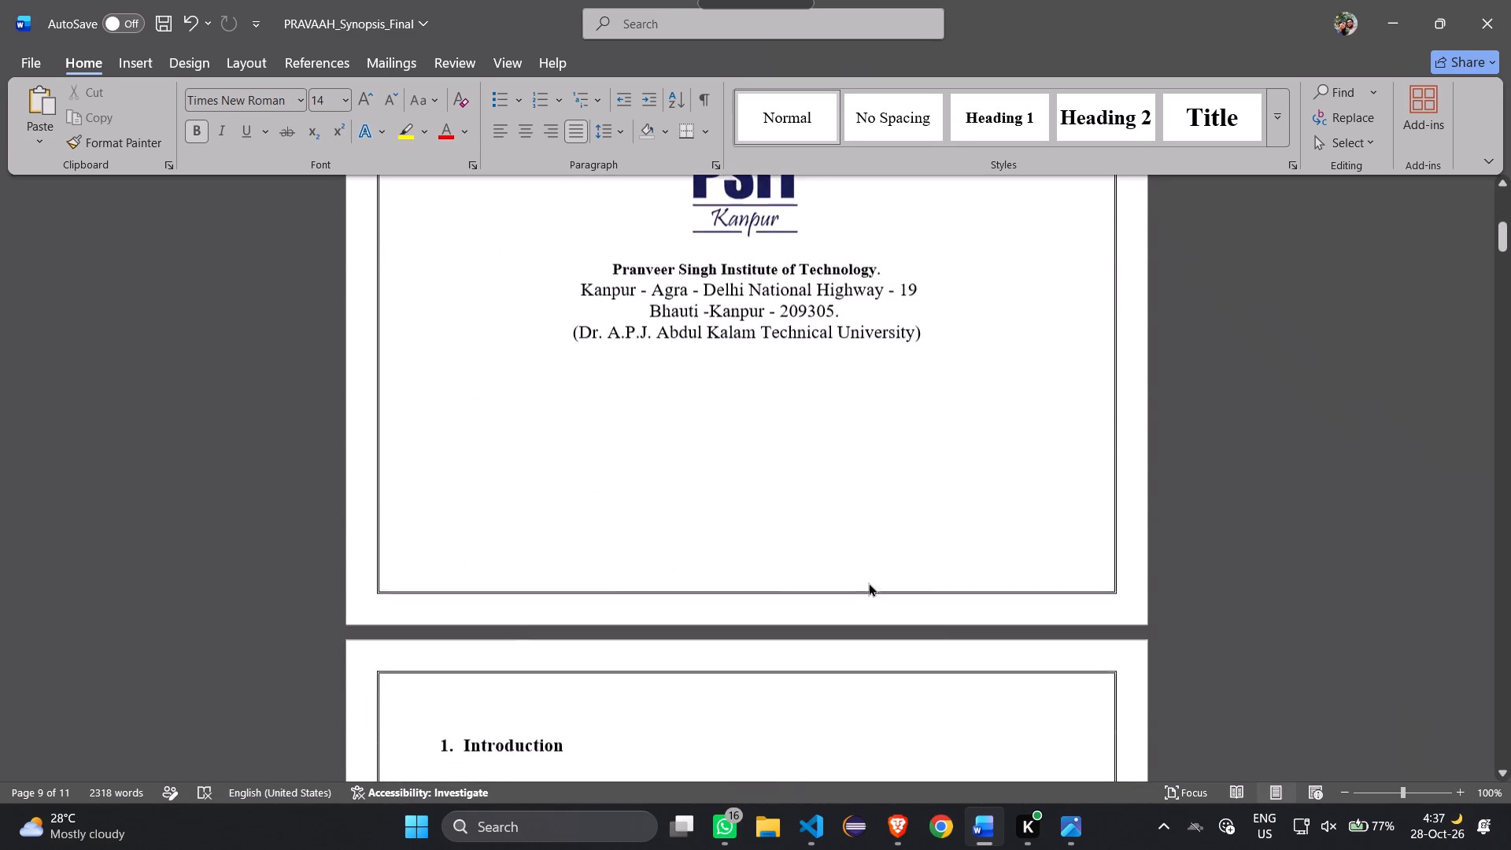
pyautogui.scroll(-9, 868, 582)
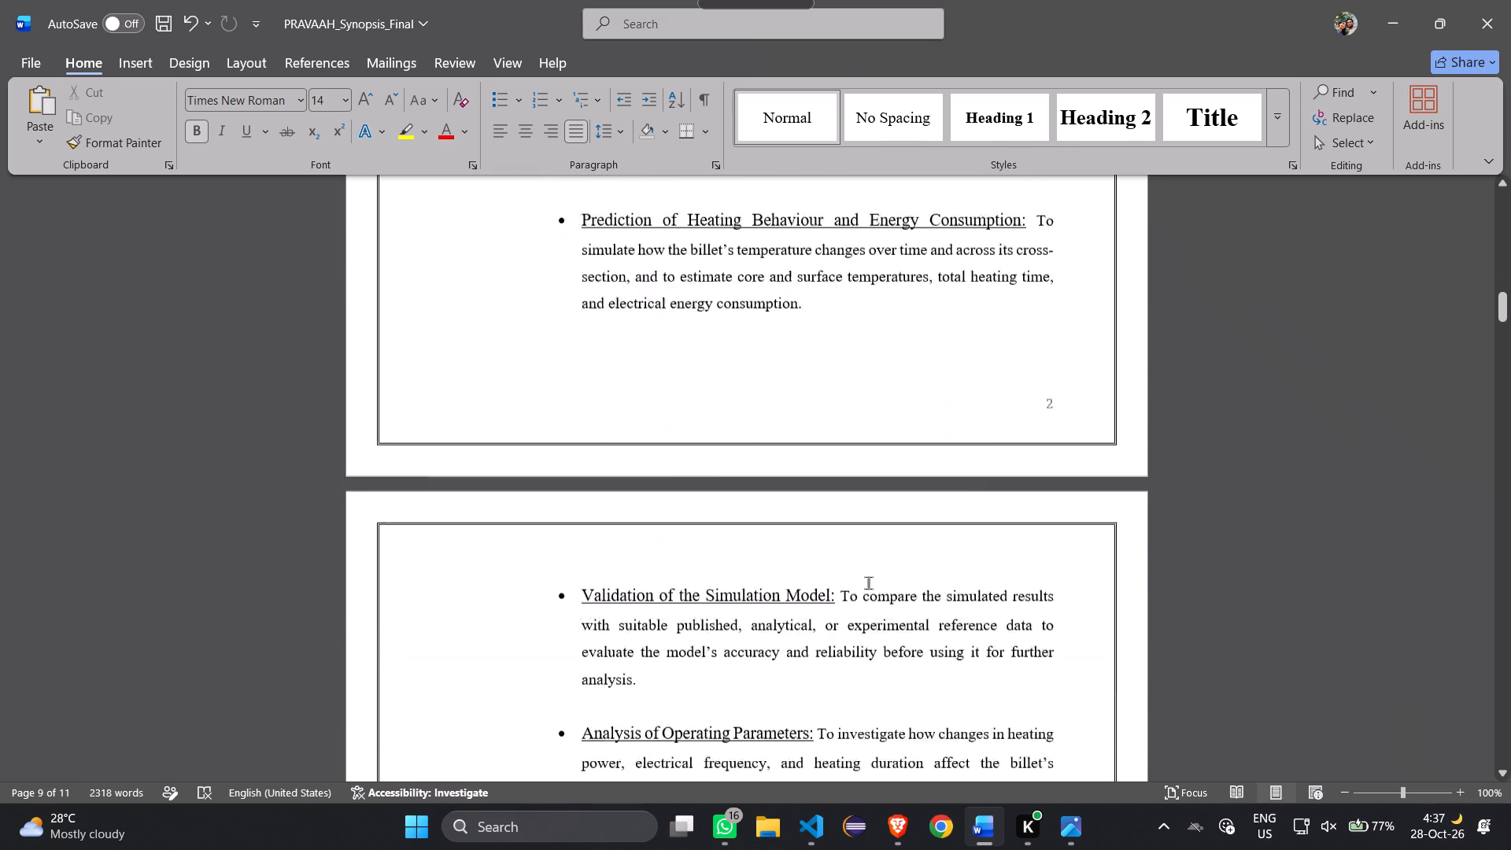
pyautogui.scroll(-9, 868, 582)
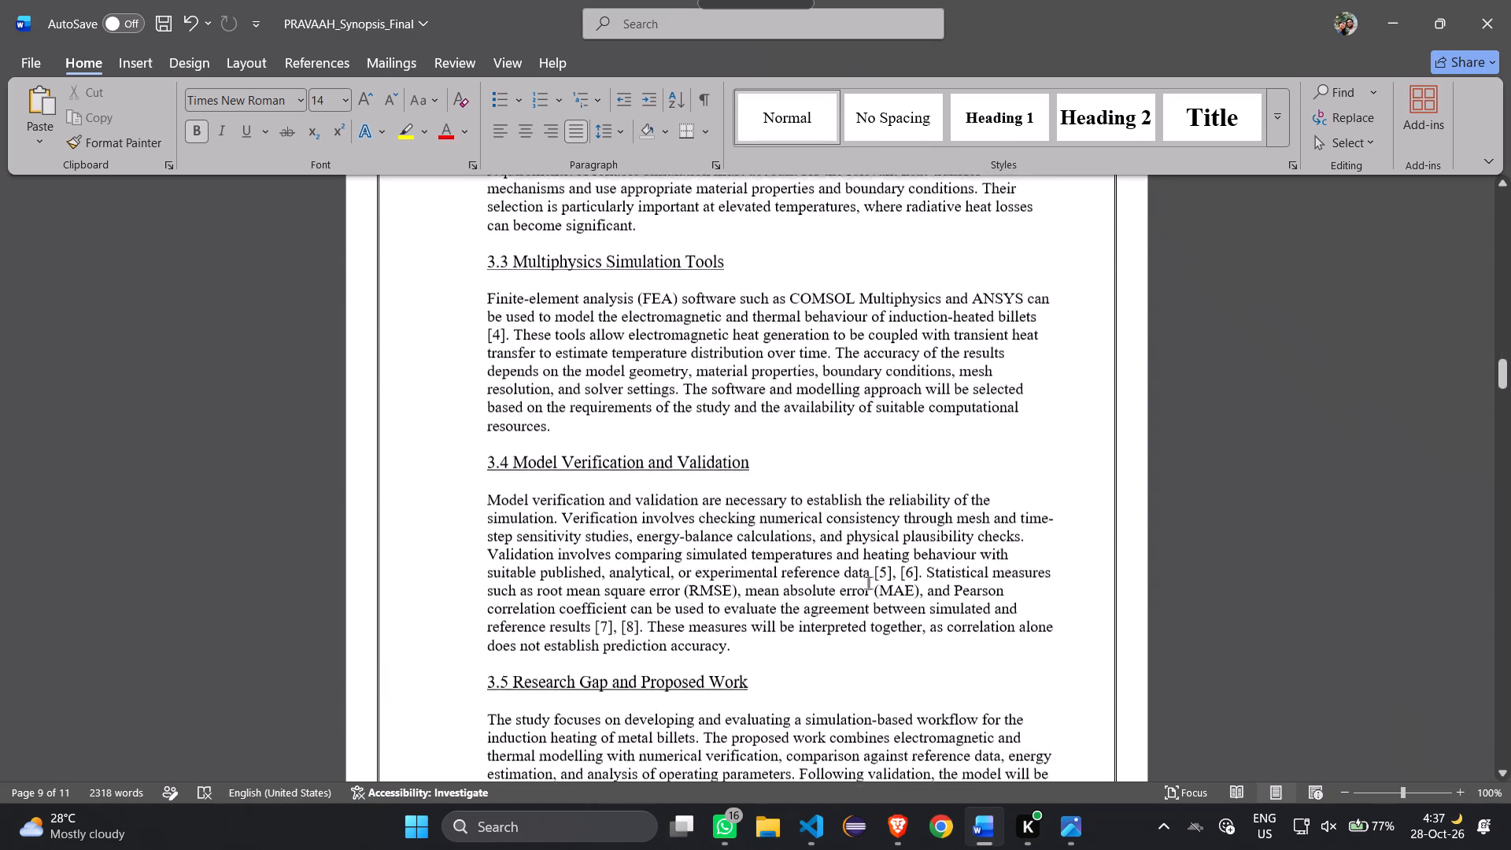
pyautogui.scroll(-9, 868, 582)
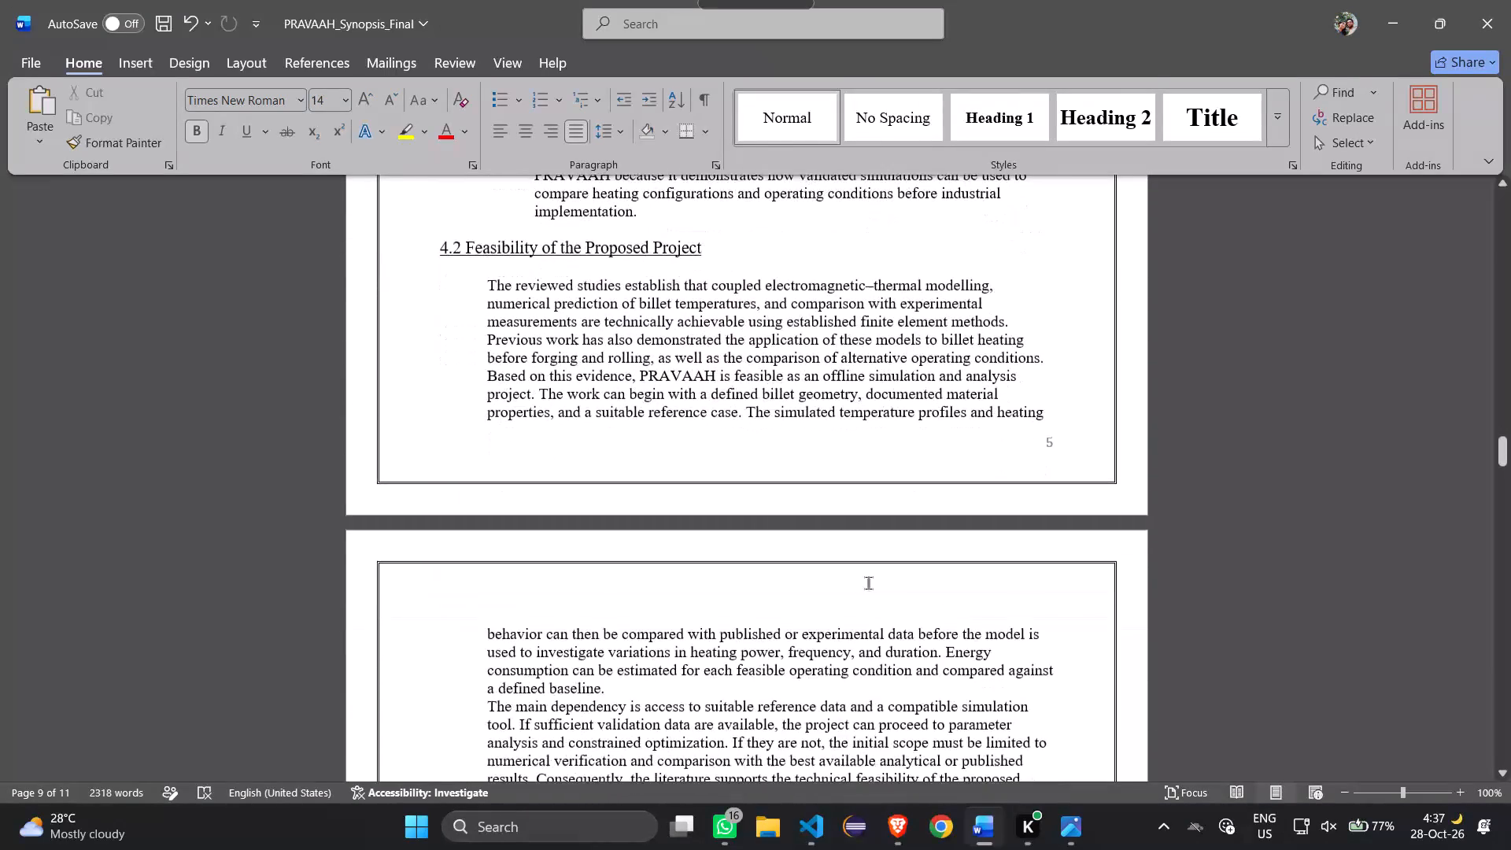
pyautogui.scroll(-8, 868, 582)
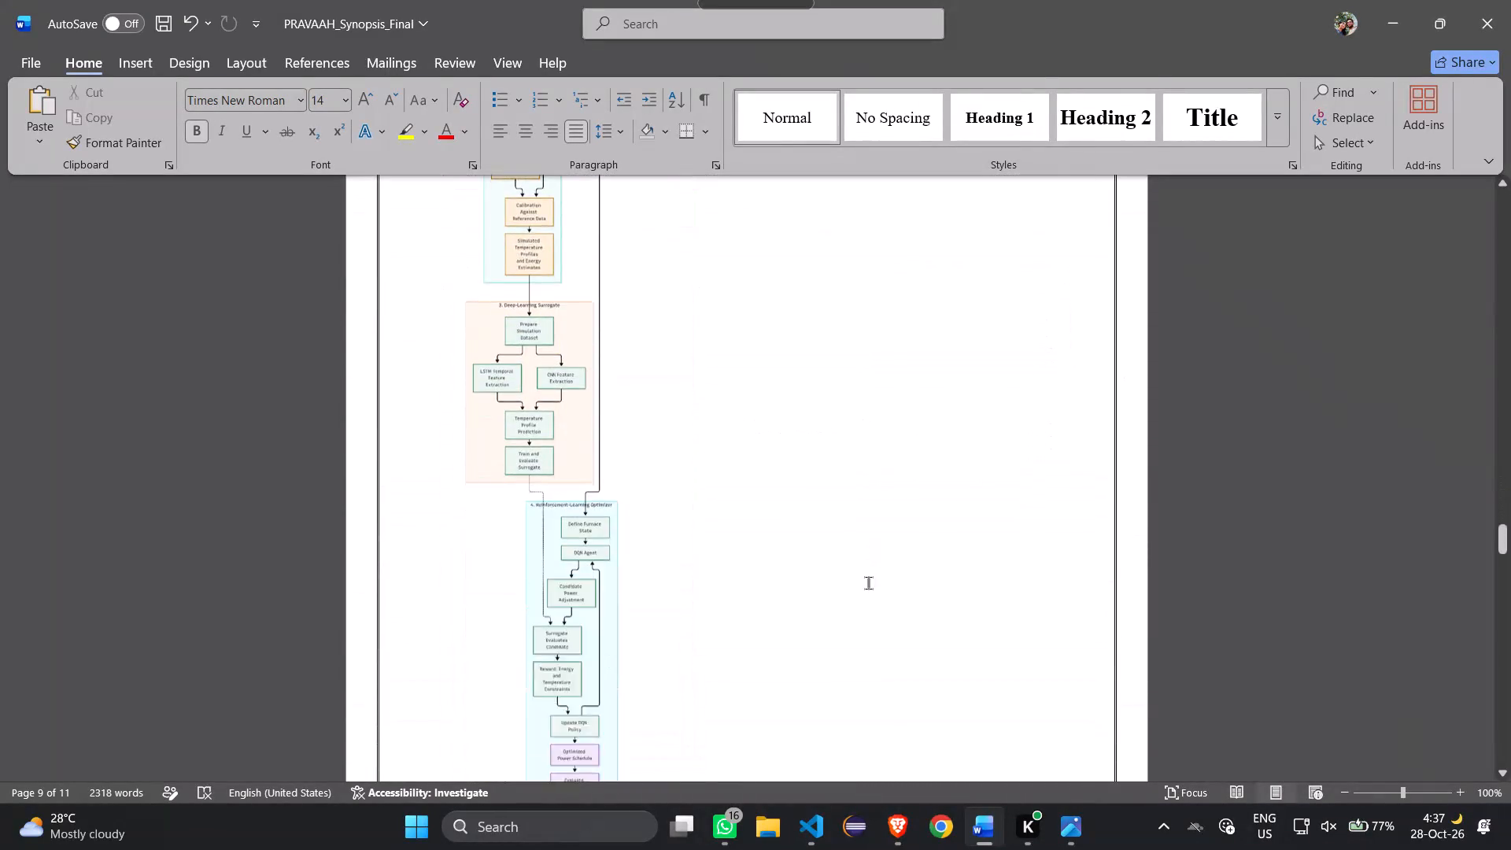
pyautogui.scroll(-7, 868, 582)
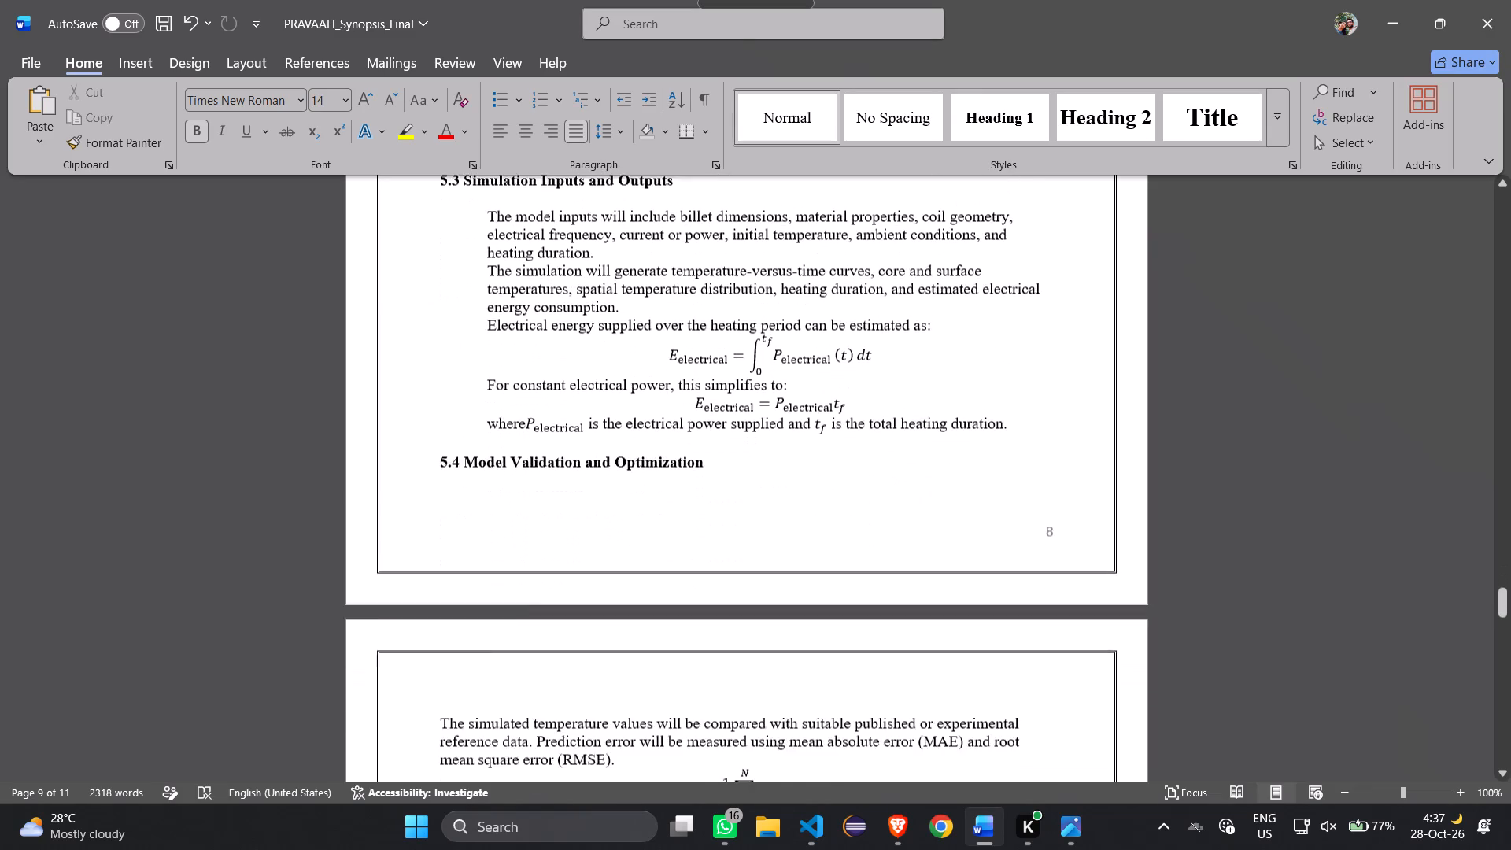
pyautogui.scroll(-7, 868, 582)
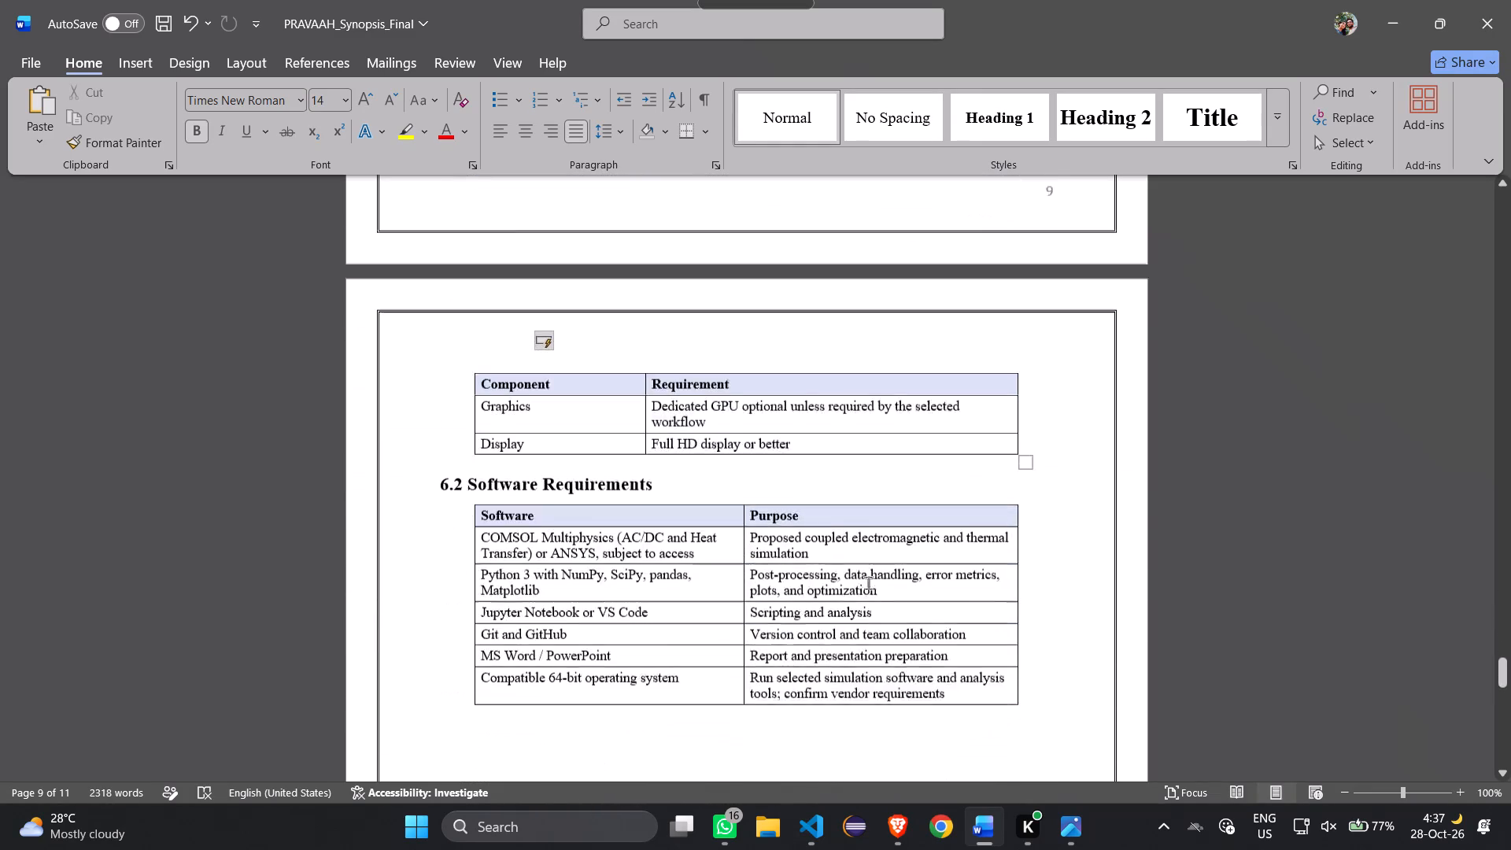
pyautogui.scroll(-5, 868, 582)
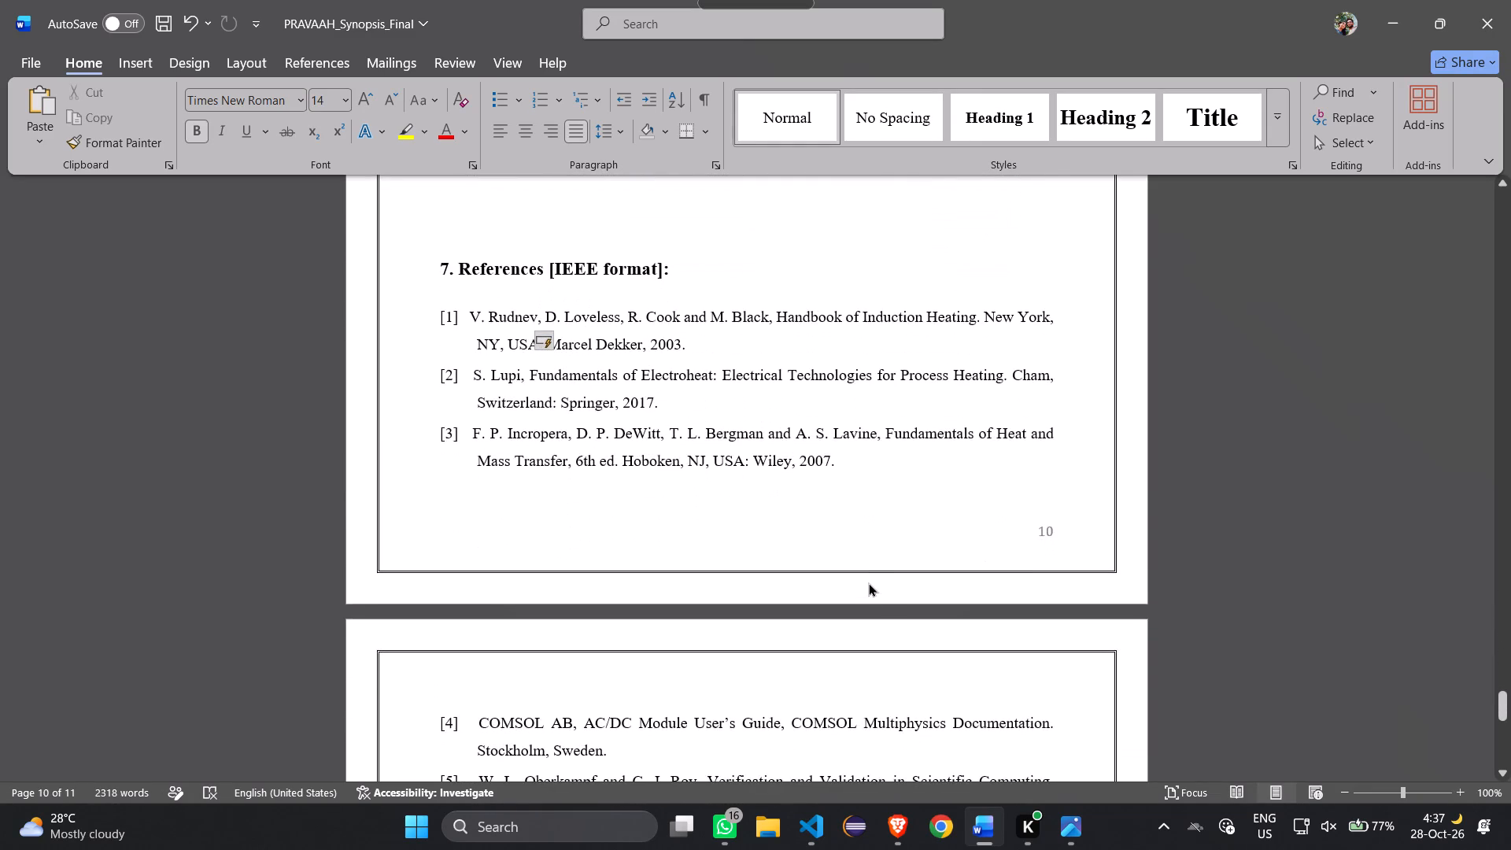
# Insert blank lines above the "7. References [IEEE format]:" heading so the references section starts on a new page.
pyautogui.scroll(2, 868, 582)
pyautogui.click(496, 434)
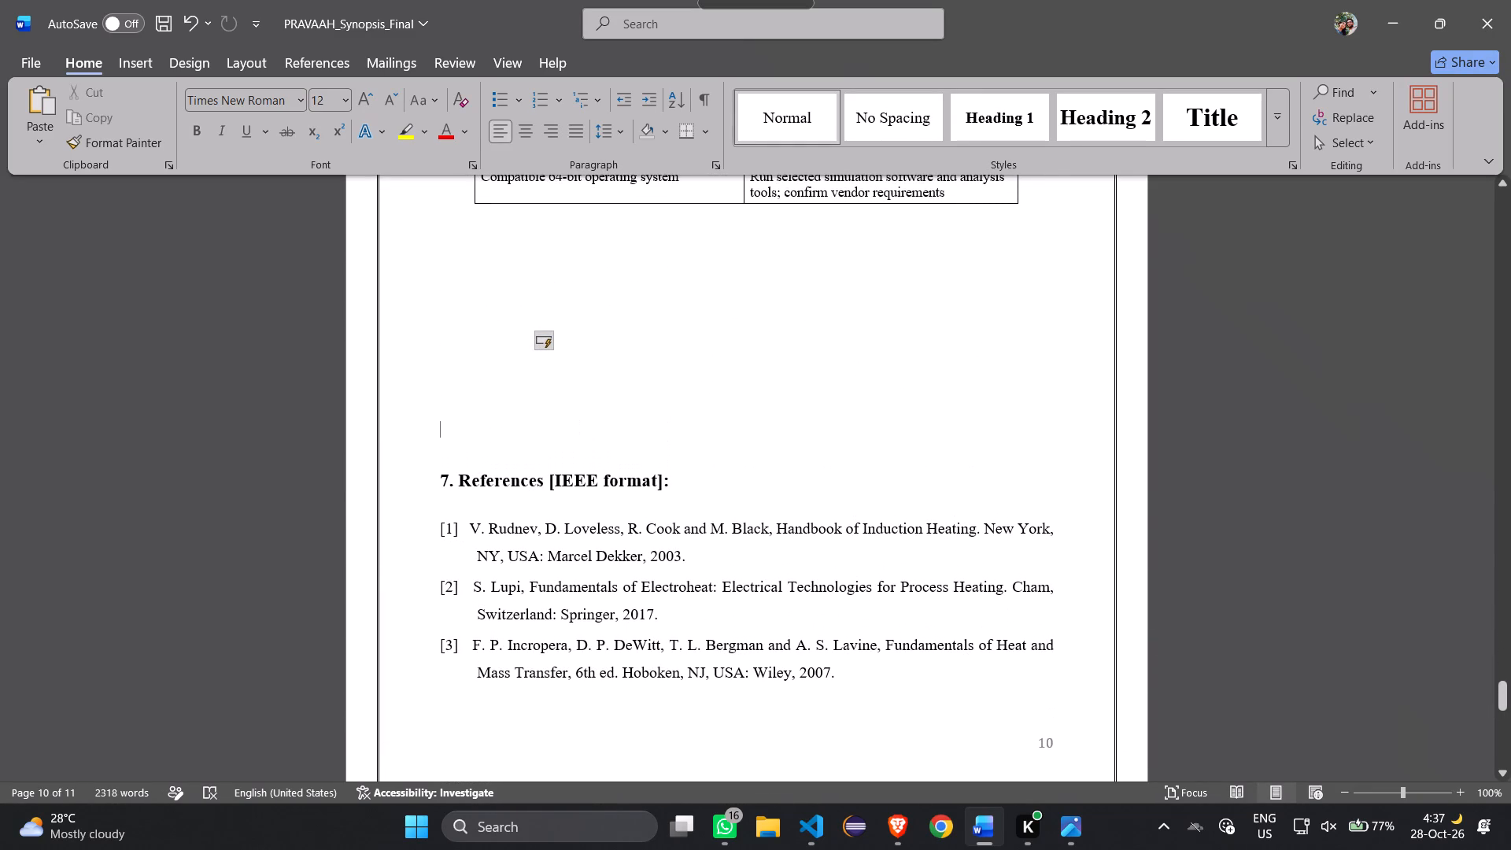
pyautogui.press('Return')
pyautogui.press('Return')
pyautogui.press('Return')
pyautogui.press('Return')
pyautogui.press('Return')
pyautogui.press('Return')
pyautogui.press('Return')
pyautogui.press('Return')
pyautogui.press('Return')
pyautogui.press('Return')
pyautogui.press('Return')
pyautogui.press('Return')
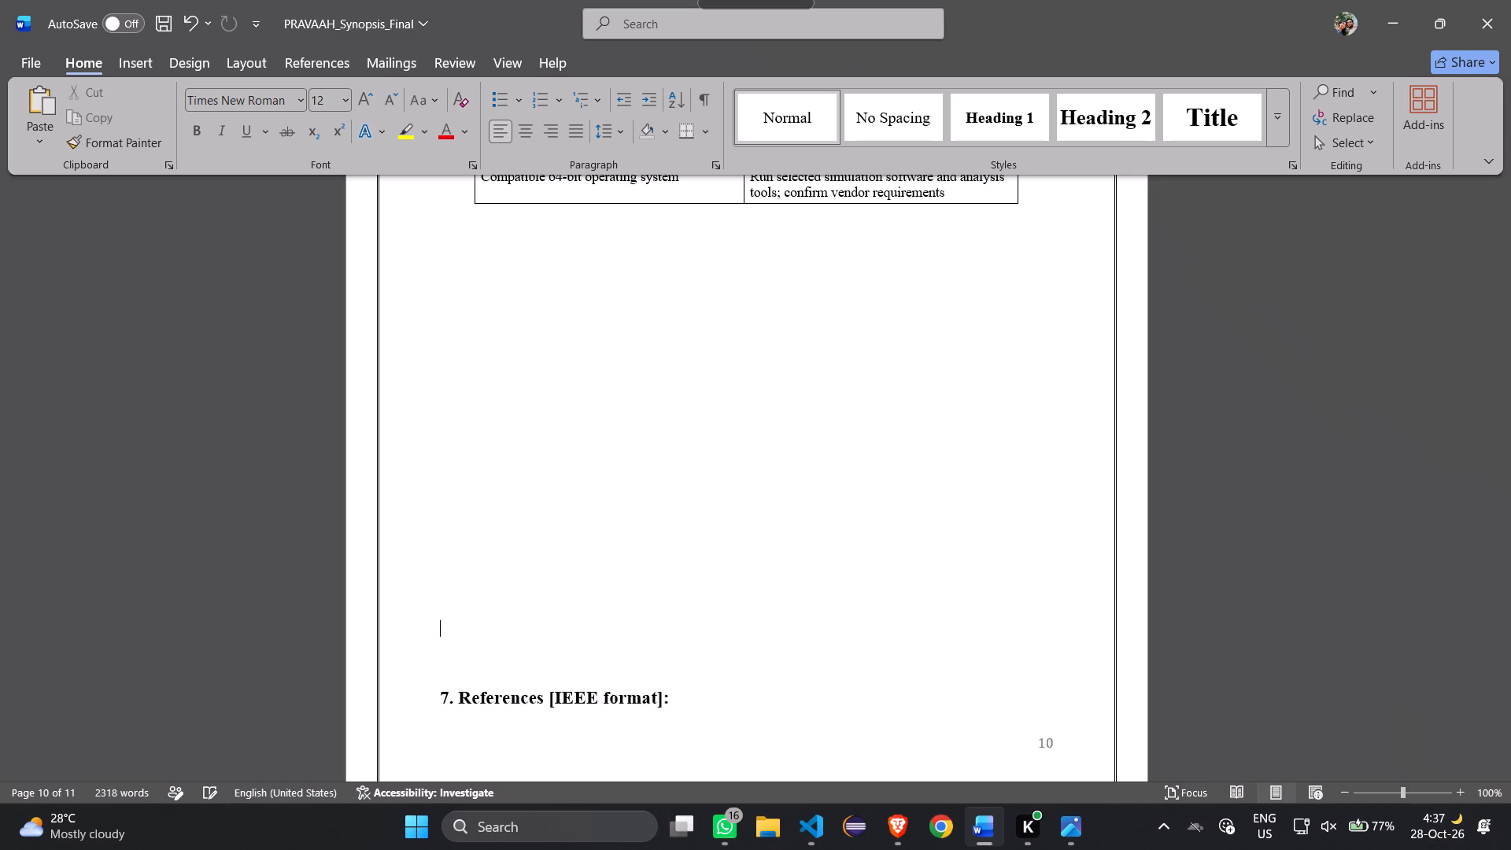
pyautogui.press('Return')
pyautogui.scroll(-3, 496, 434)
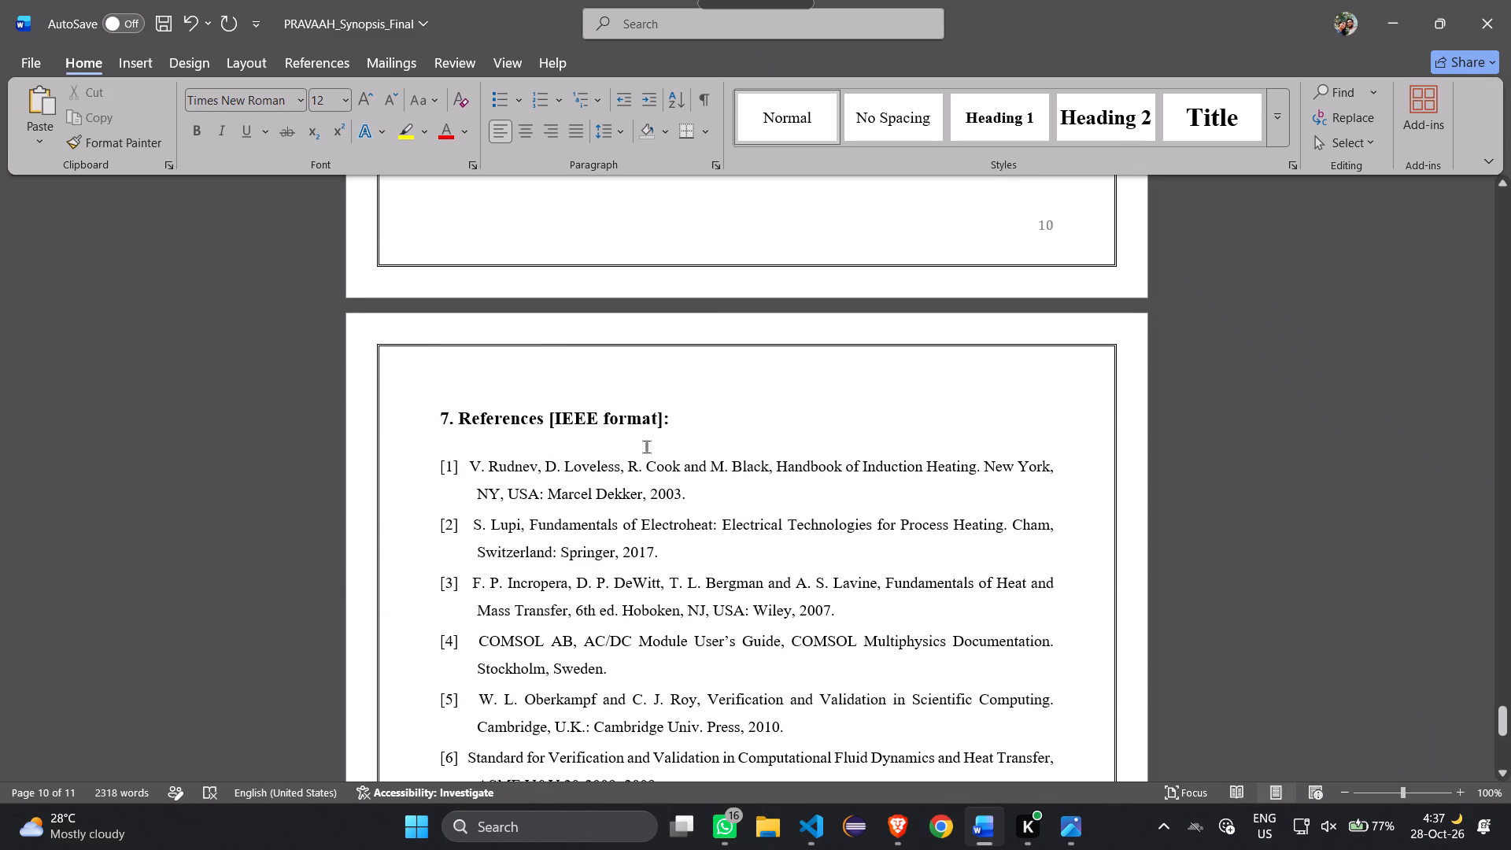
pyautogui.scroll(-3, 689, 544)
pyautogui.scroll(1, 689, 544)
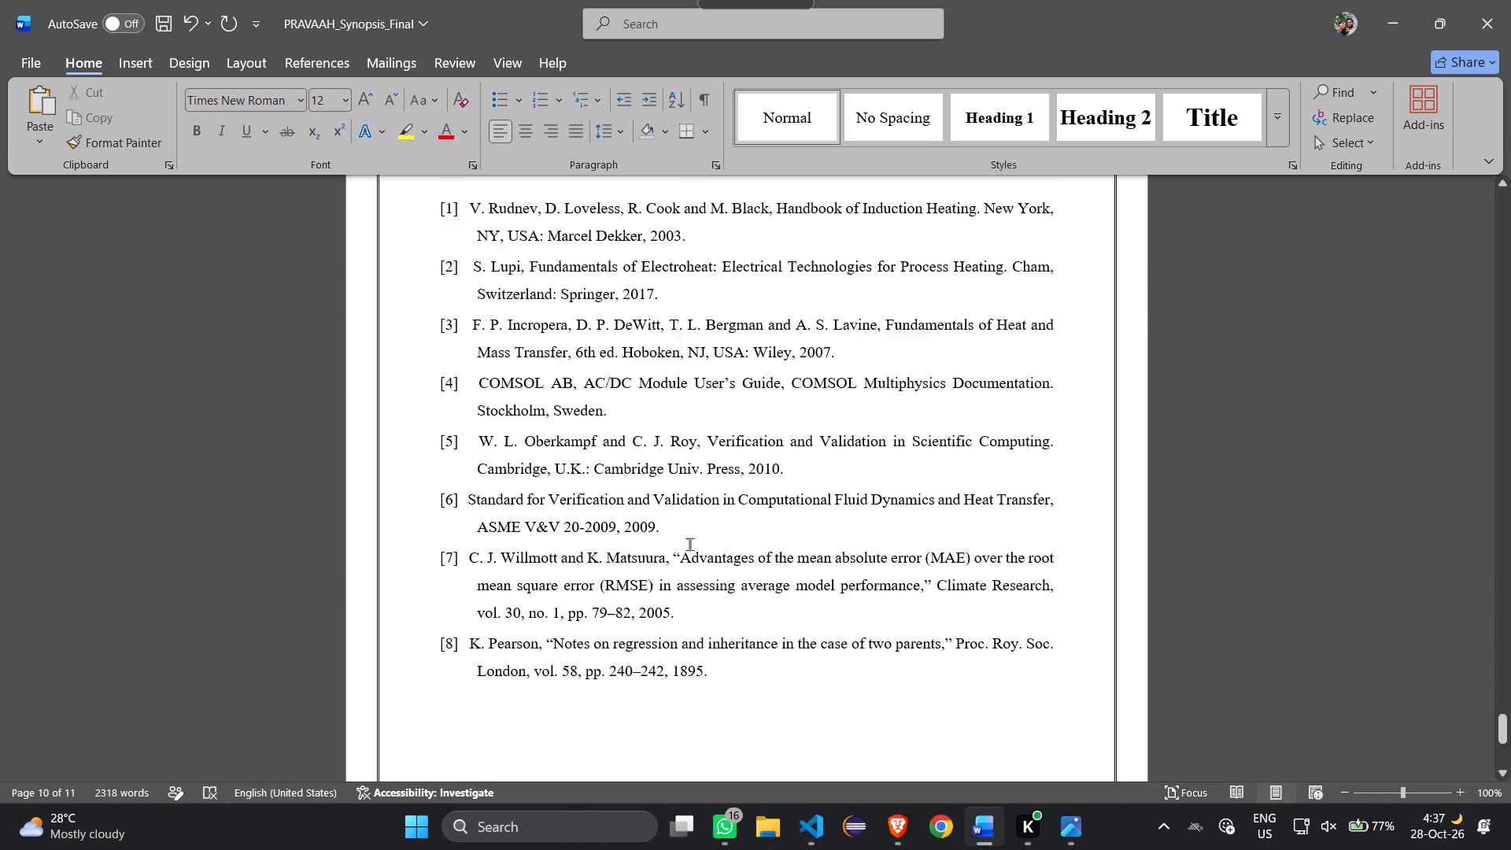
# Add two blank lines between the hardware requirements table and the "6.2 Software Requirements" heading.
pyautogui.scroll(4, 689, 544)
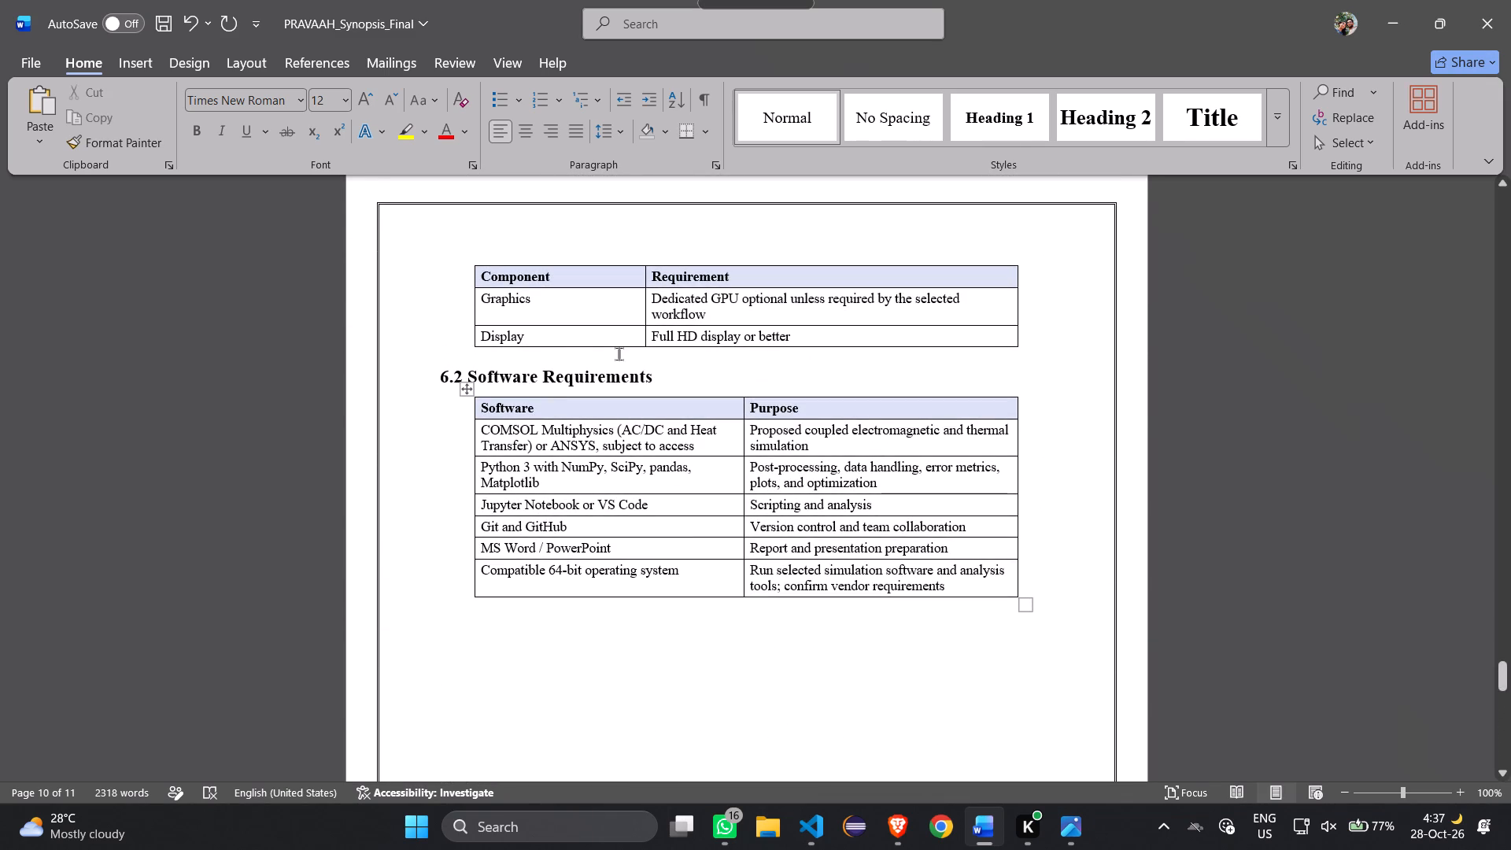
pyautogui.scroll(3, 619, 353)
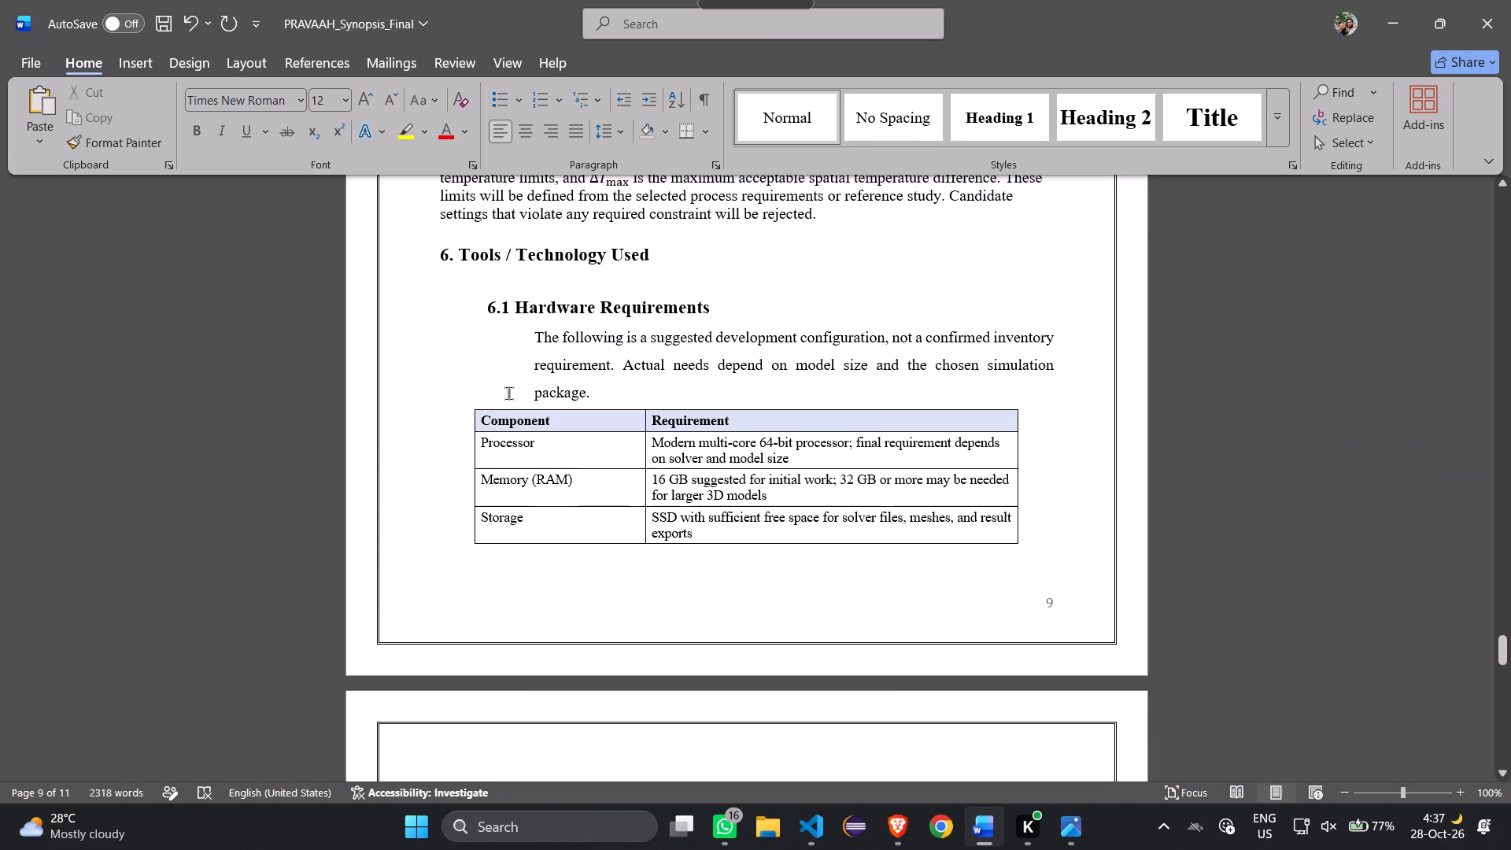
pyautogui.click(471, 406)
pyautogui.click(661, 416)
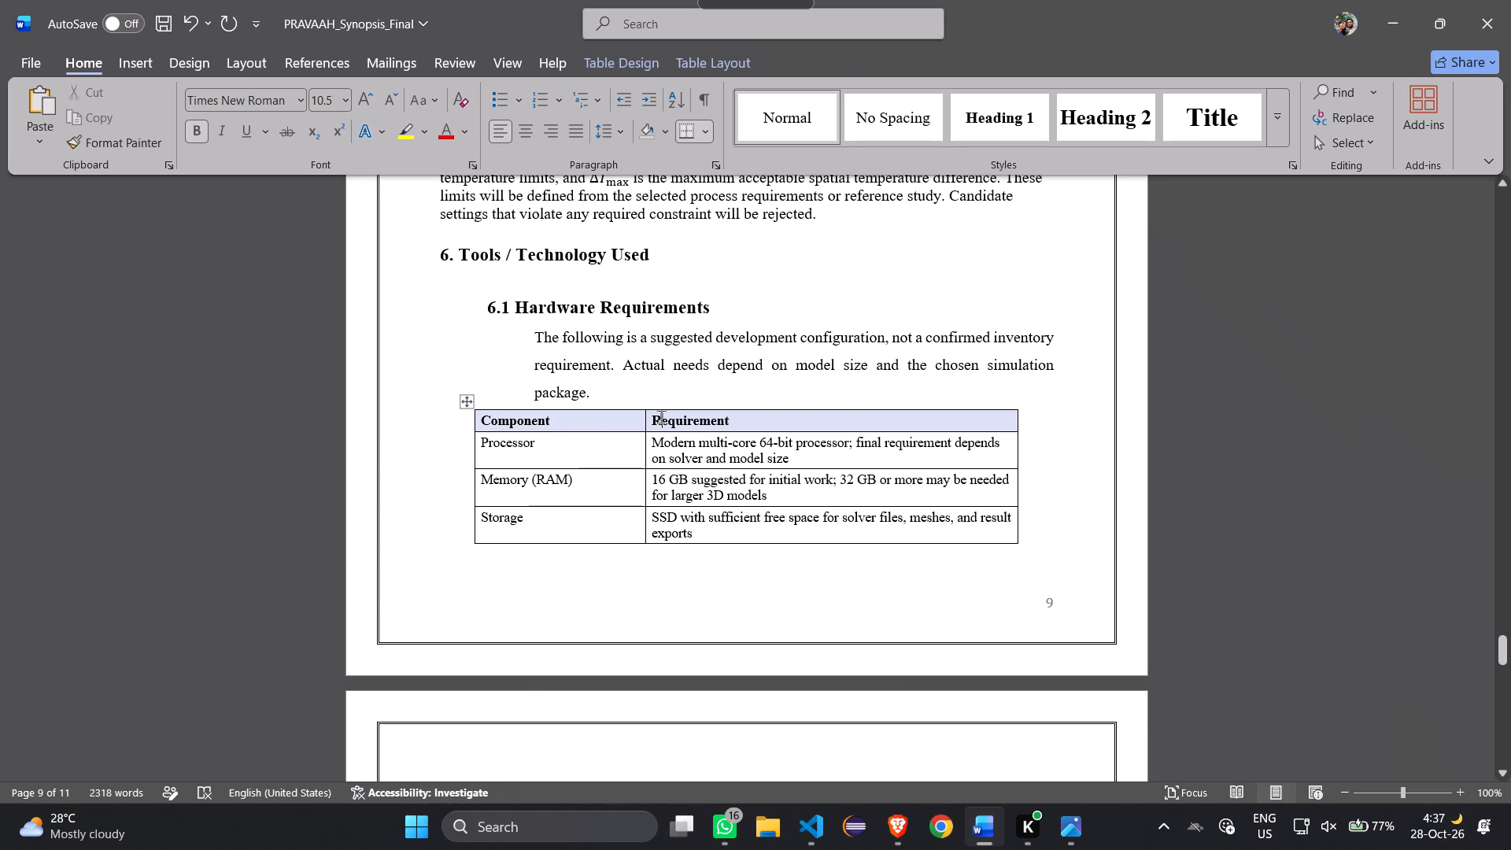
pyautogui.scroll(-2, 564, 589)
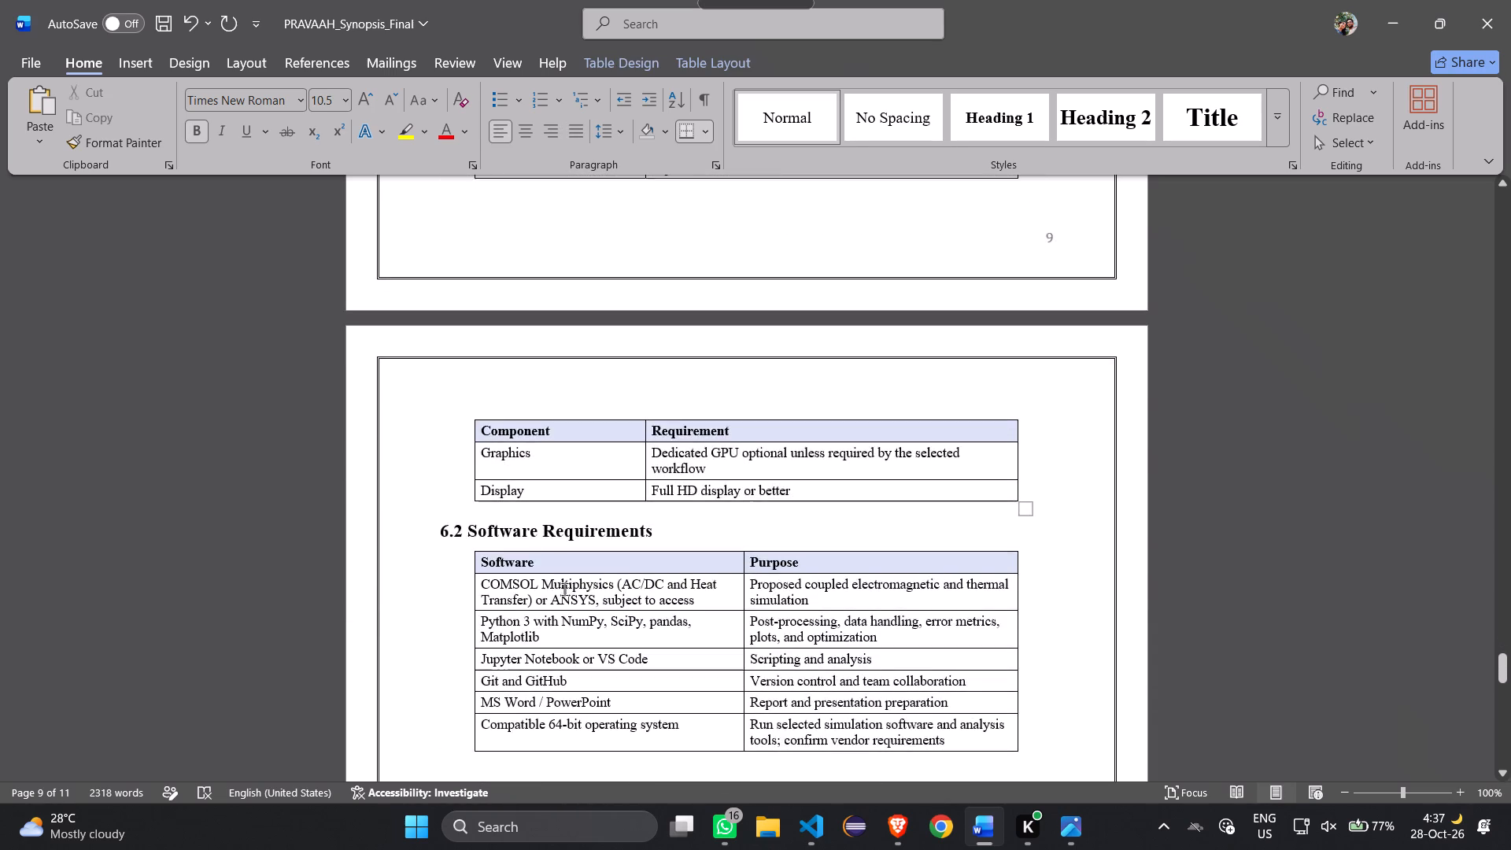
pyautogui.scroll(-1, 564, 589)
pyautogui.click(707, 386)
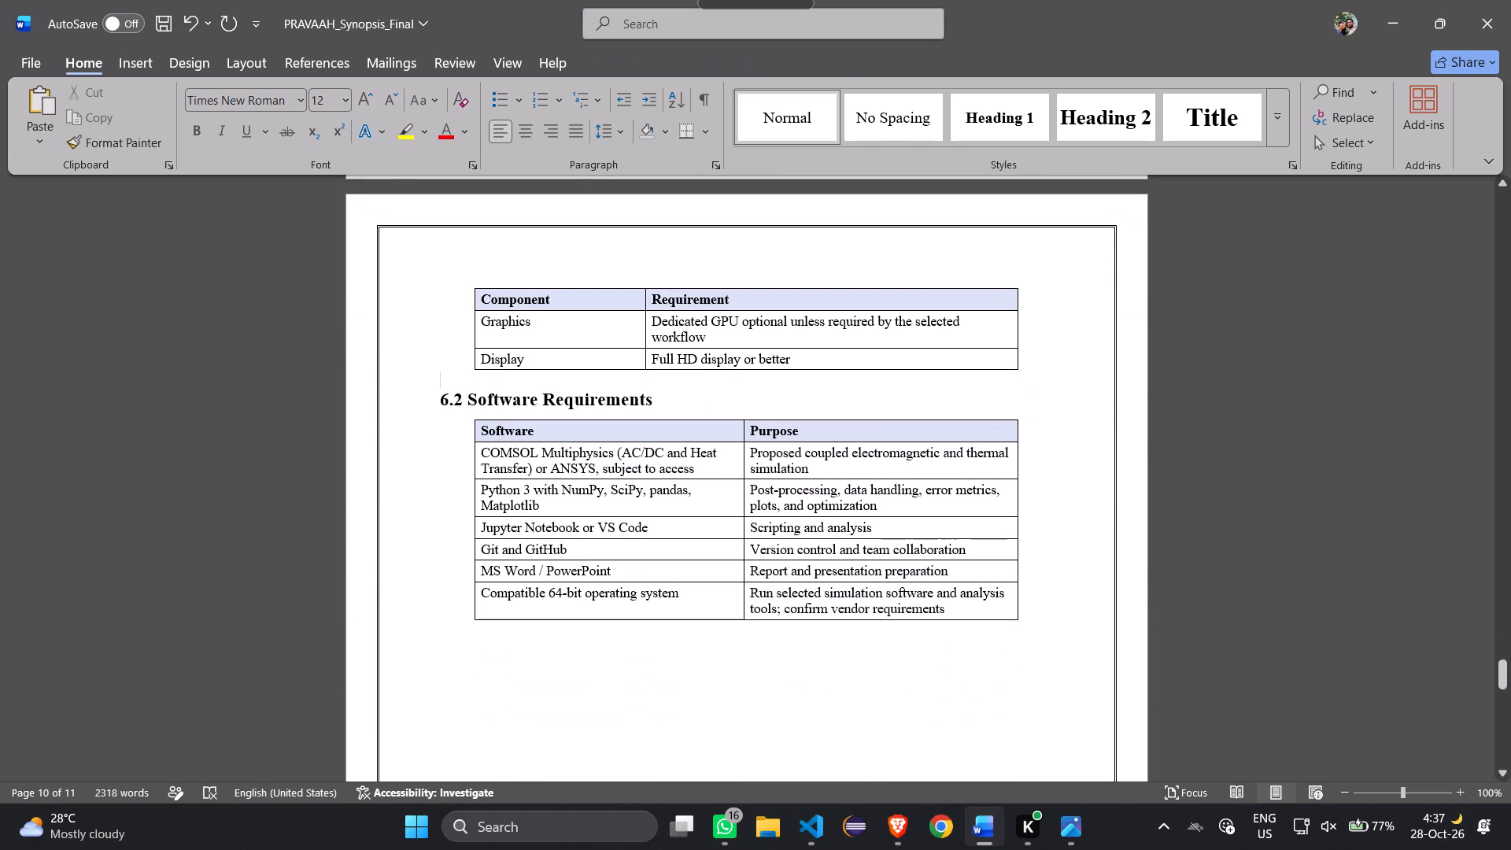
pyautogui.press('Return')
pyautogui.press('Return')
pyautogui.scroll(-2, 707, 386)
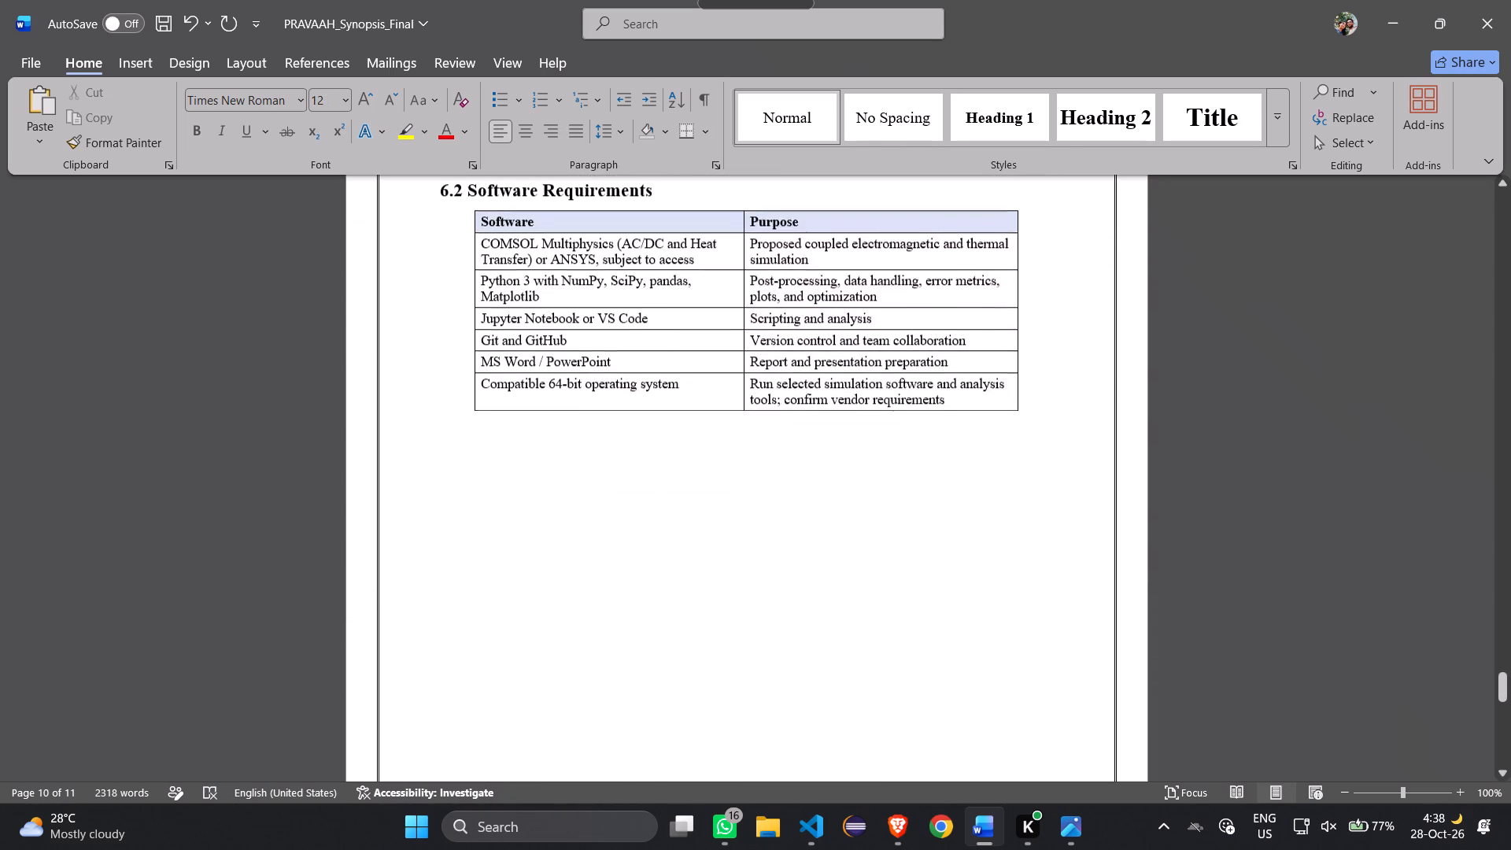
pyautogui.scroll(-5, 707, 386)
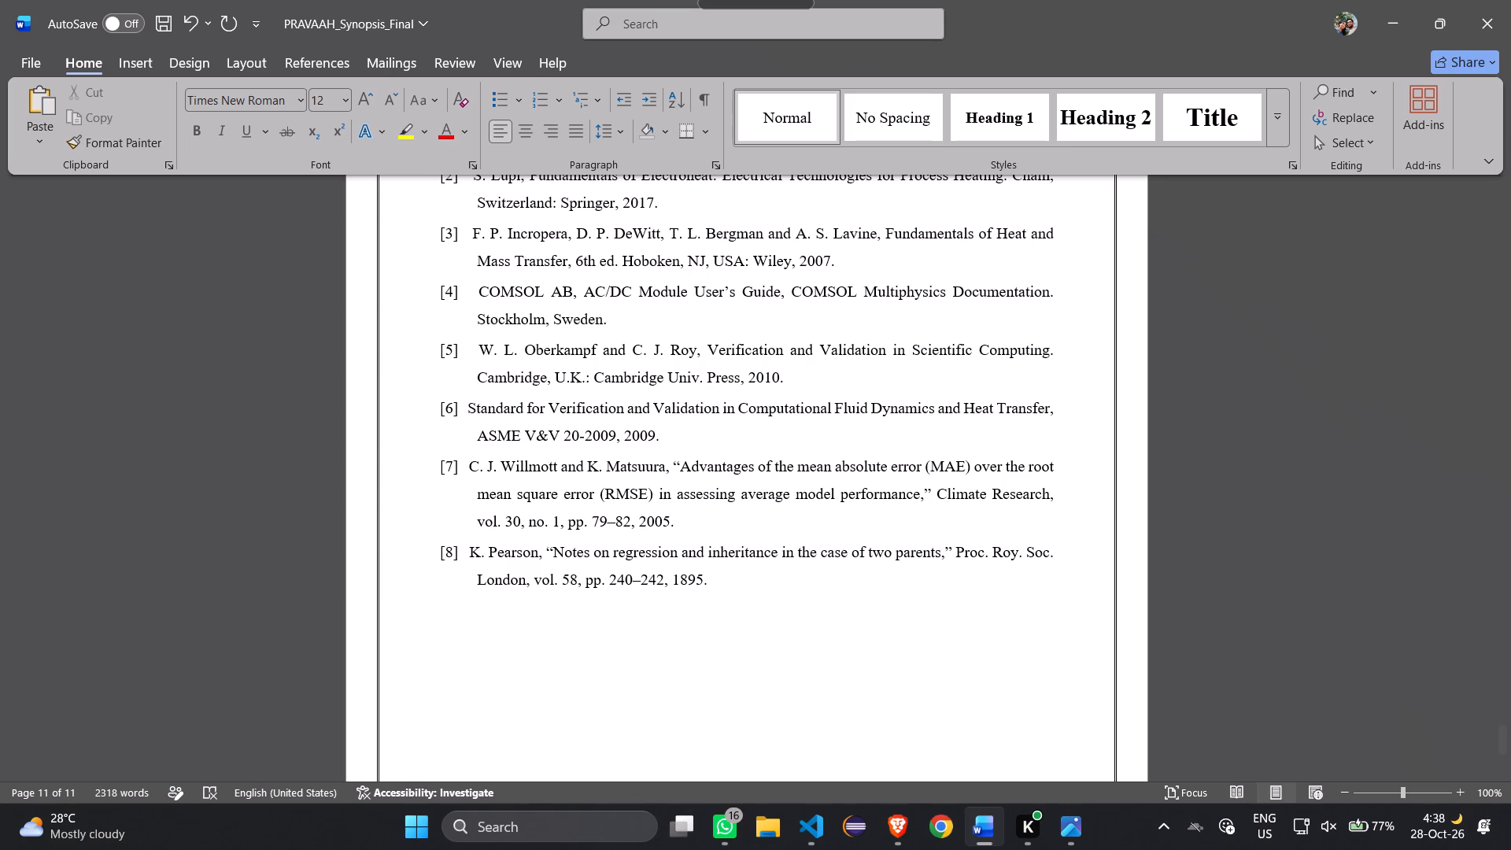
# Remove "[IEEE format]" from the section 7 heading so that it reads "7. References:".
pyautogui.scroll(3, 707, 386)
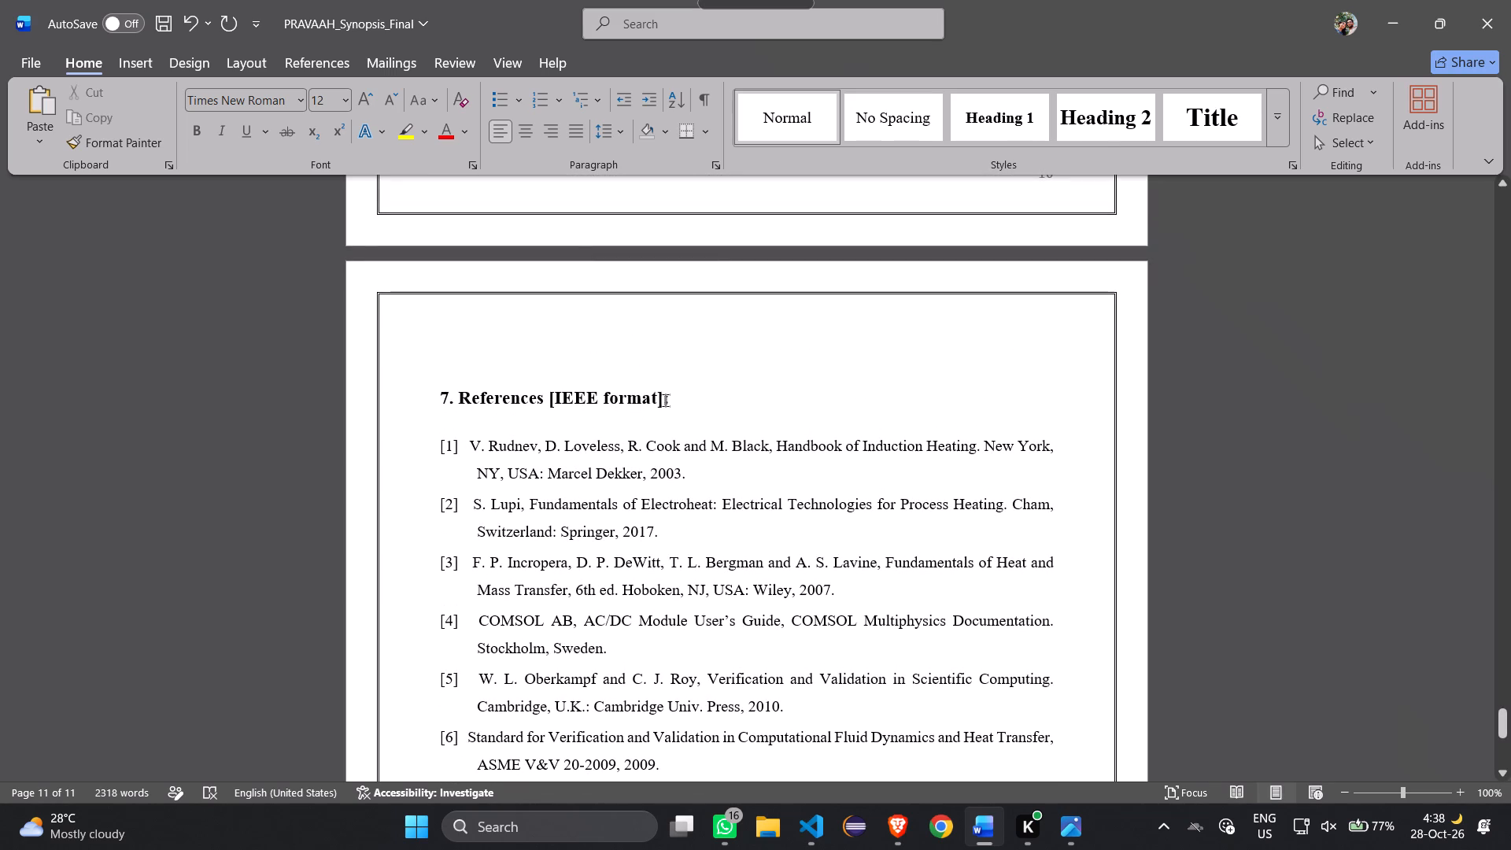
pyautogui.click(665, 400)
pyautogui.press('BackSpace')
pyautogui.press('BackSpace')
pyautogui.press('BackSpace')
pyautogui.press('BackSpace')
pyautogui.press('BackSpace')
pyautogui.press('BackSpace')
pyautogui.press('BackSpace')
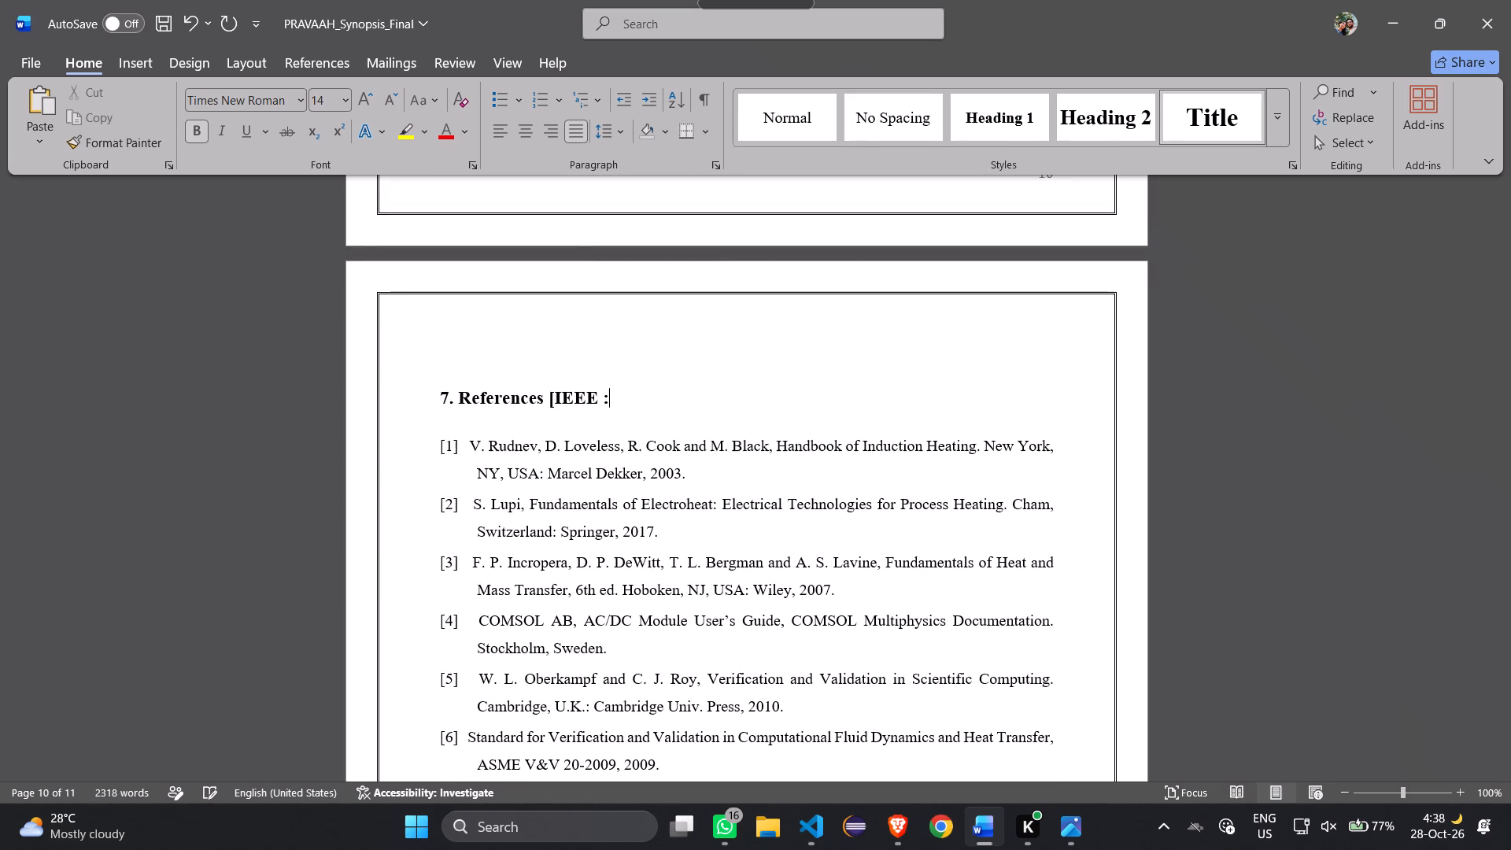
pyautogui.press('BackSpace')
pyautogui.press('BackSpace')
pyautogui.press('BackSpace')
pyautogui.press('BackSpace')
pyautogui.press('BackSpace')
pyautogui.press('BackSpace')
pyautogui.press('BackSpace')
pyautogui.scroll(-1, 744, 419)
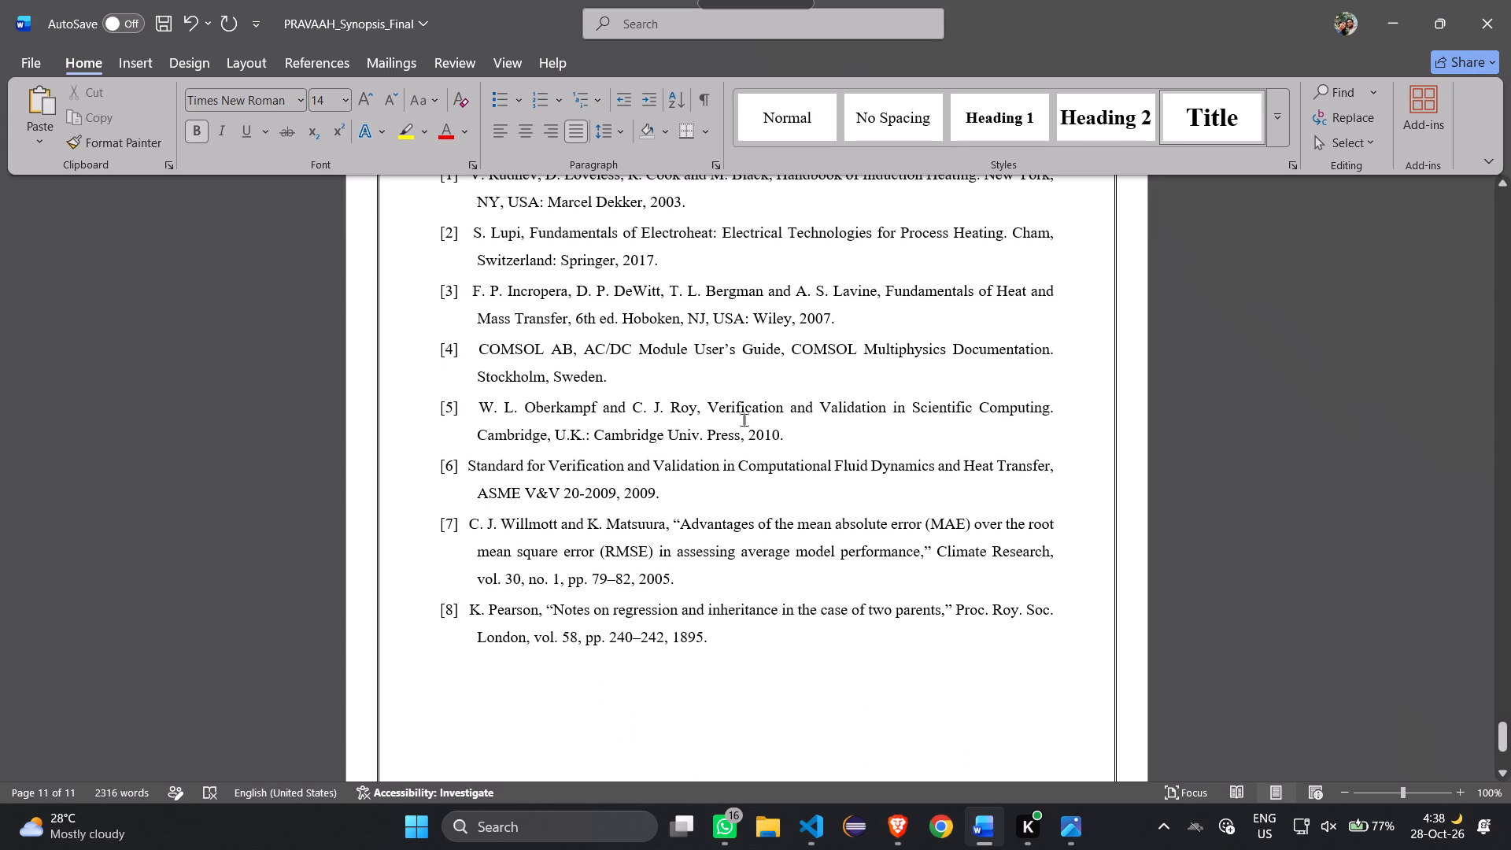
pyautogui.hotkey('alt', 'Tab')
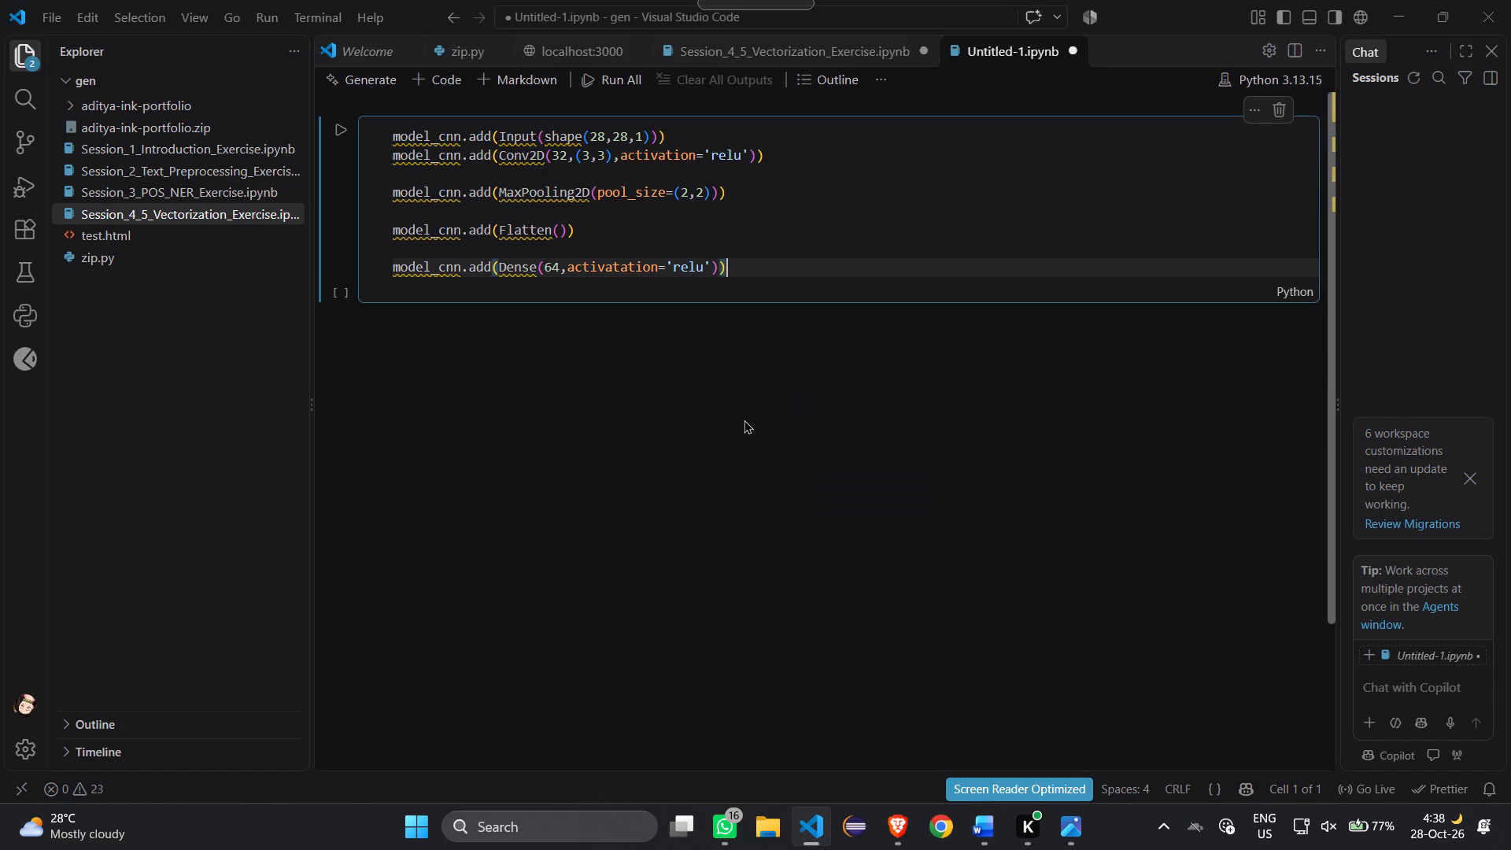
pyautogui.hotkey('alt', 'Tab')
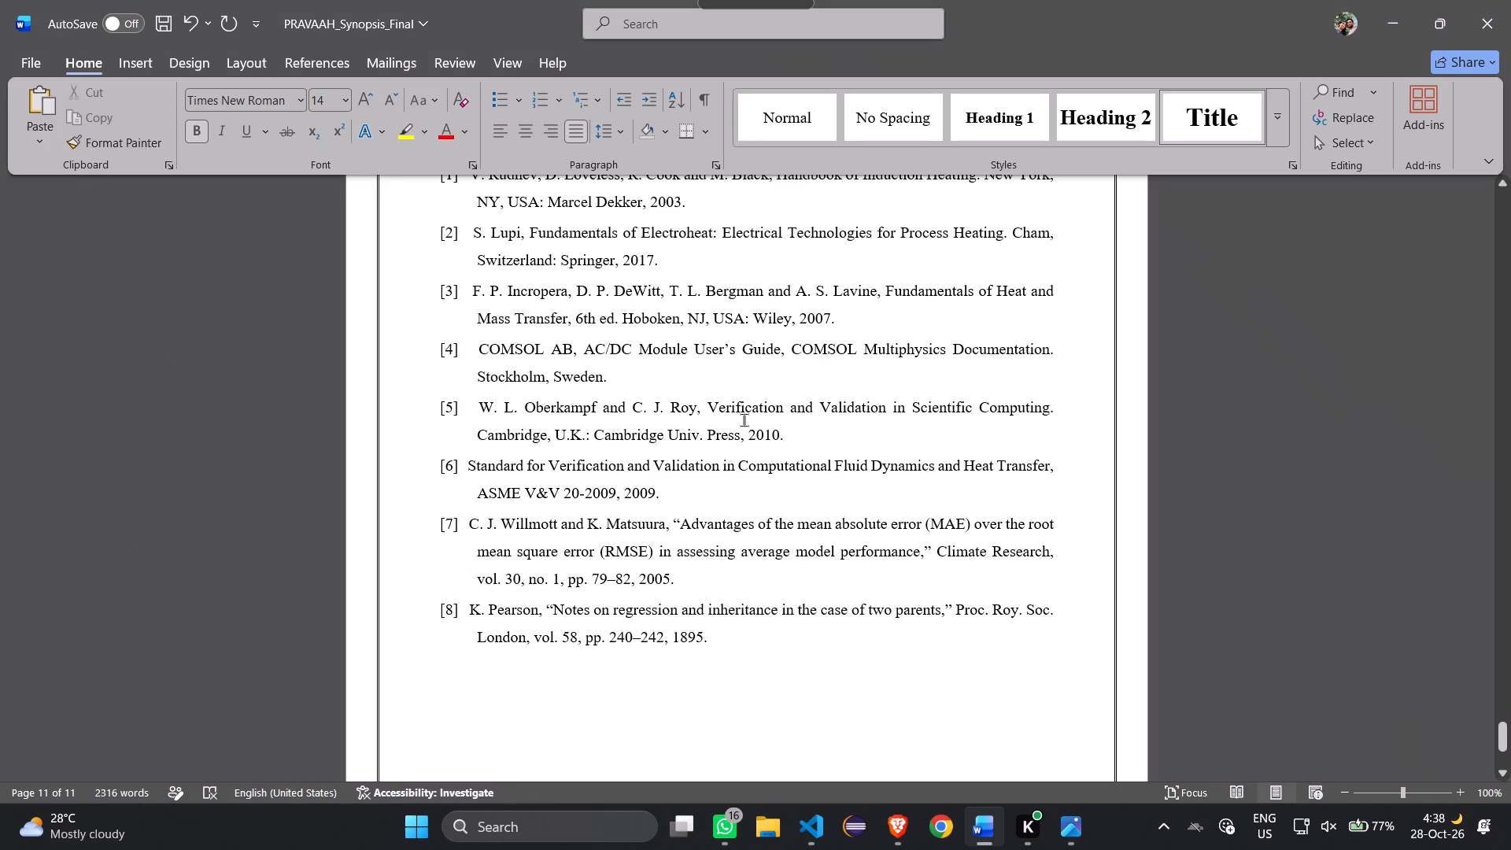
# Look back through the synopsis pages from the references up to the title page.
pyautogui.scroll(11, 813, 370)
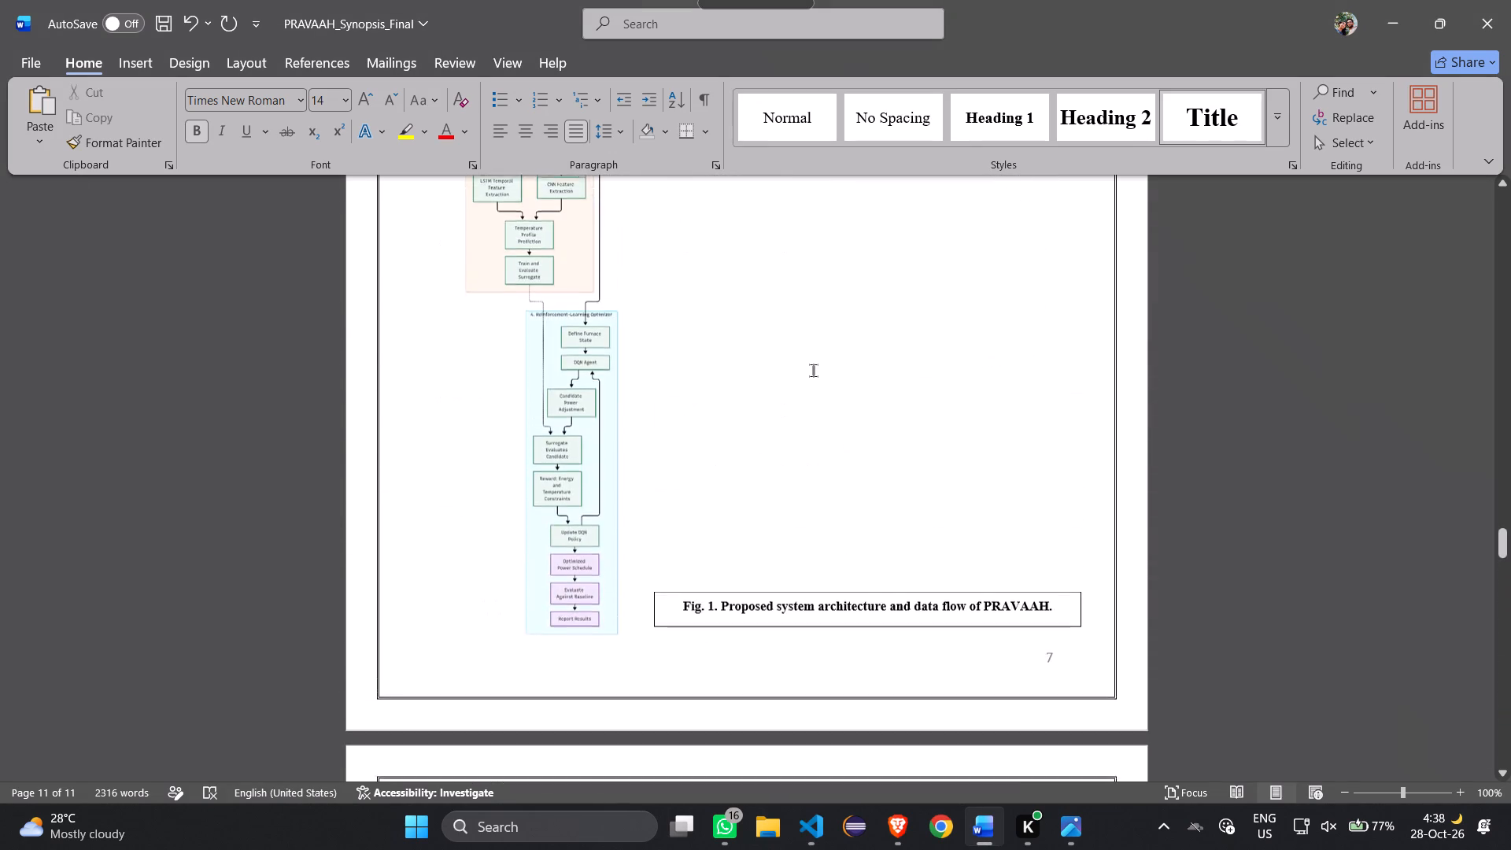
pyautogui.scroll(6, 813, 370)
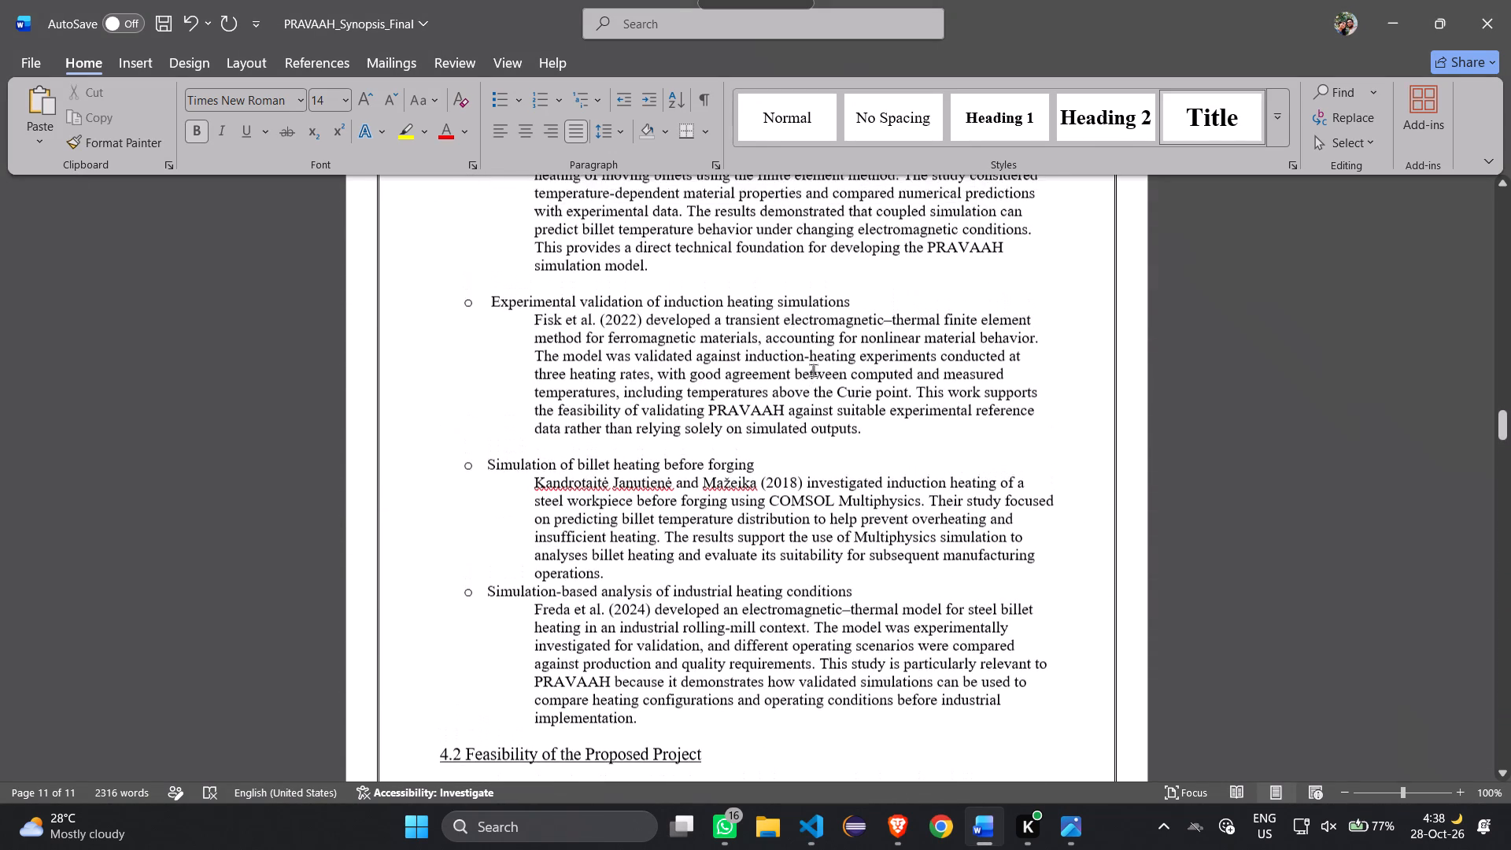
pyautogui.scroll(7, 813, 370)
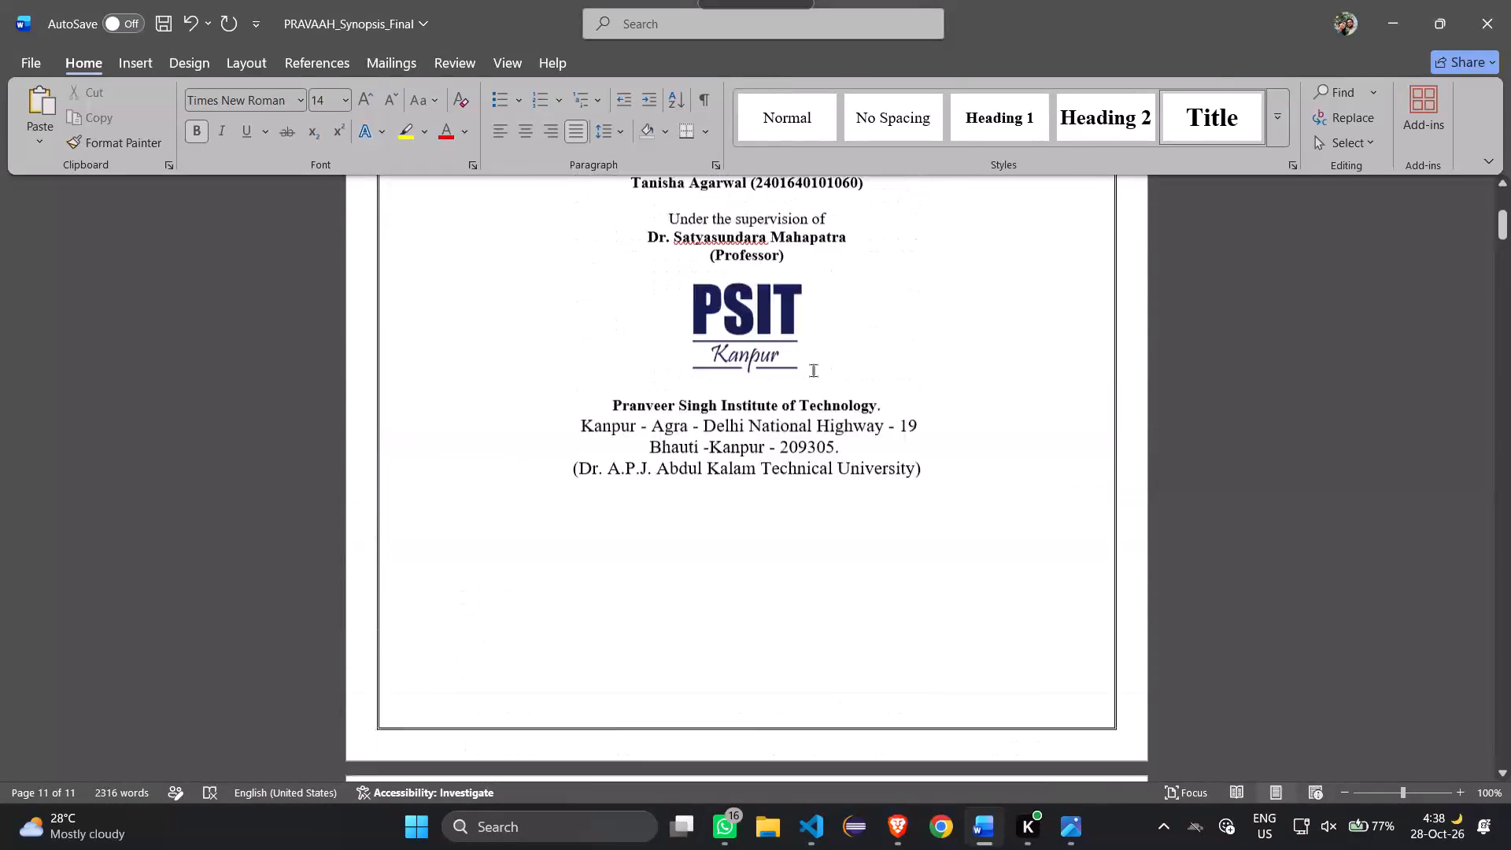
pyautogui.scroll(4, 813, 370)
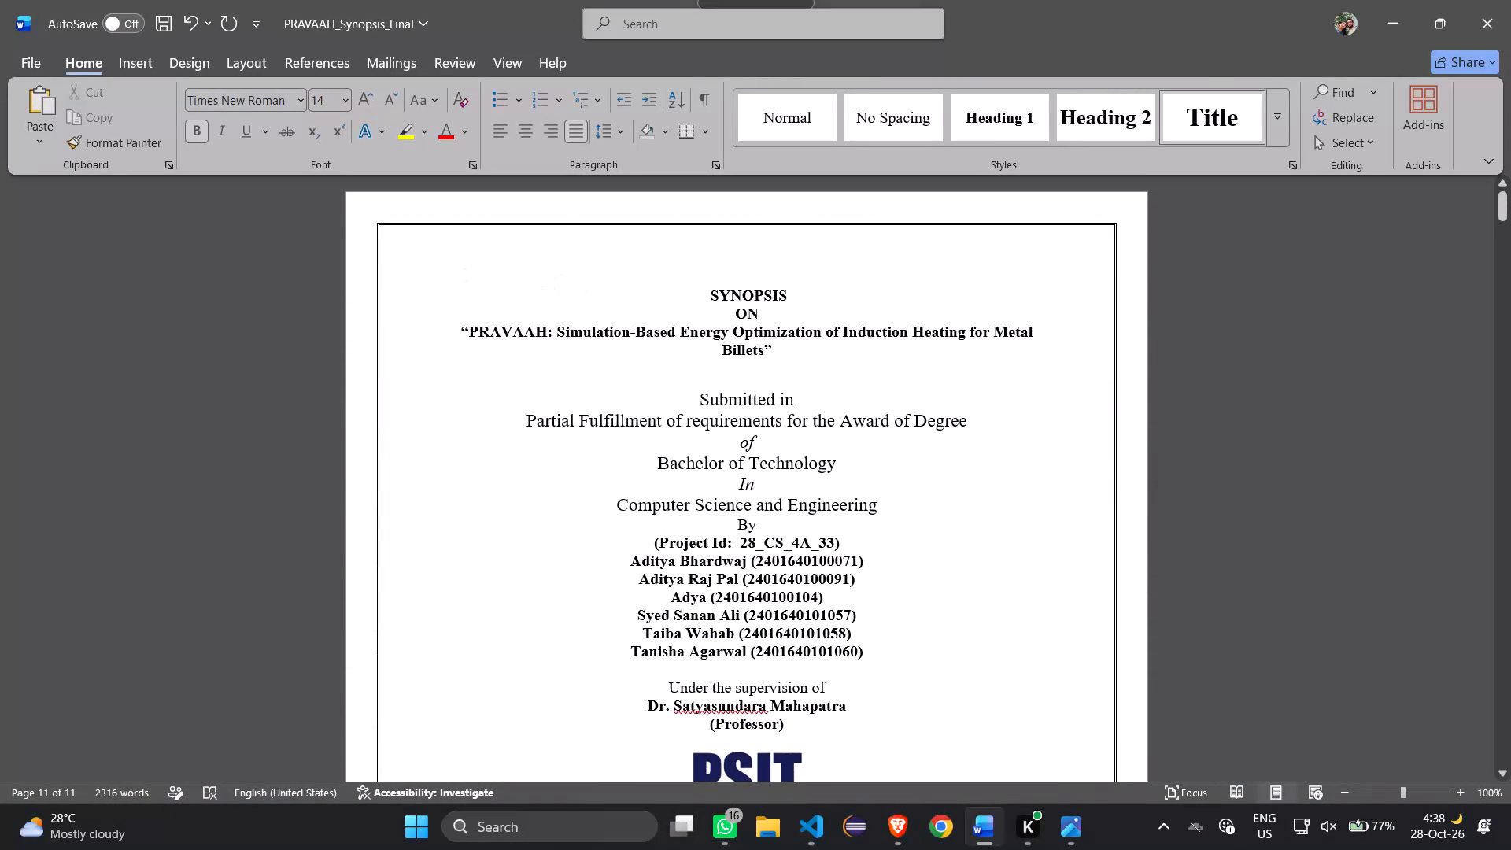
# Save a copy of the synopsis as the Word document PRAVAAH_Synopsis_Final in the BIJLI folder on New Volume (D:).
pyautogui.click(27, 57)
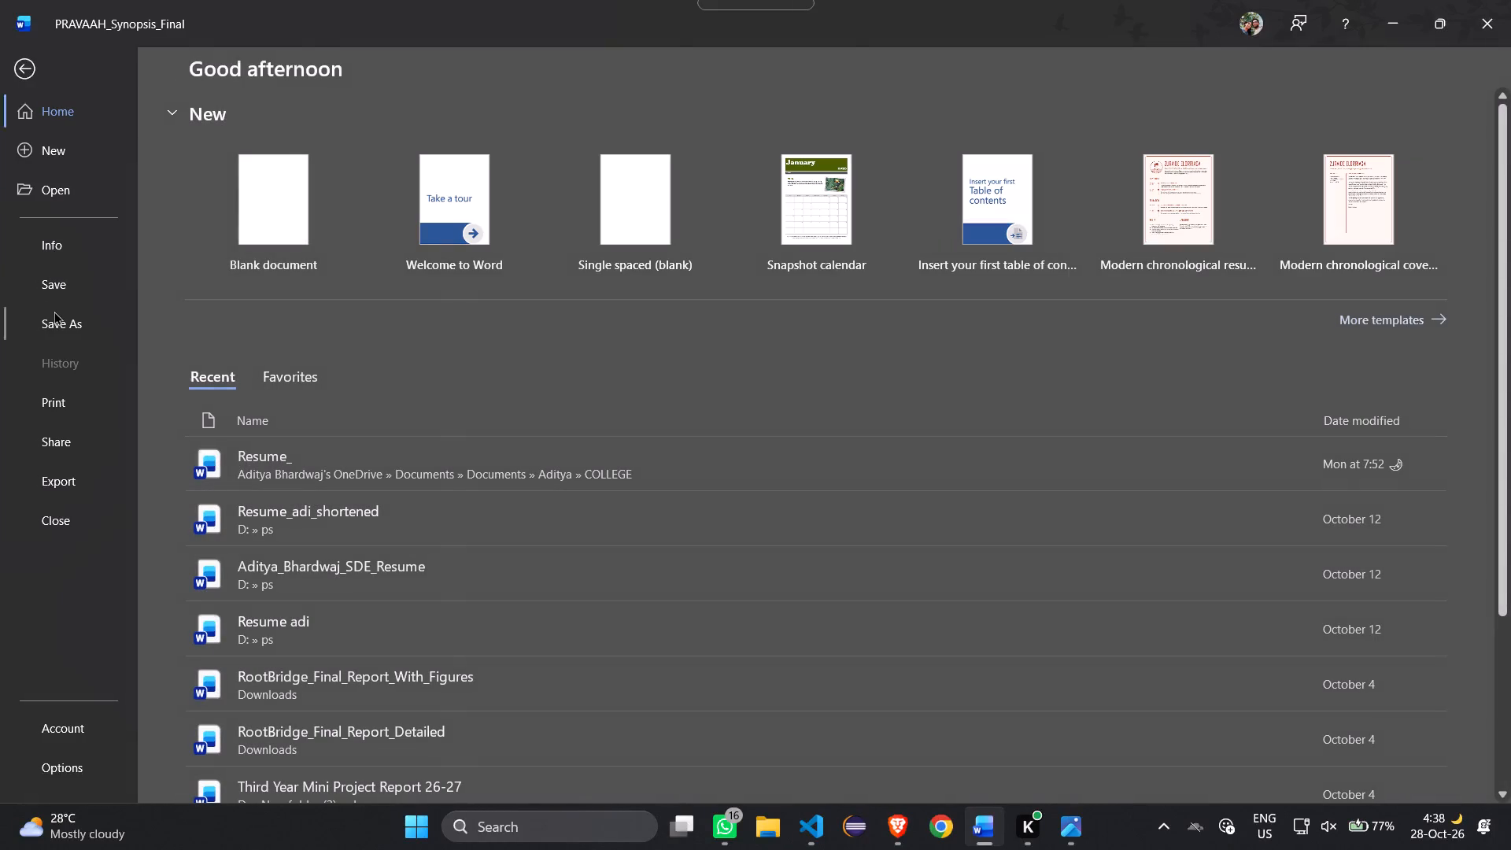
pyautogui.click(54, 311)
pyautogui.click(235, 516)
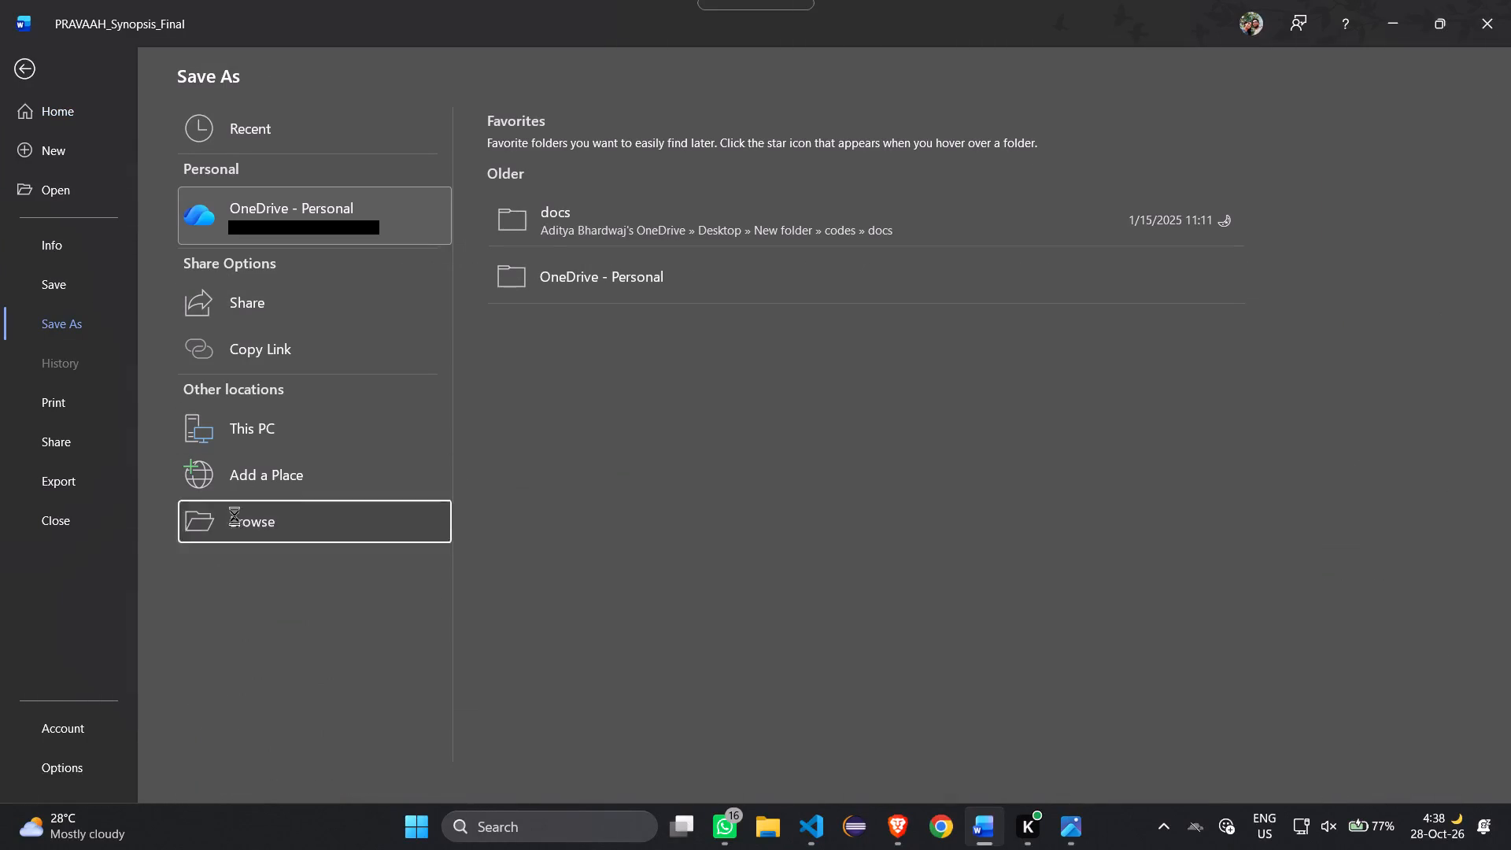
pyautogui.scroll(-1, 113, 209)
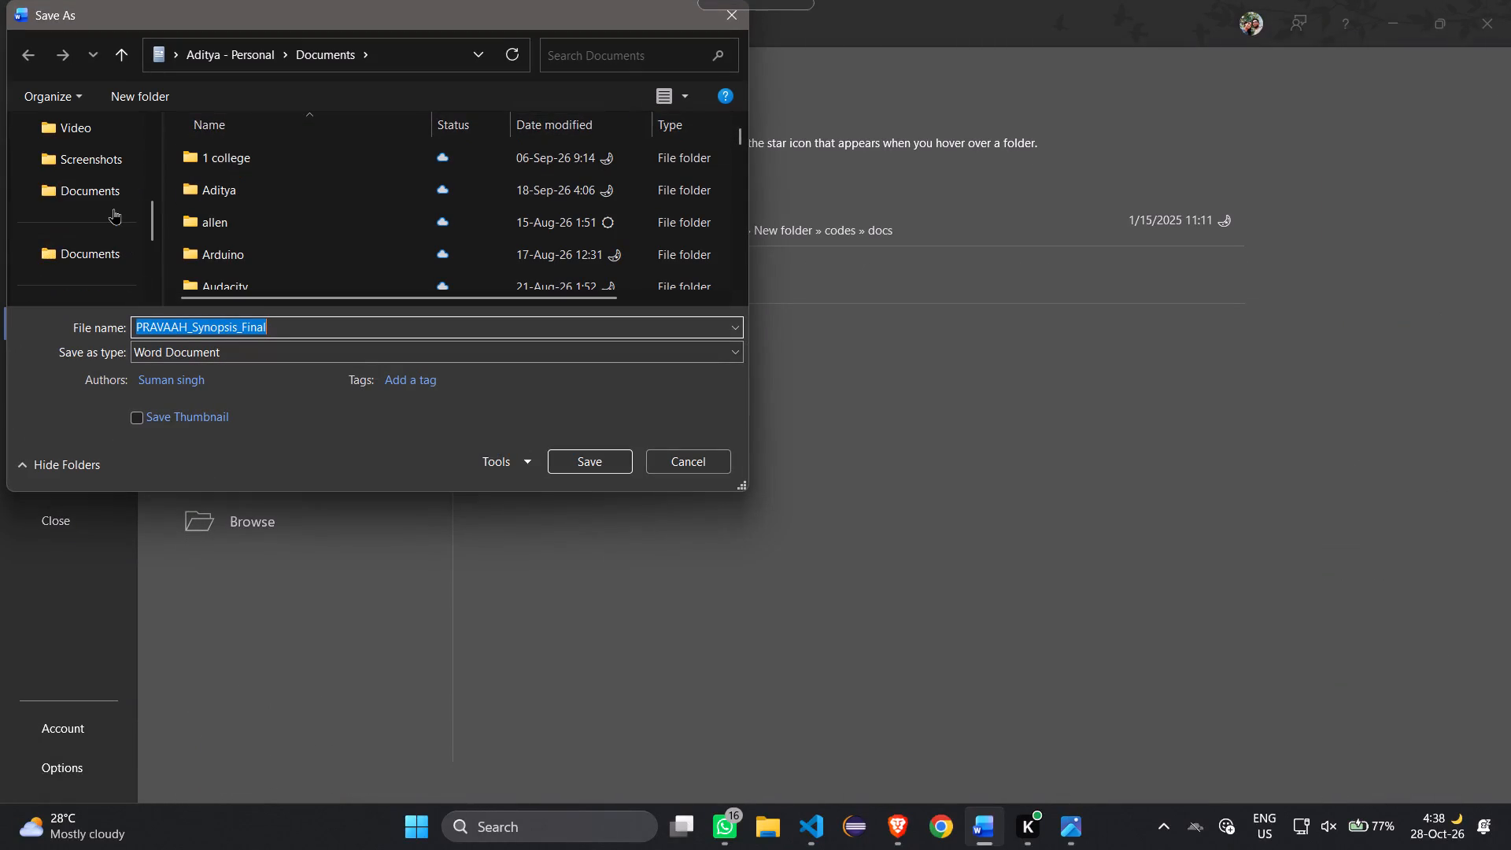
pyautogui.scroll(-1, 101, 274)
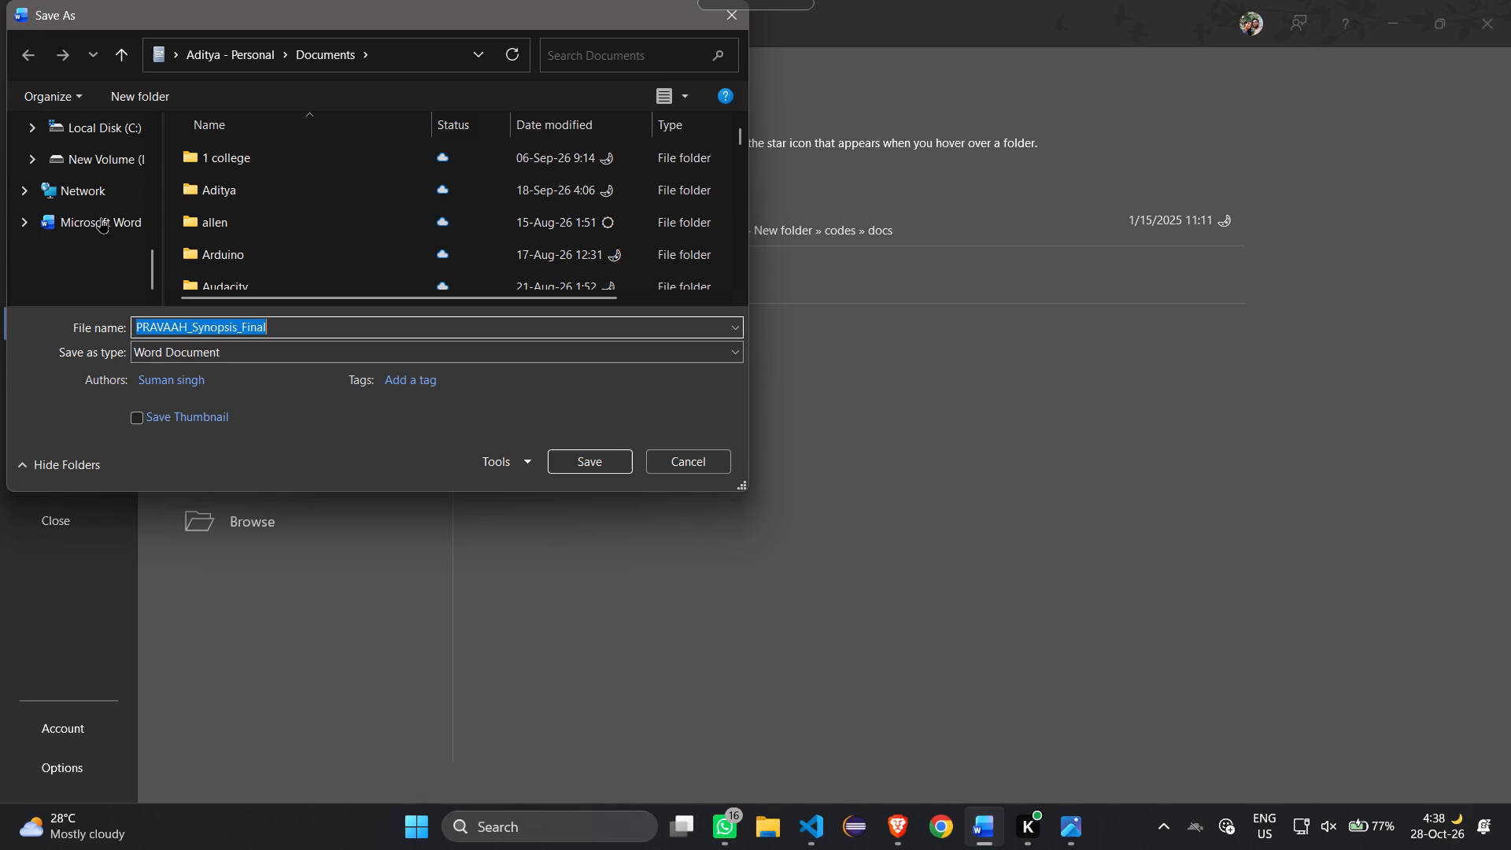
pyautogui.click(94, 161)
pyautogui.doubleClick(240, 161)
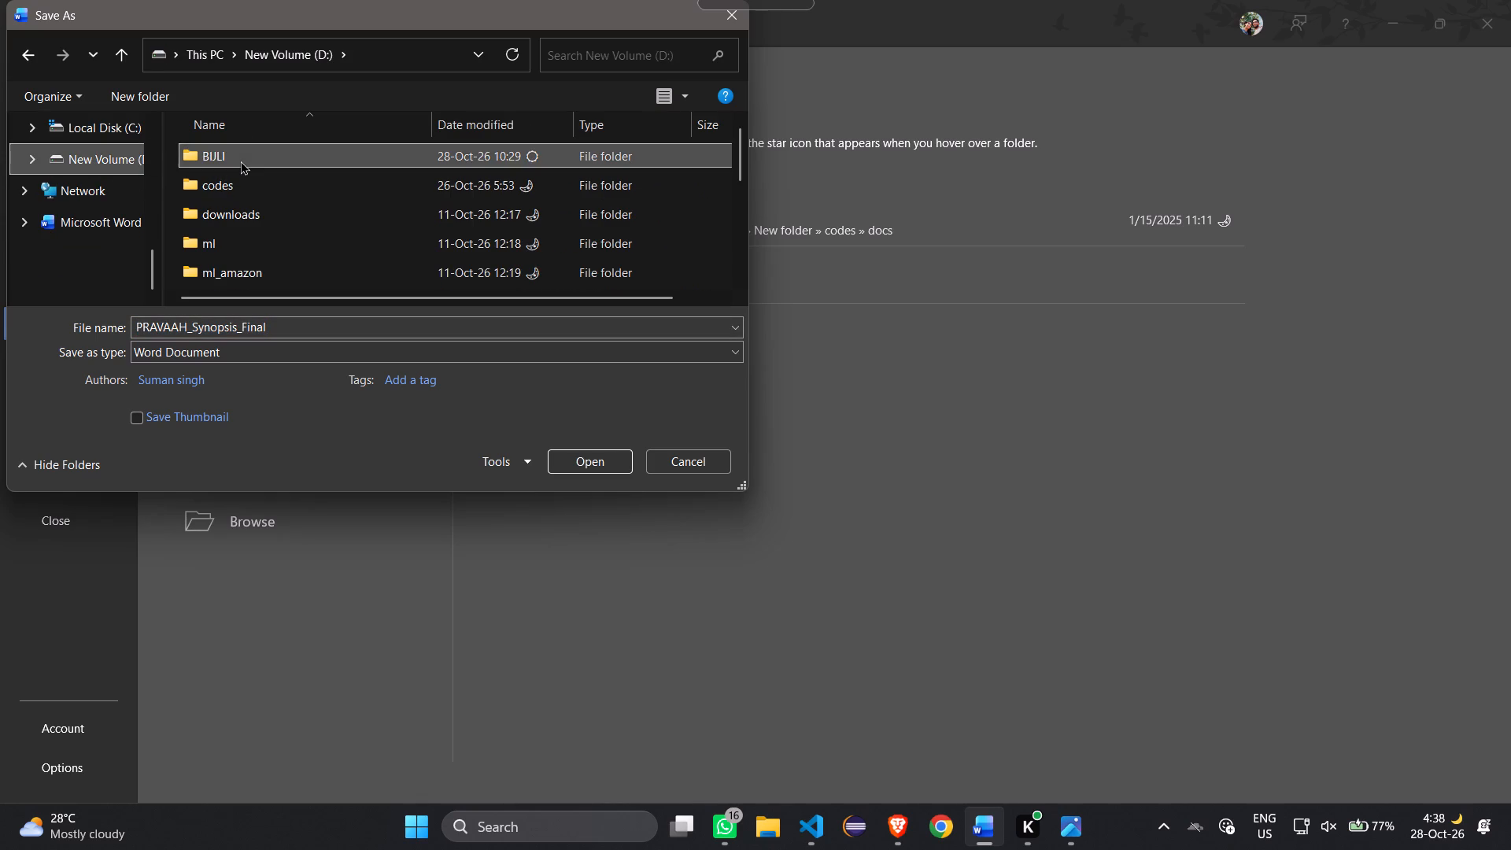
pyautogui.click(128, 54)
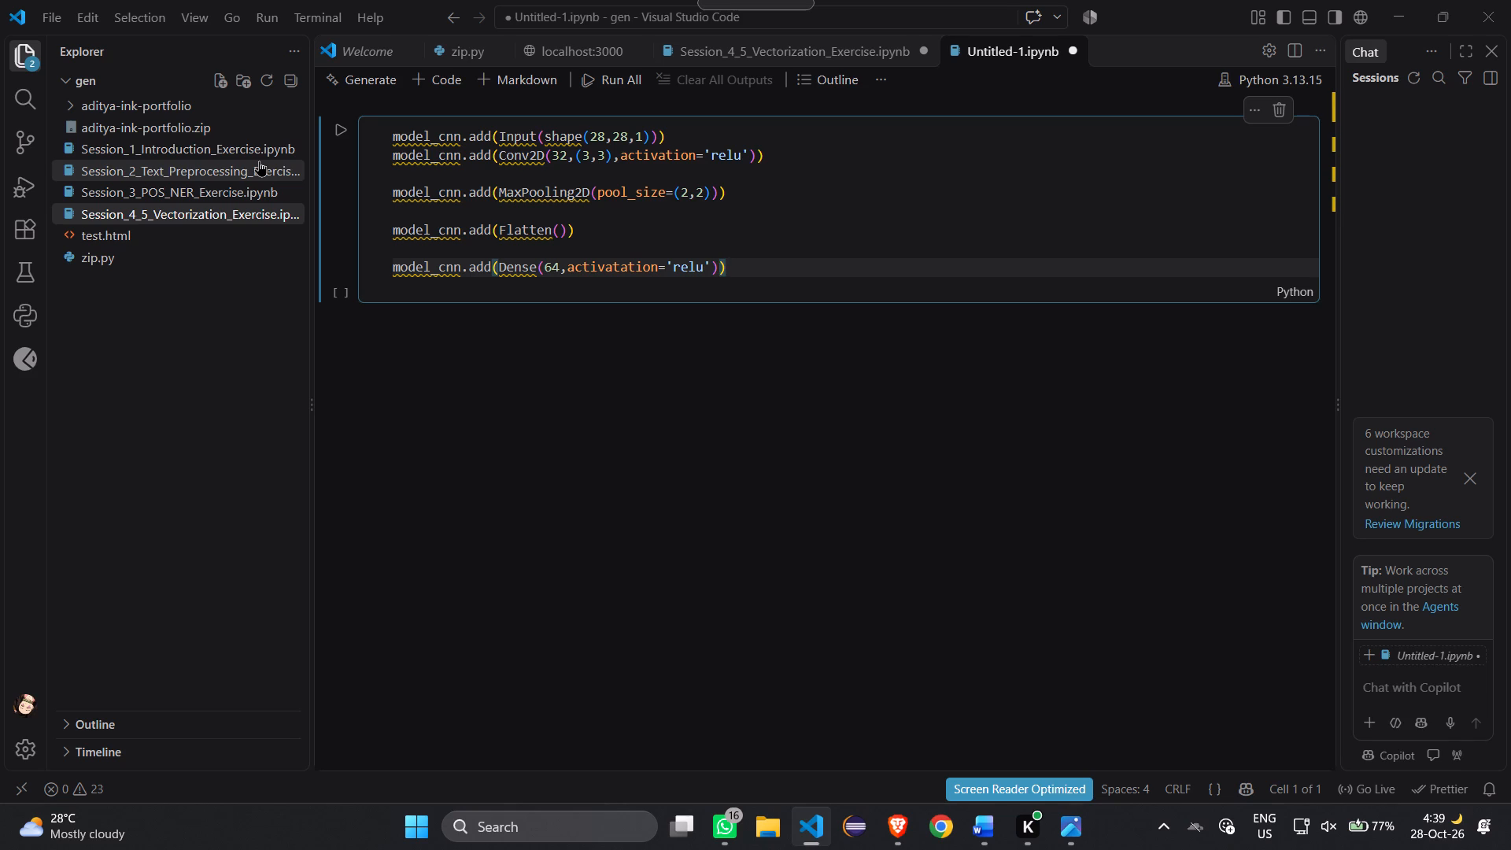
pyautogui.hotkey('alt', 'Tab')
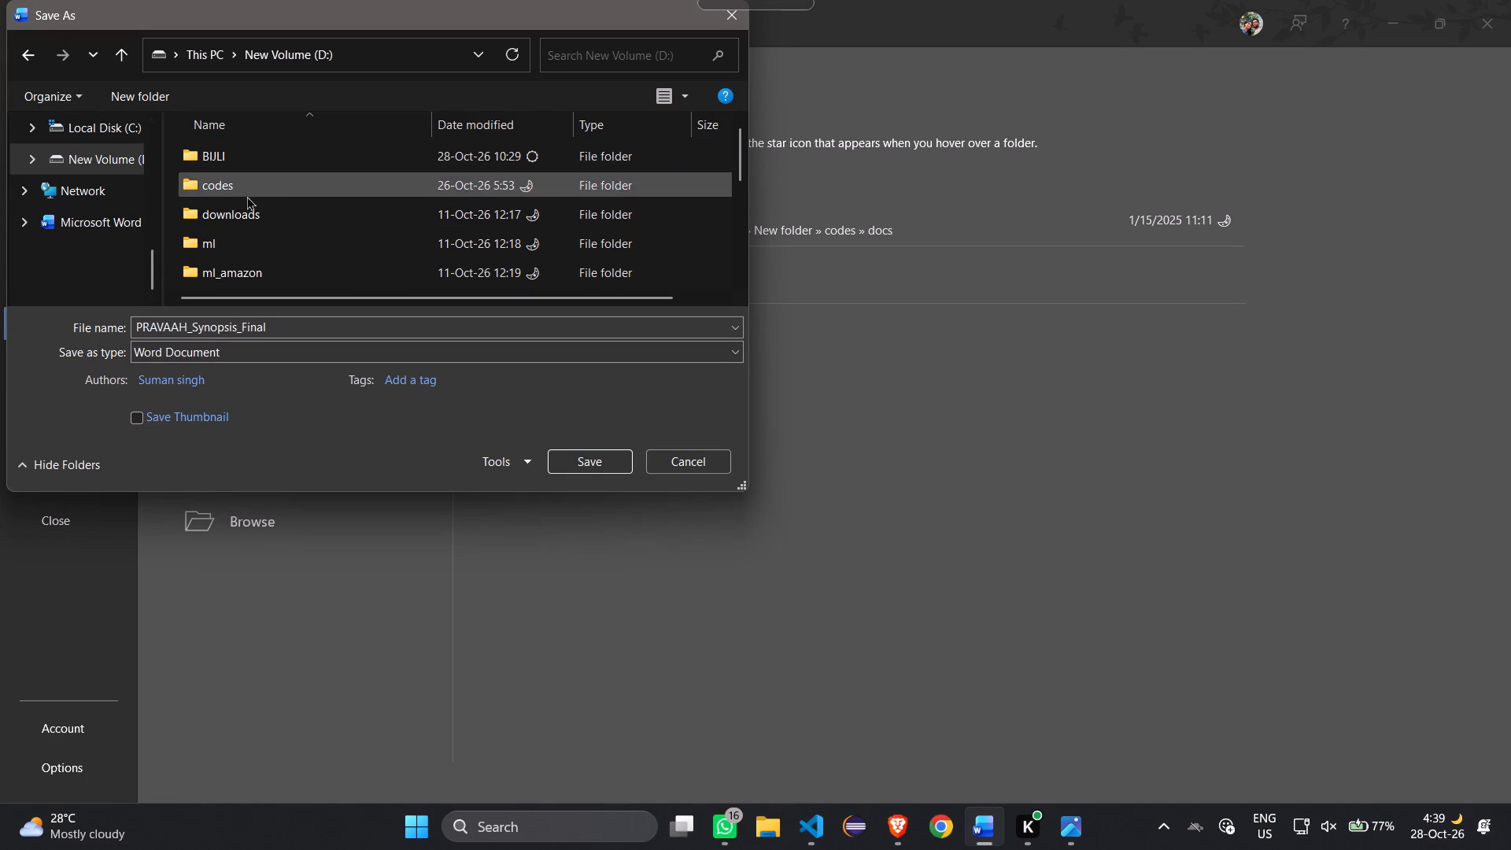
pyautogui.tripleClick(246, 166)
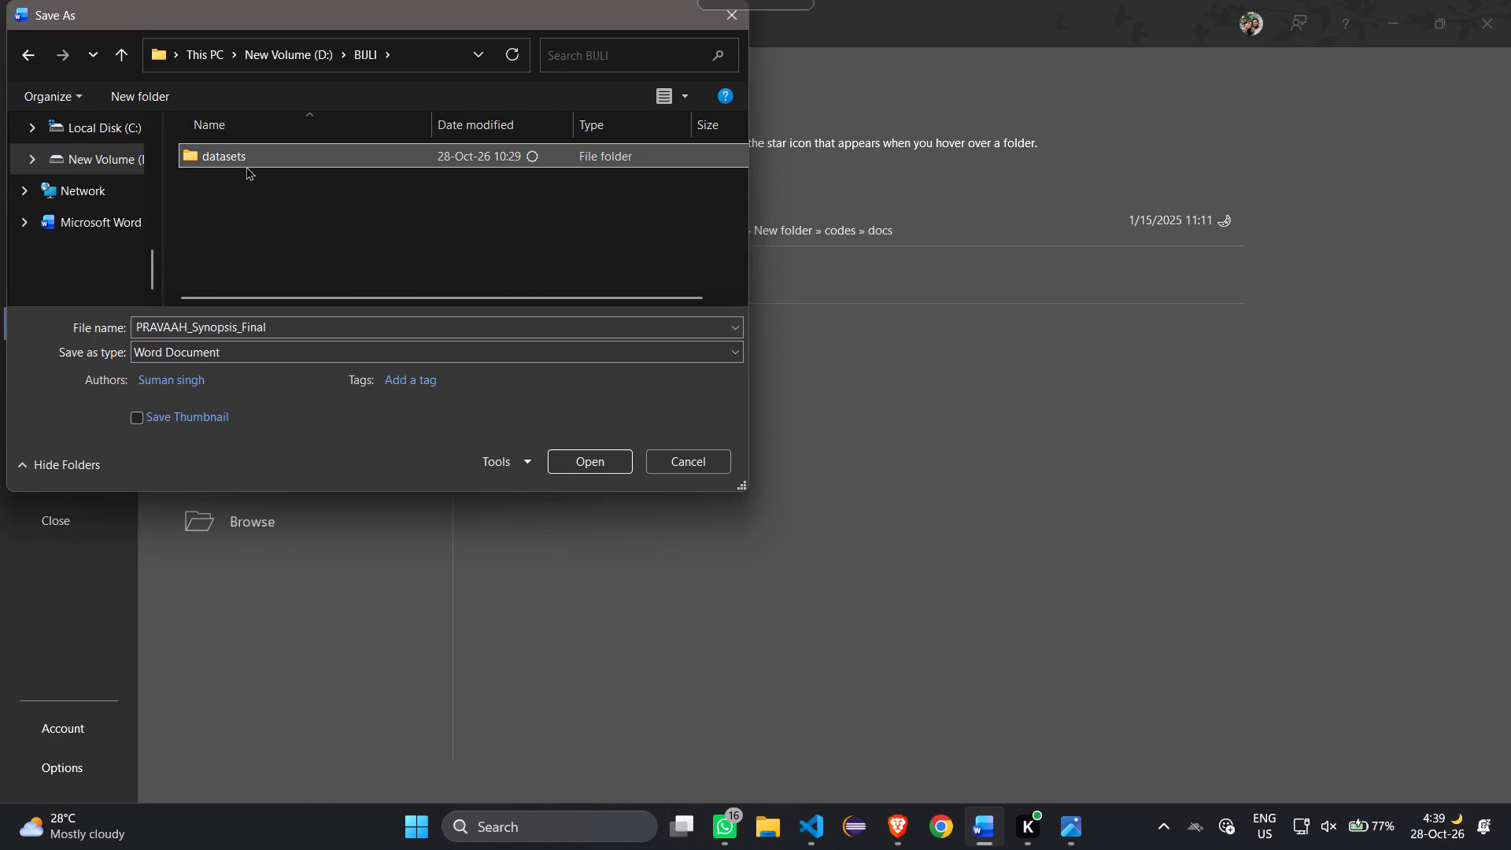
pyautogui.click(276, 334)
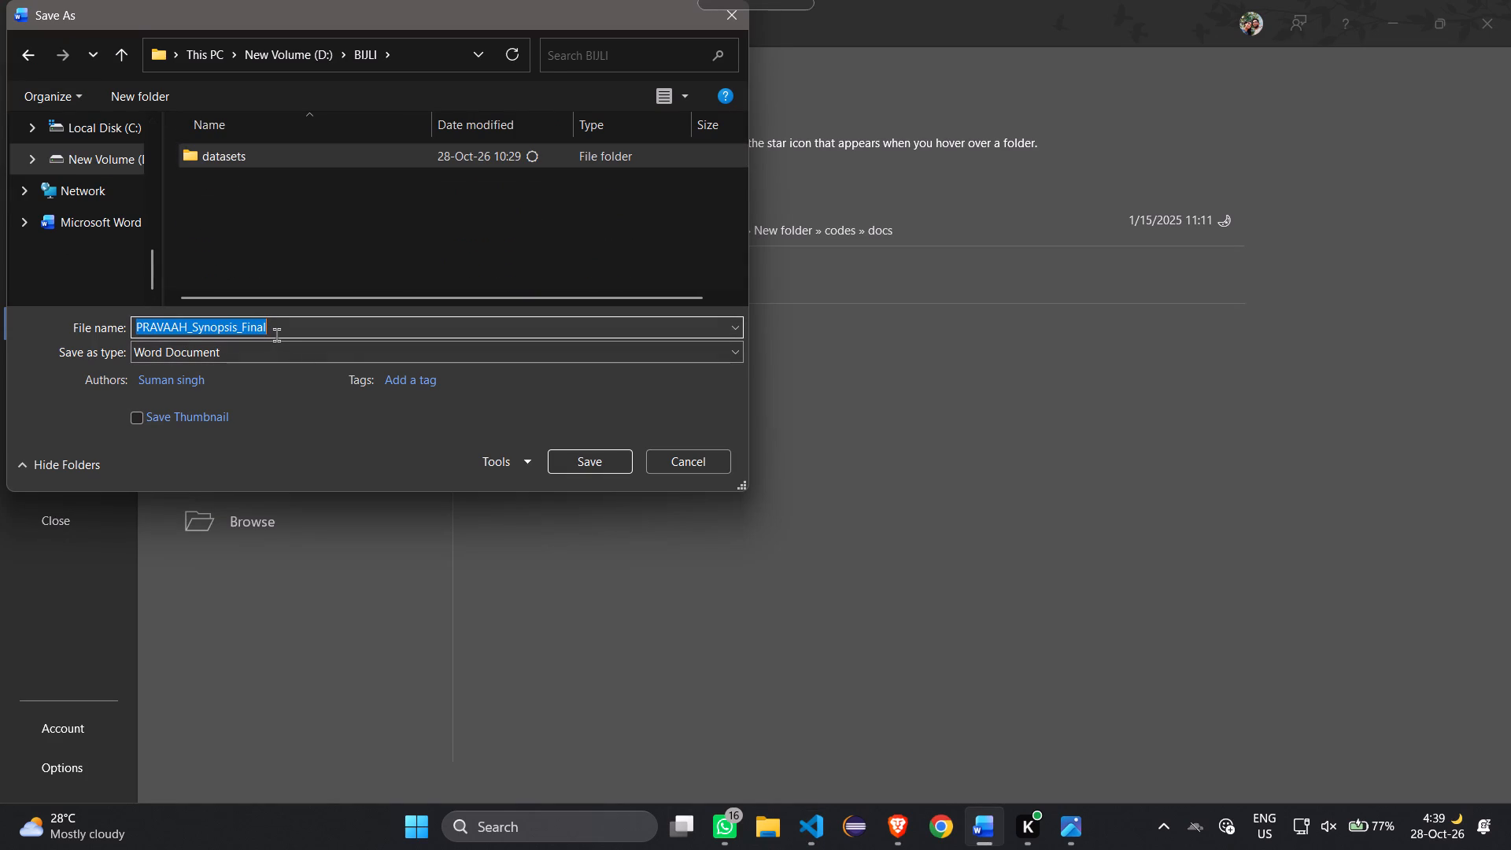
pyautogui.click(590, 459)
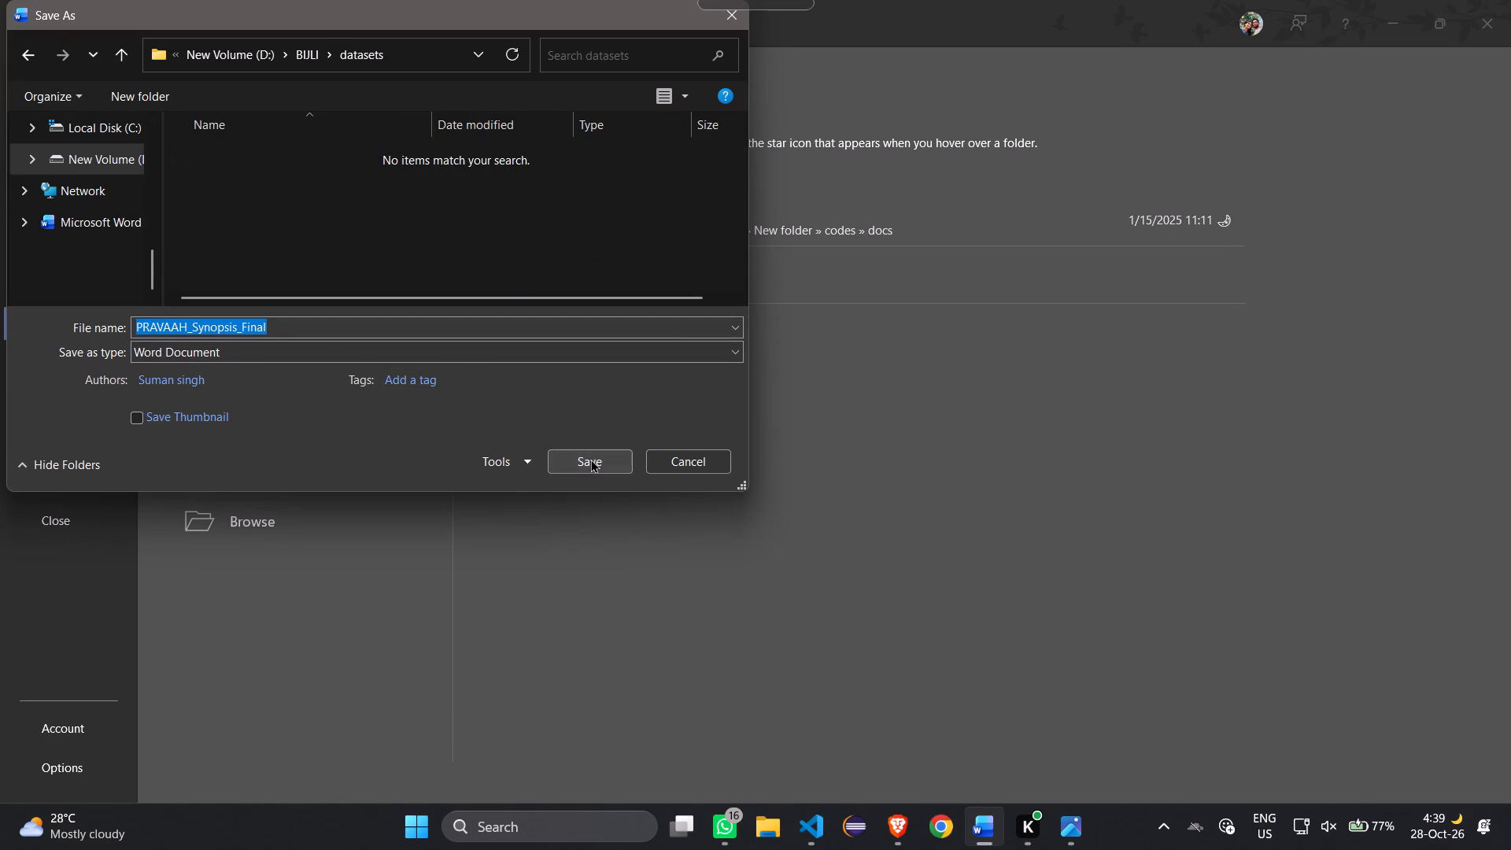
pyautogui.doubleClick(298, 57)
pyautogui.doubleClick(266, 164)
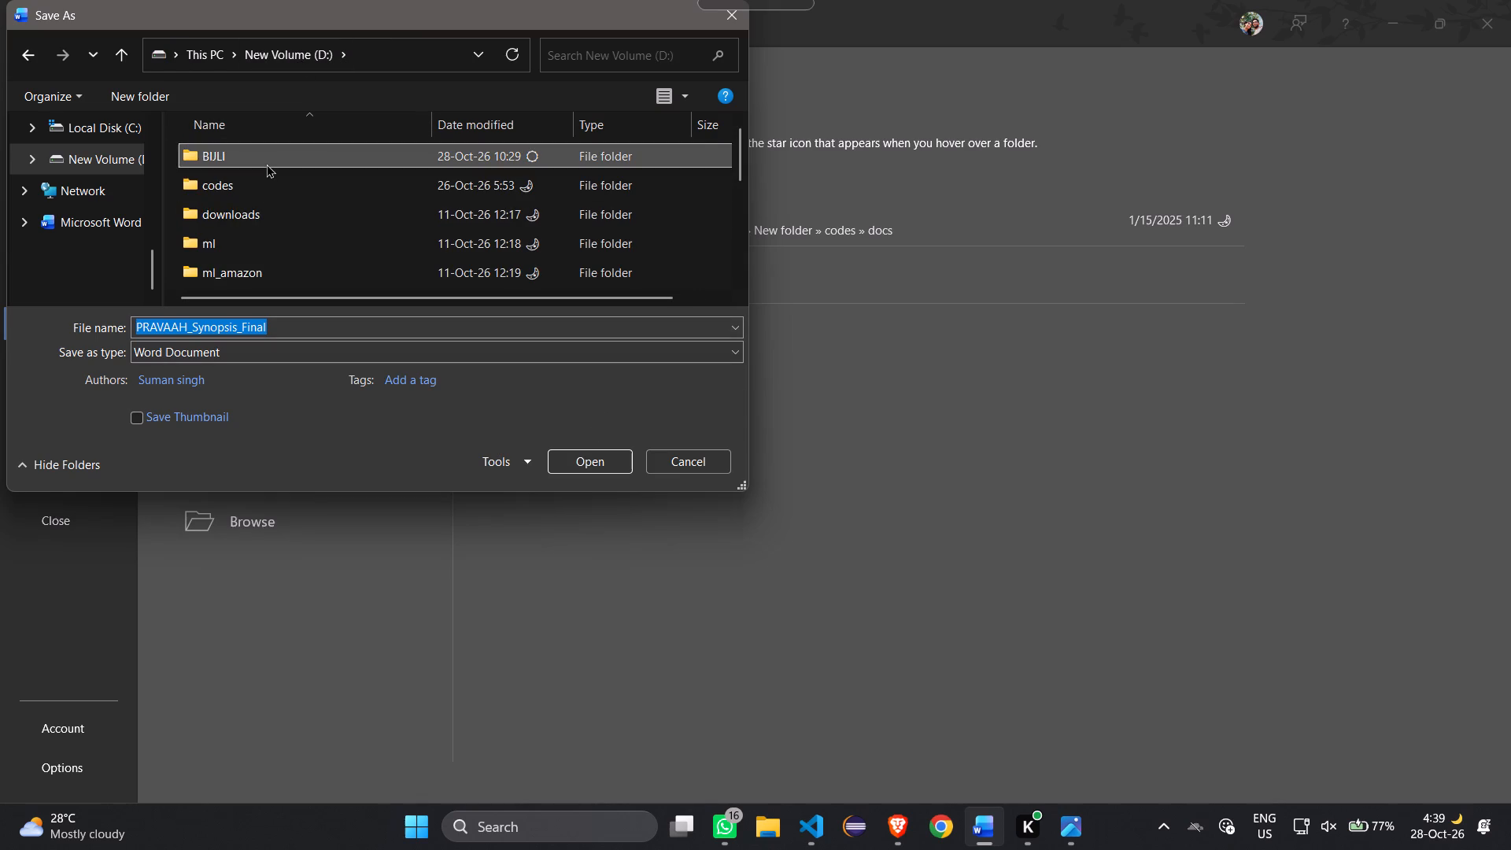
pyautogui.click(578, 461)
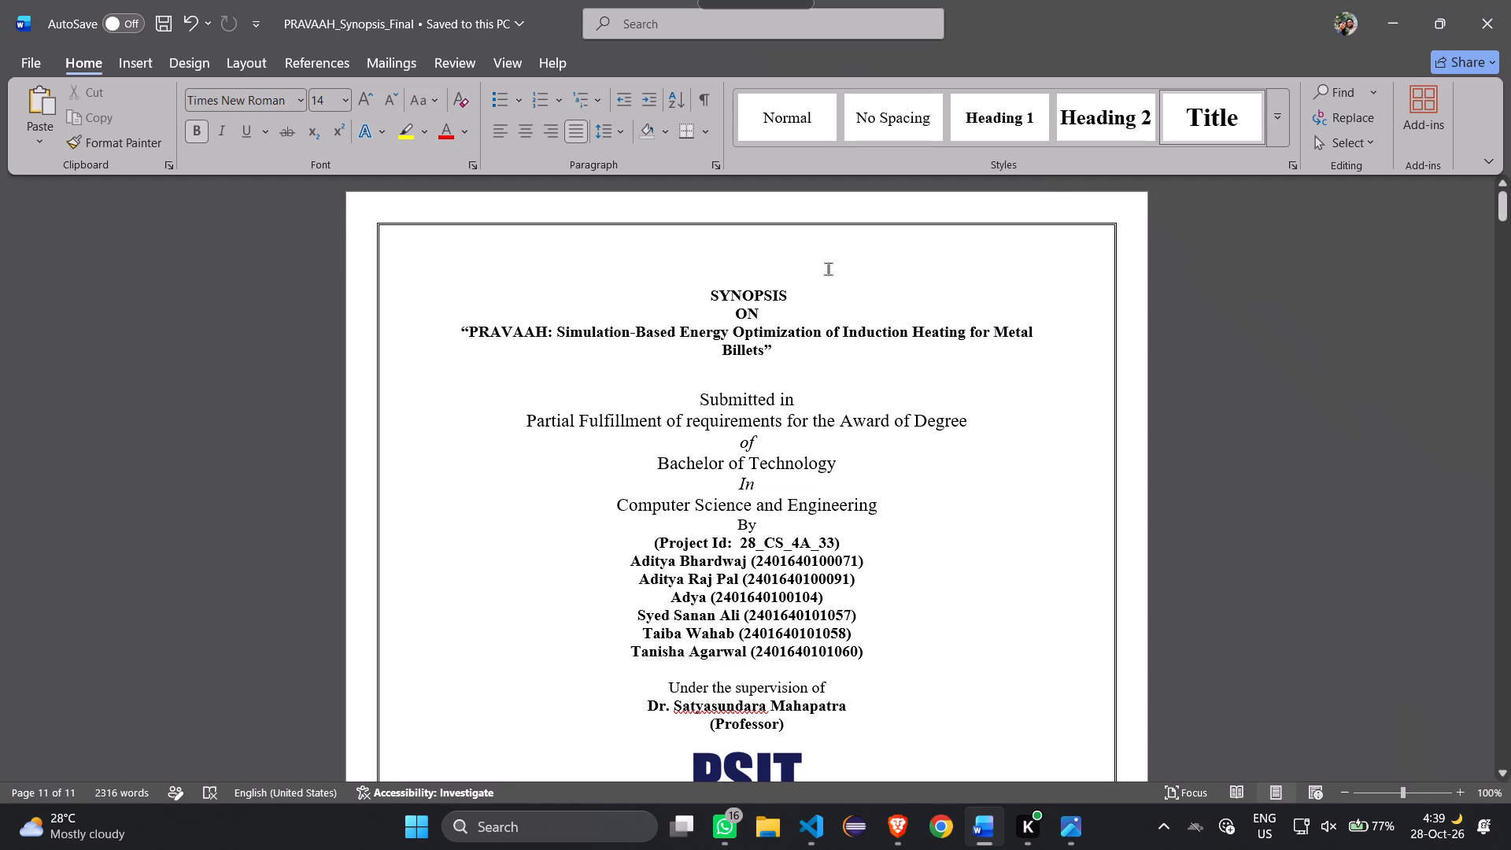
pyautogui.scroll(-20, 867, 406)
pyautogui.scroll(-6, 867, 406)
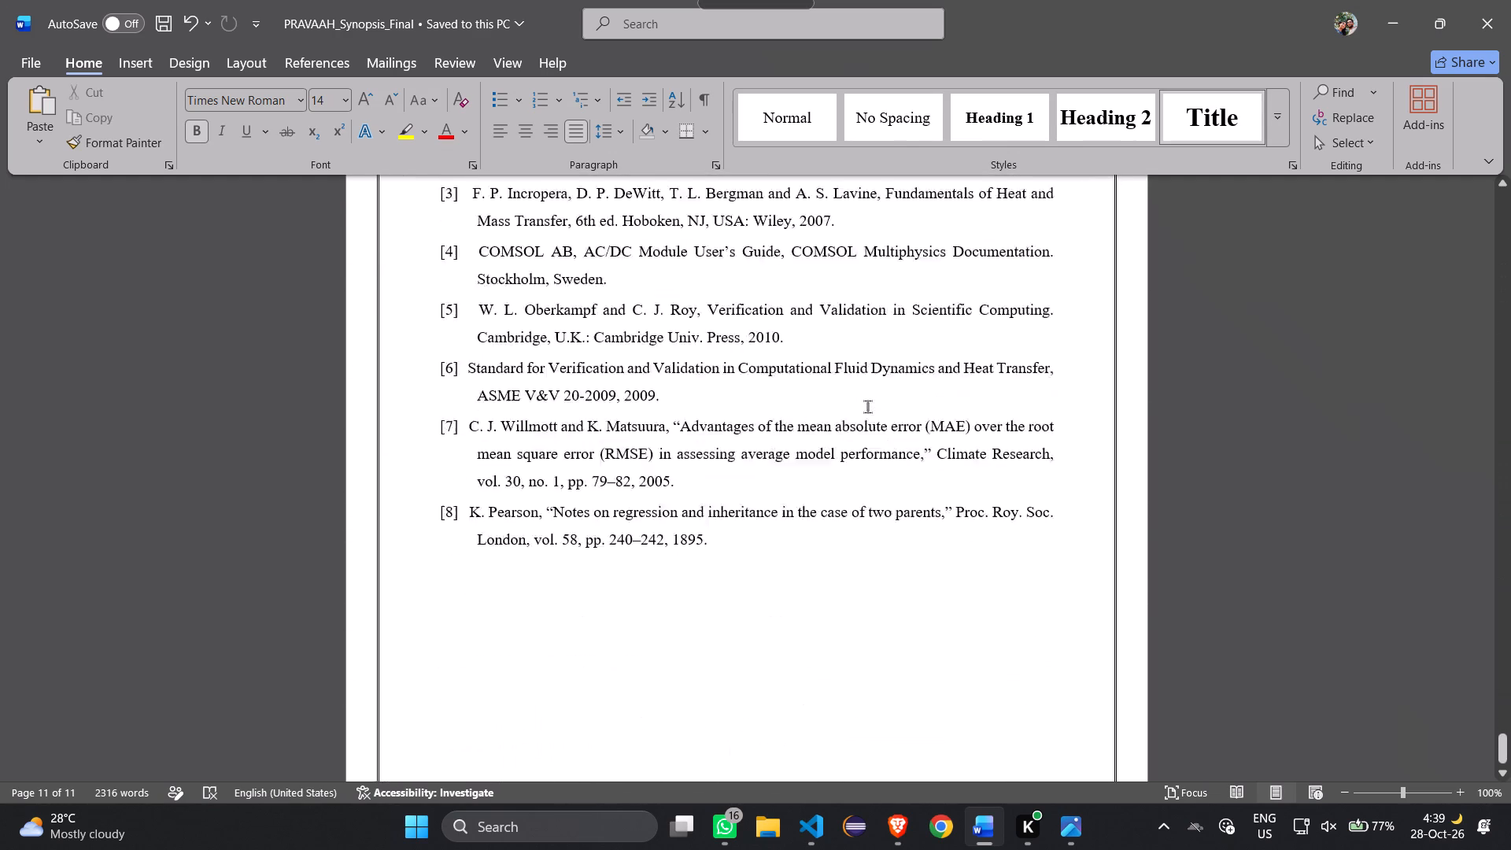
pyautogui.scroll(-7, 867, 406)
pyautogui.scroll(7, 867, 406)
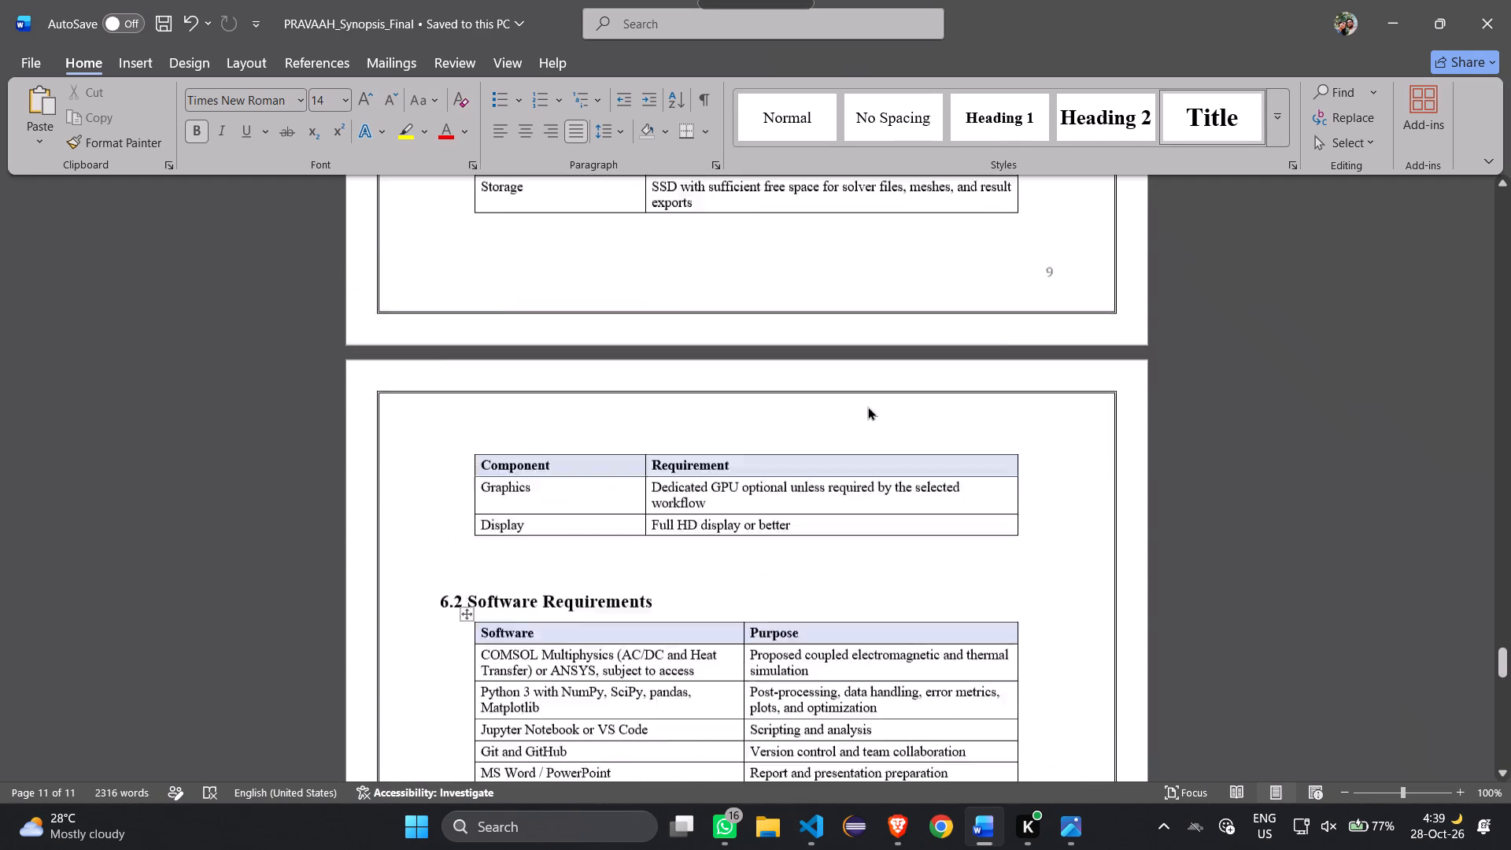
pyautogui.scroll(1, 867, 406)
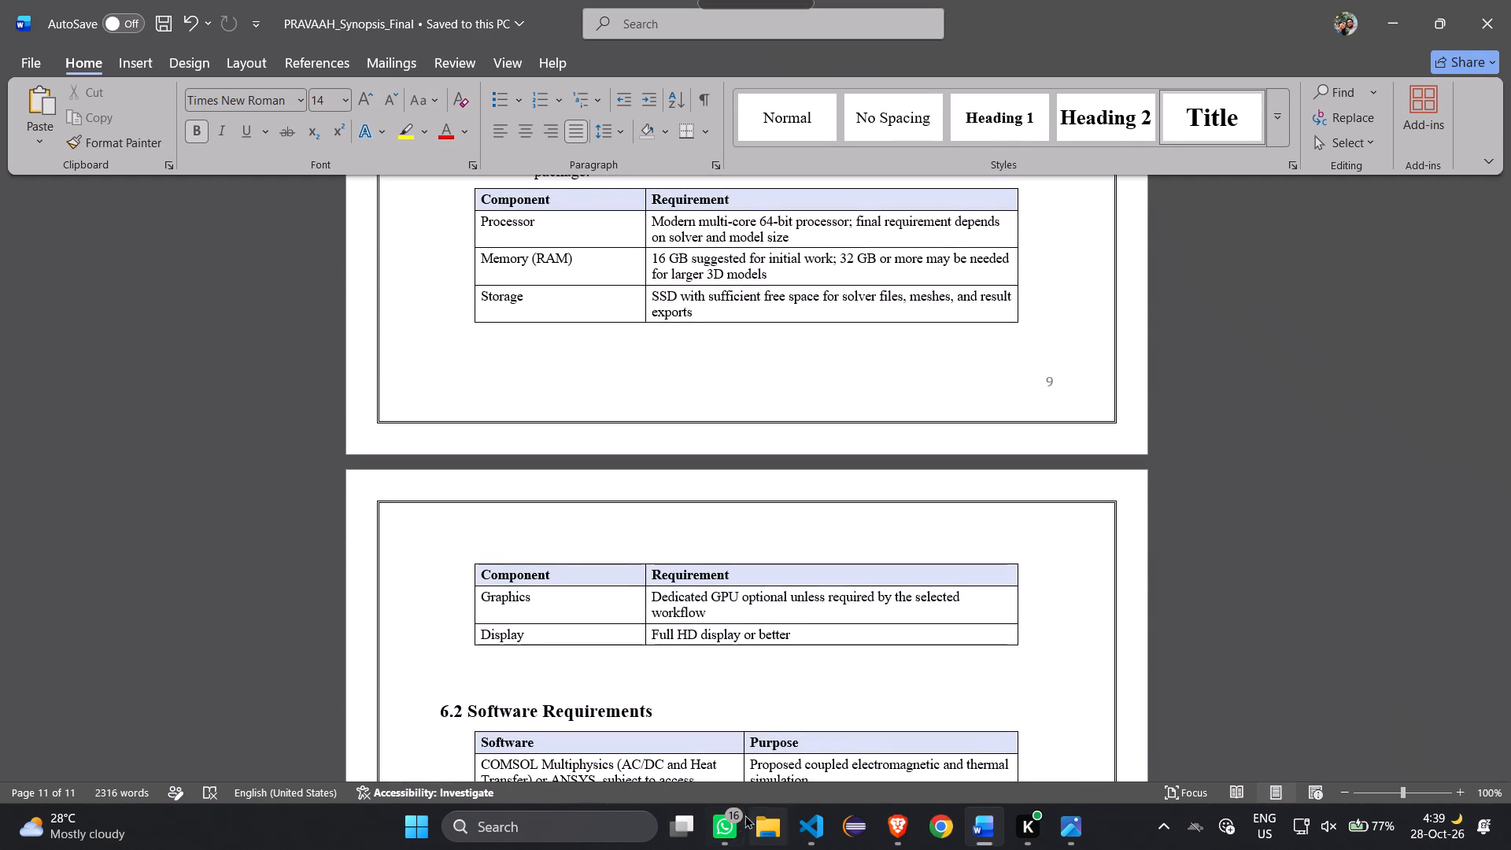
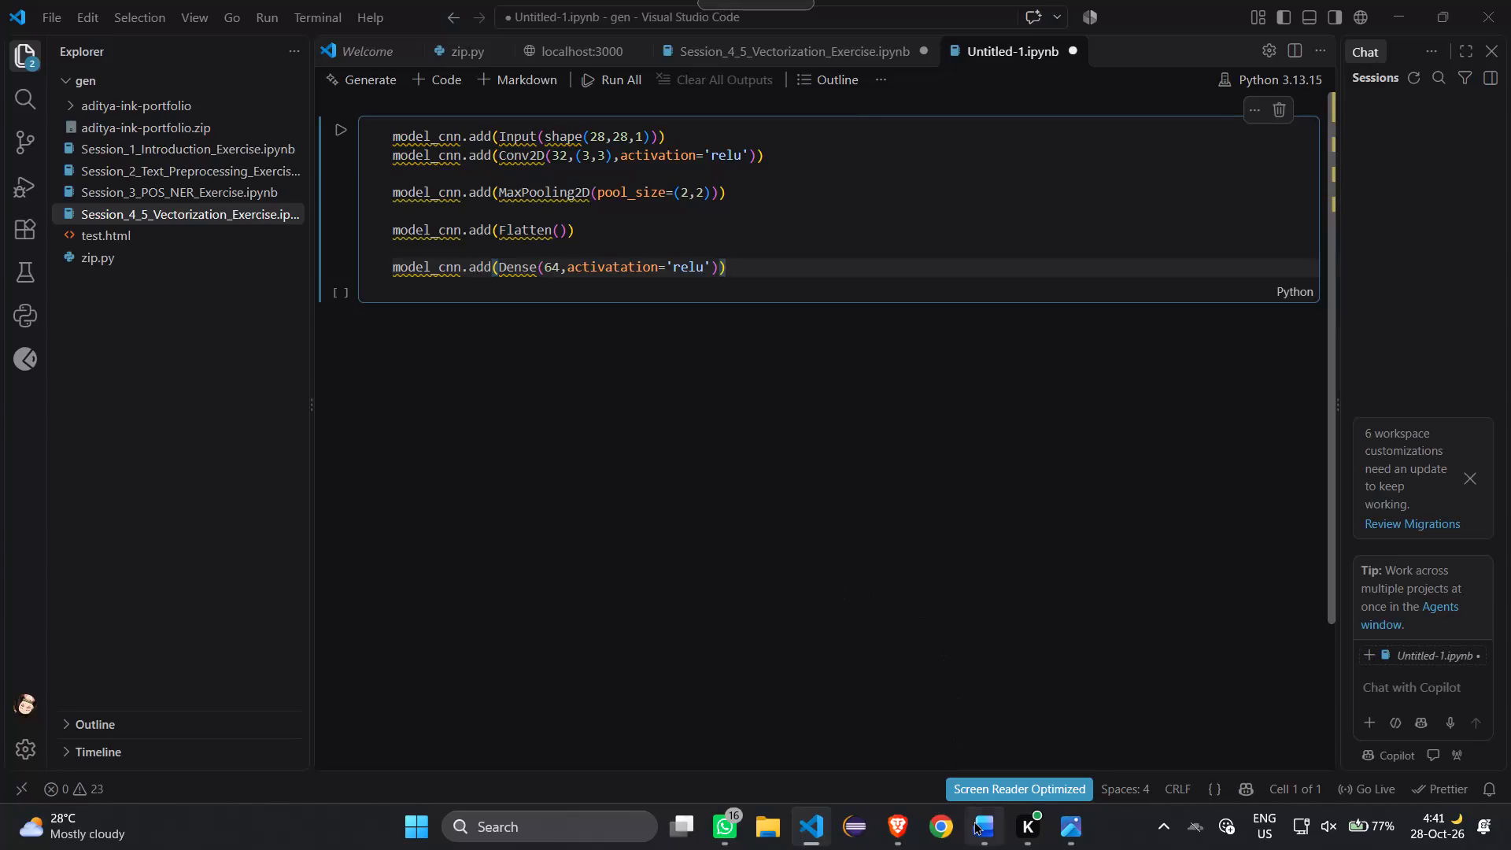
# Switch to Word and check the print preview of the synopsis from the title page to the references, rechecking the diagram page.
pyautogui.click(973, 821)
pyautogui.hotkey('ctrl', 'p')
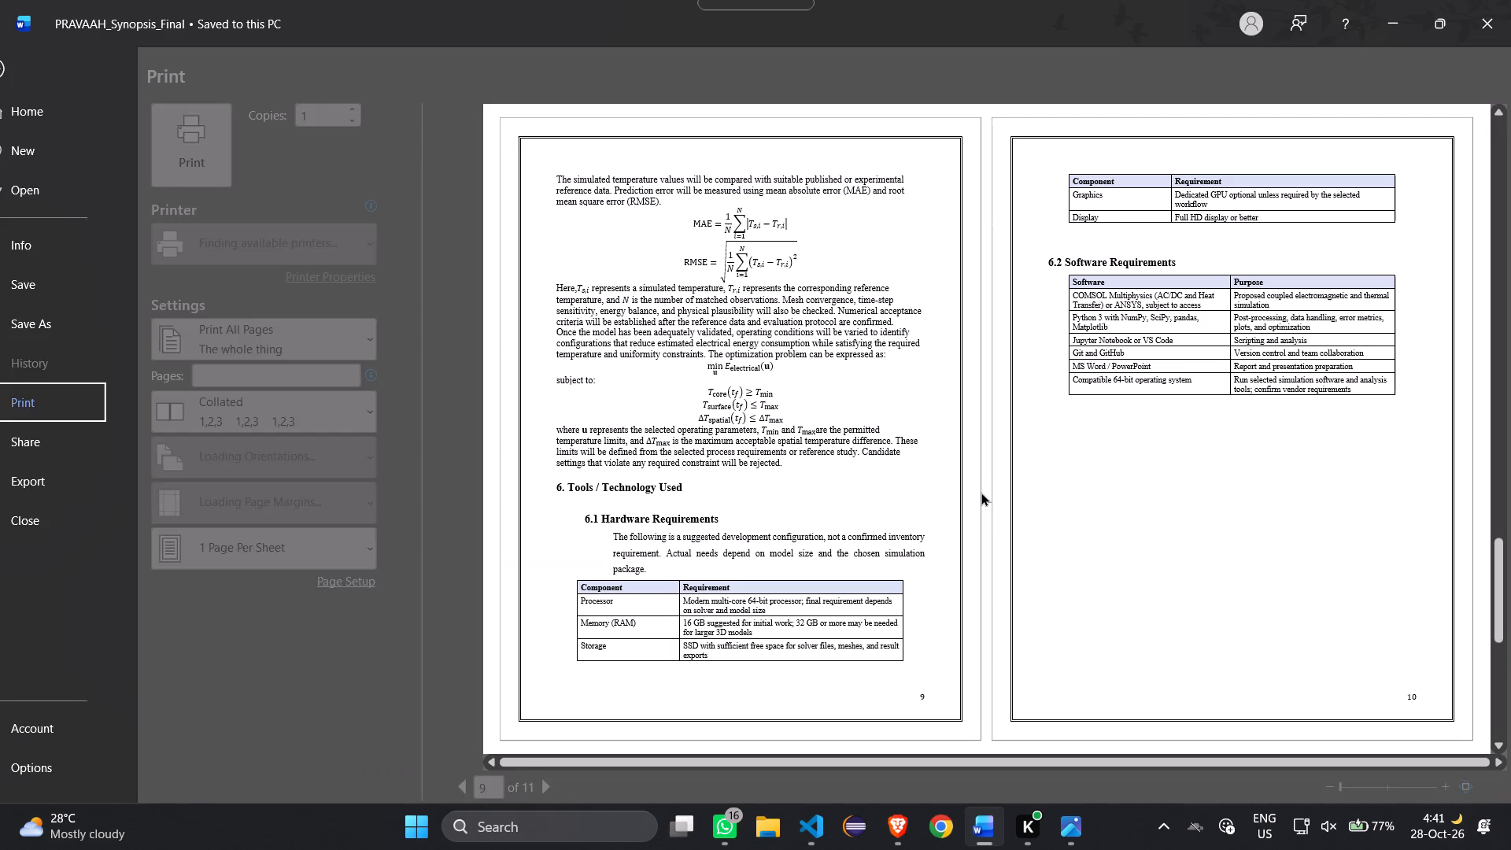
pyautogui.hscroll(11, 1103, 411)
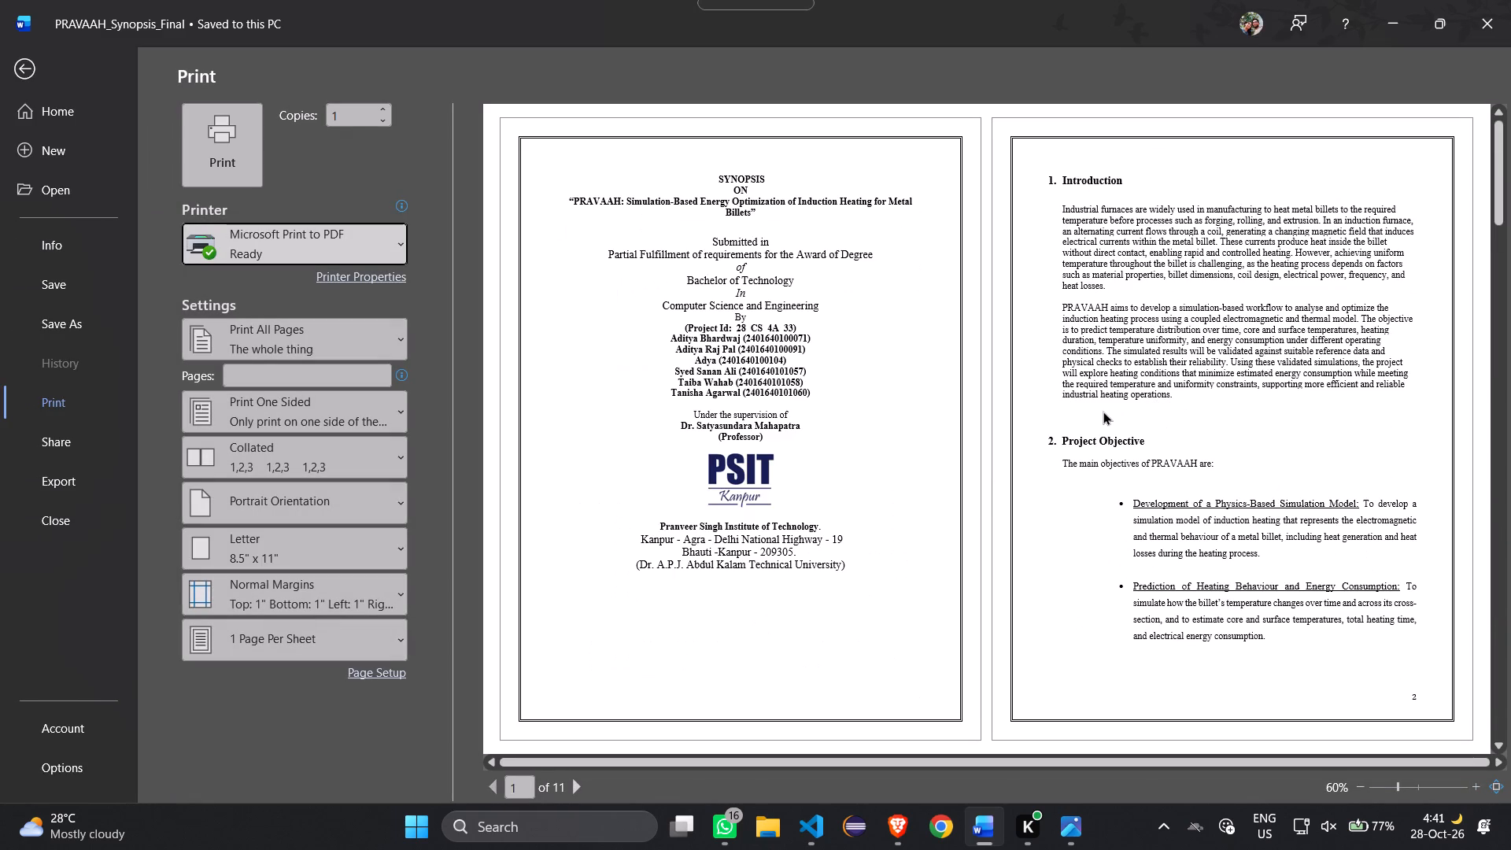
pyautogui.hscroll(-2, 1103, 411)
pyautogui.click(570, 789)
pyautogui.click(570, 789)
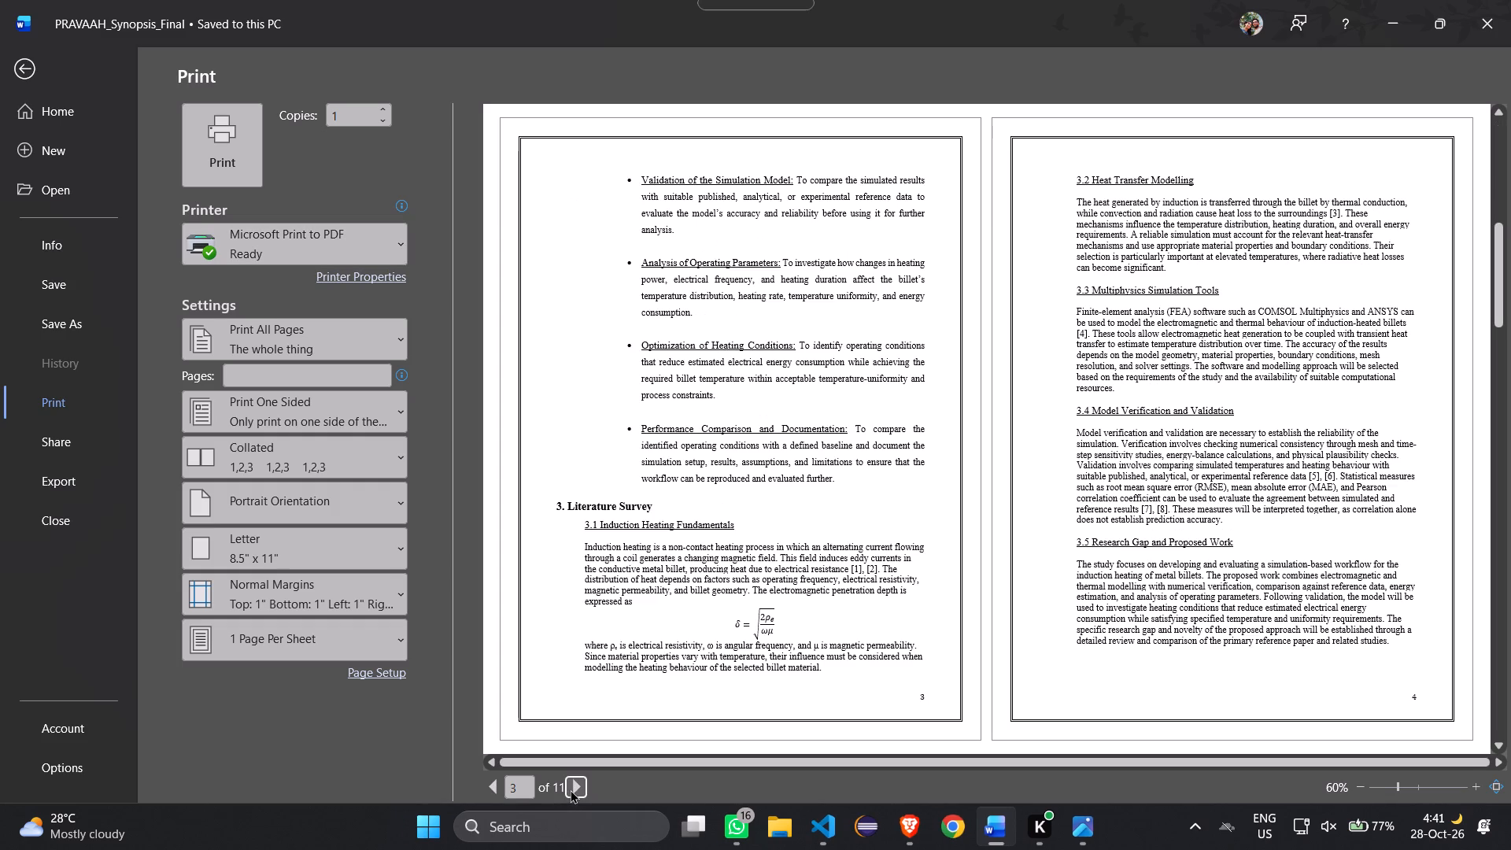
pyautogui.click(570, 789)
pyautogui.click(570, 789)
pyautogui.click(570, 789)
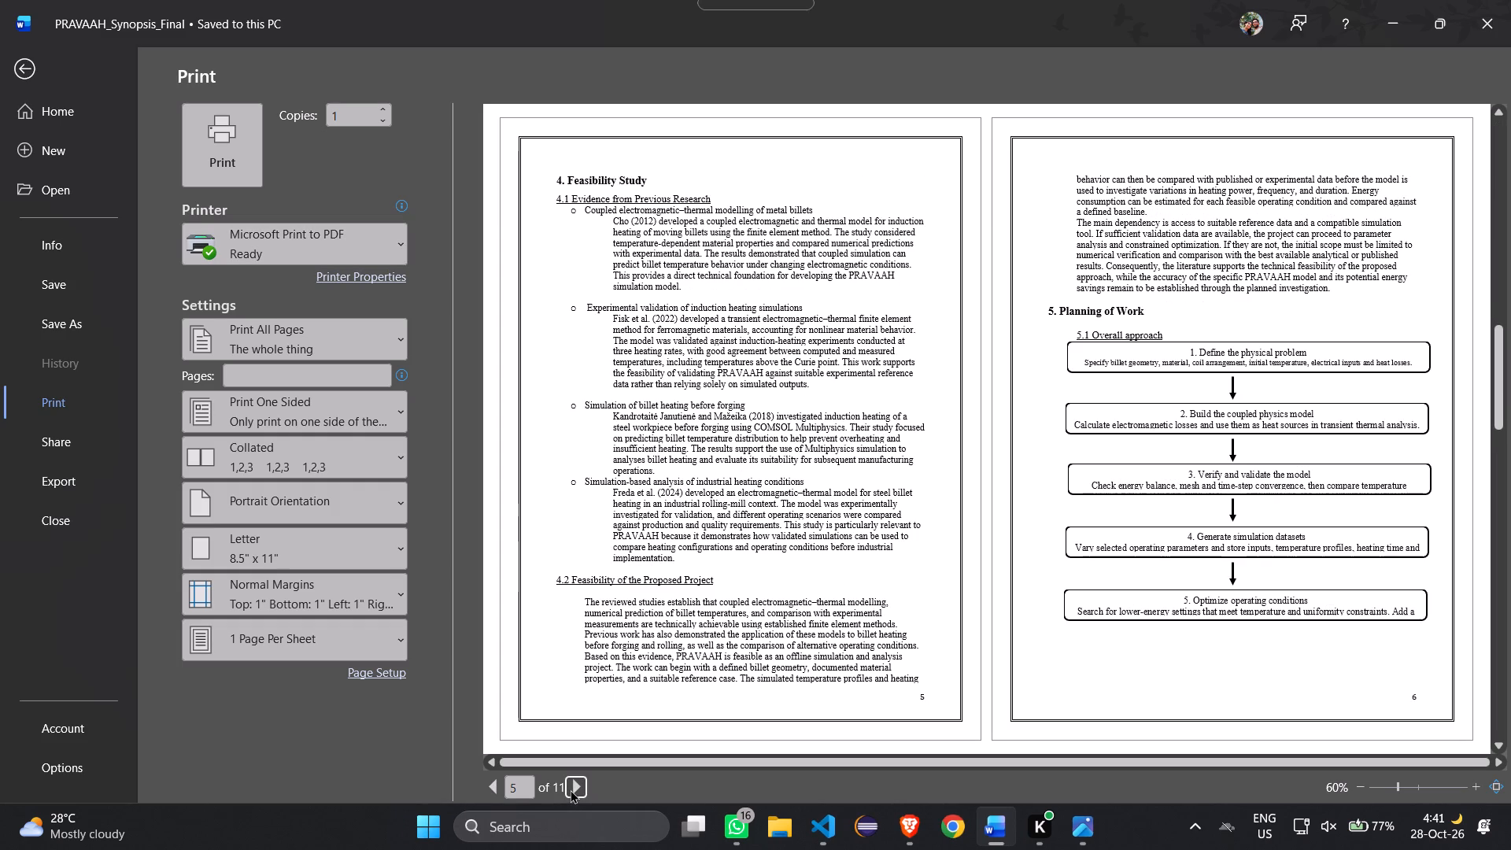
pyautogui.click(570, 789)
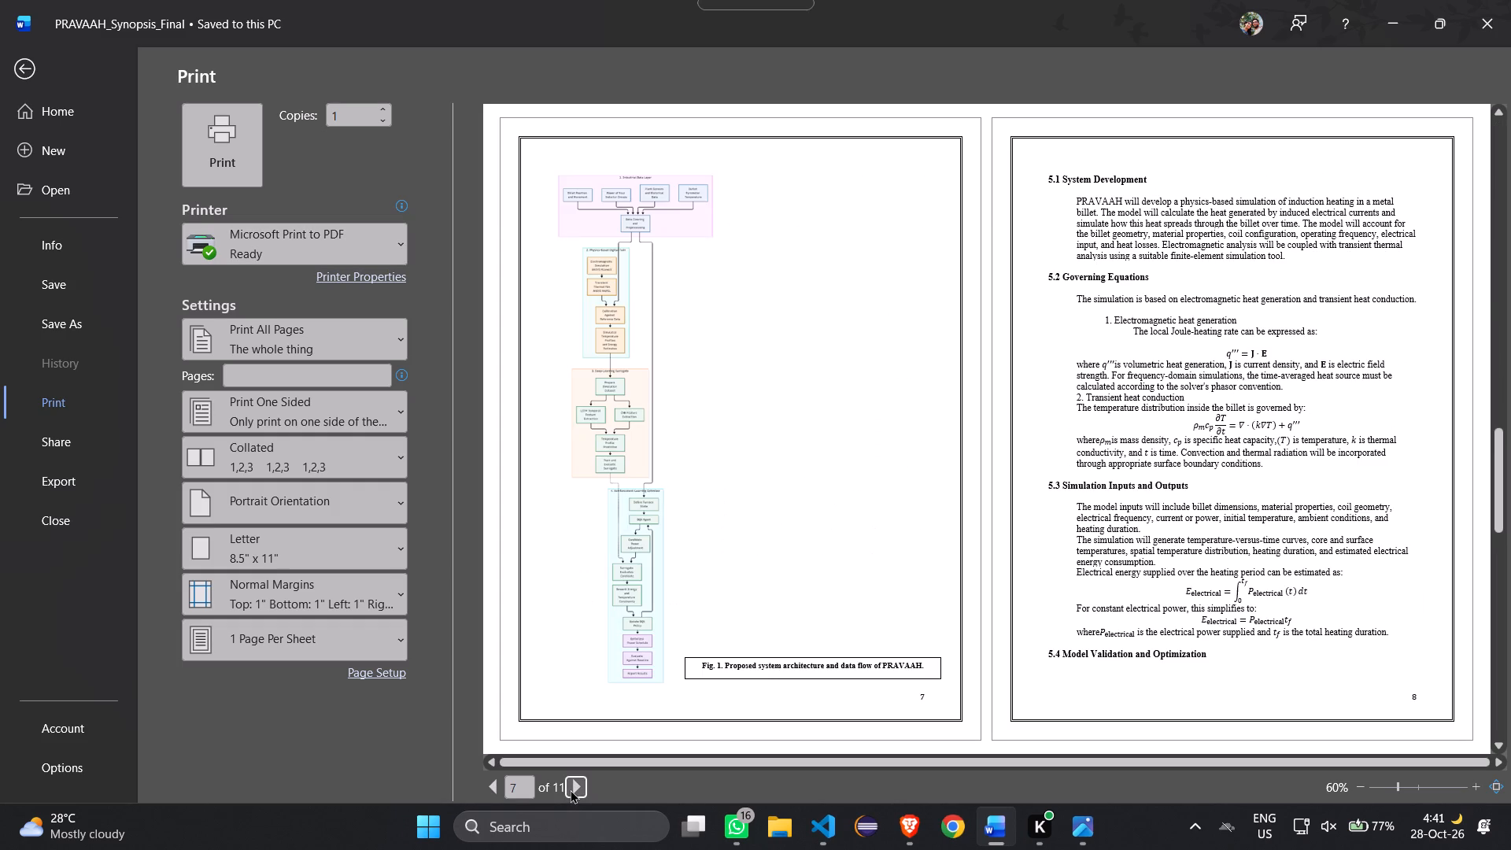
pyautogui.click(570, 789)
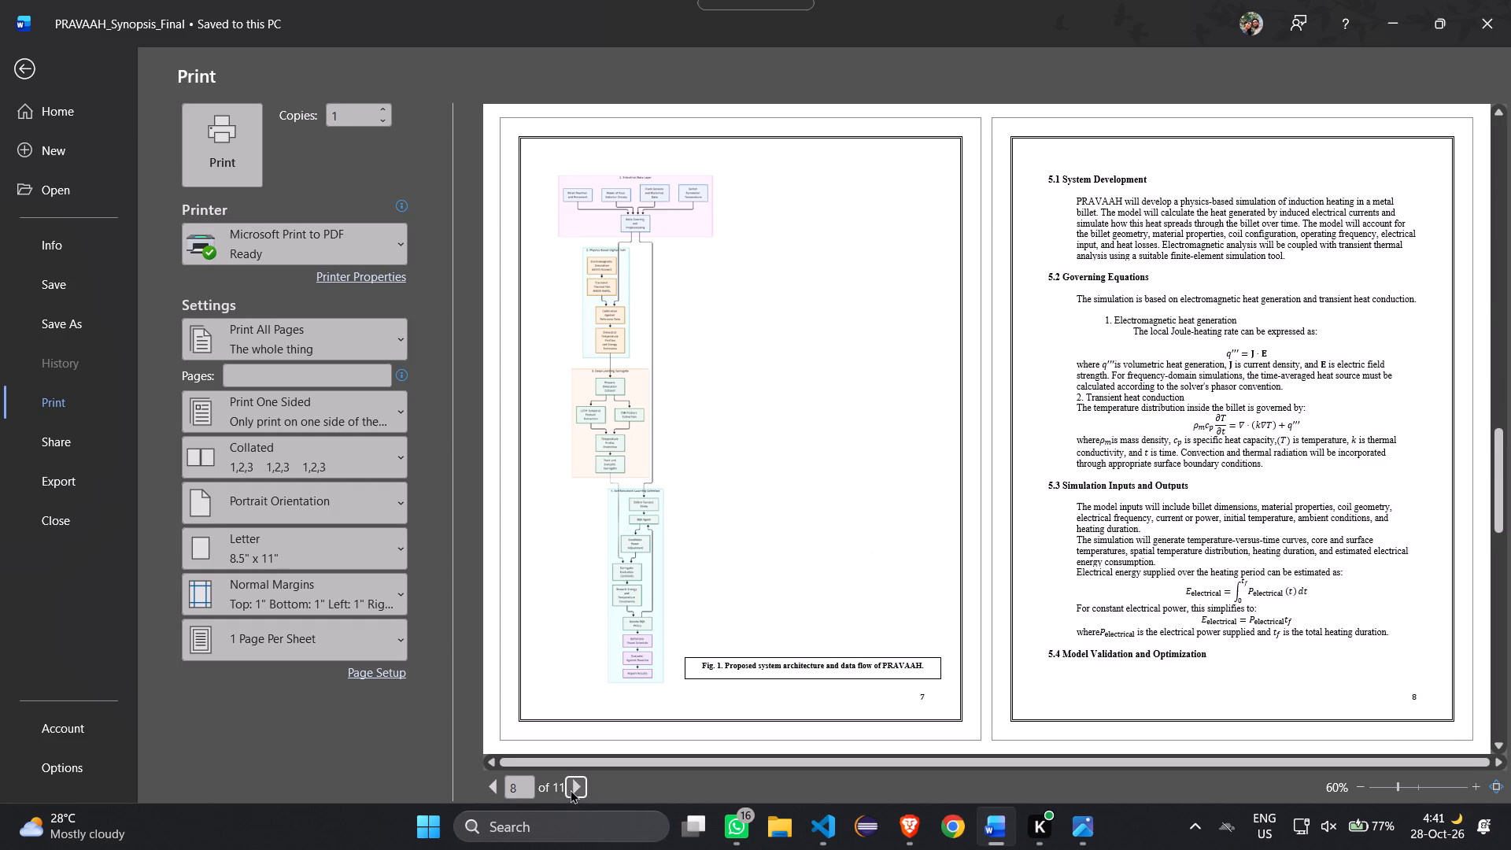
pyautogui.click(570, 789)
pyautogui.click(570, 789)
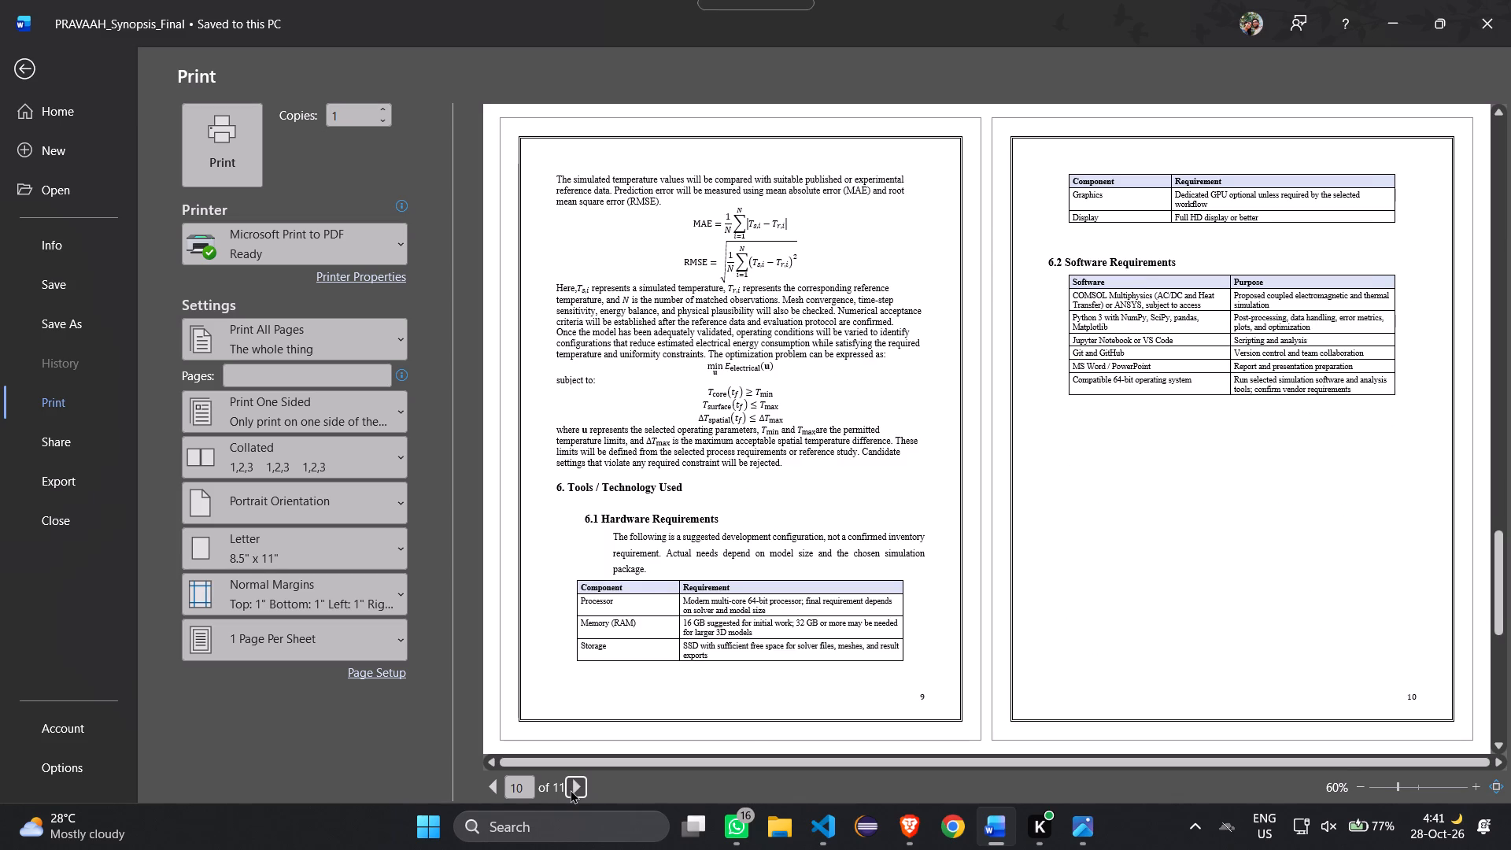
pyautogui.click(570, 789)
pyautogui.click(486, 789)
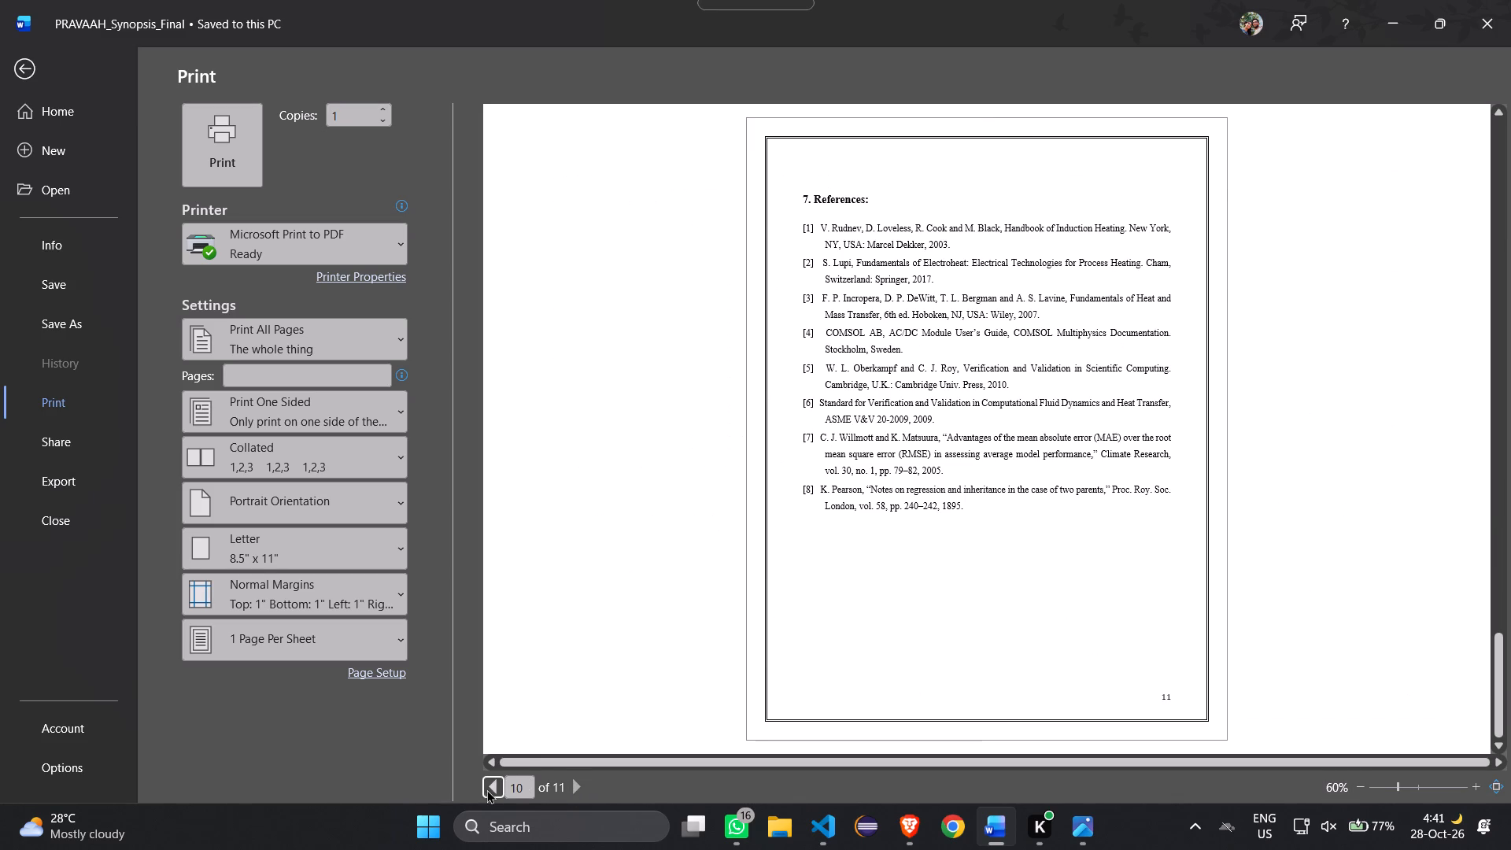
pyautogui.click(486, 789)
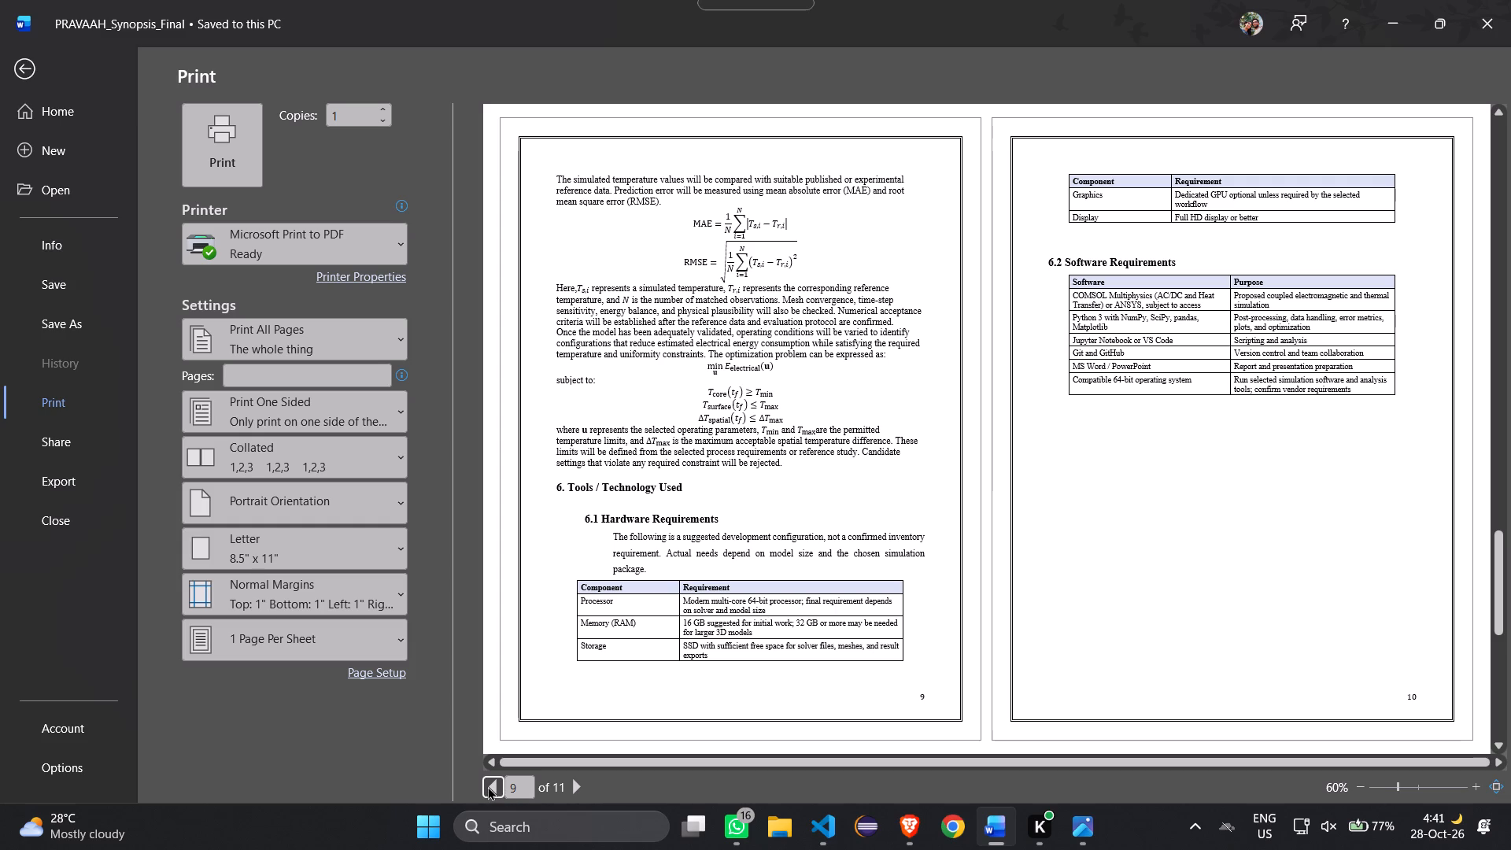
pyautogui.click(487, 786)
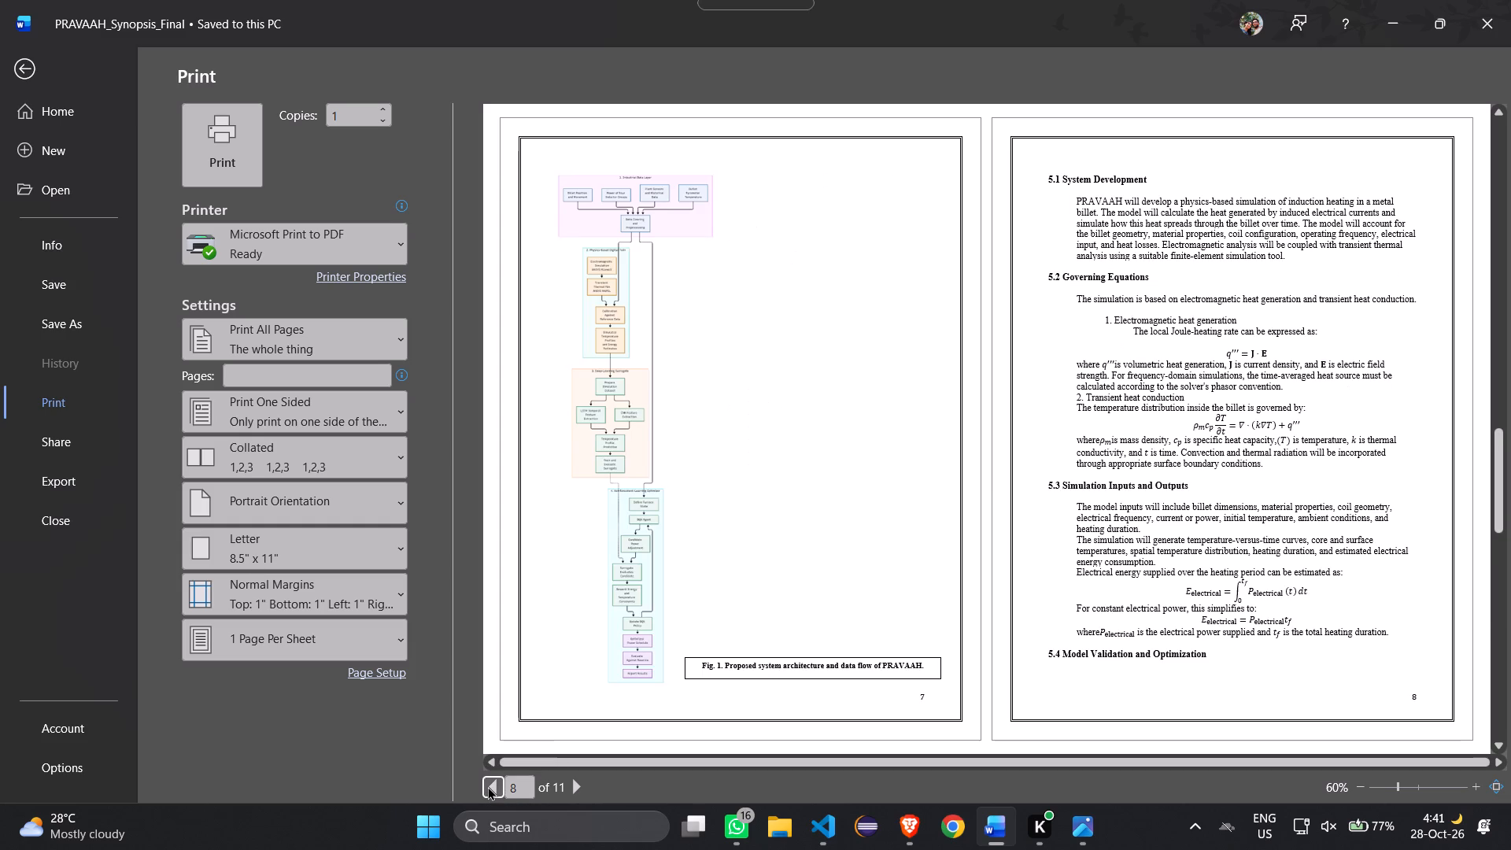
pyautogui.click(487, 786)
pyautogui.click(487, 786)
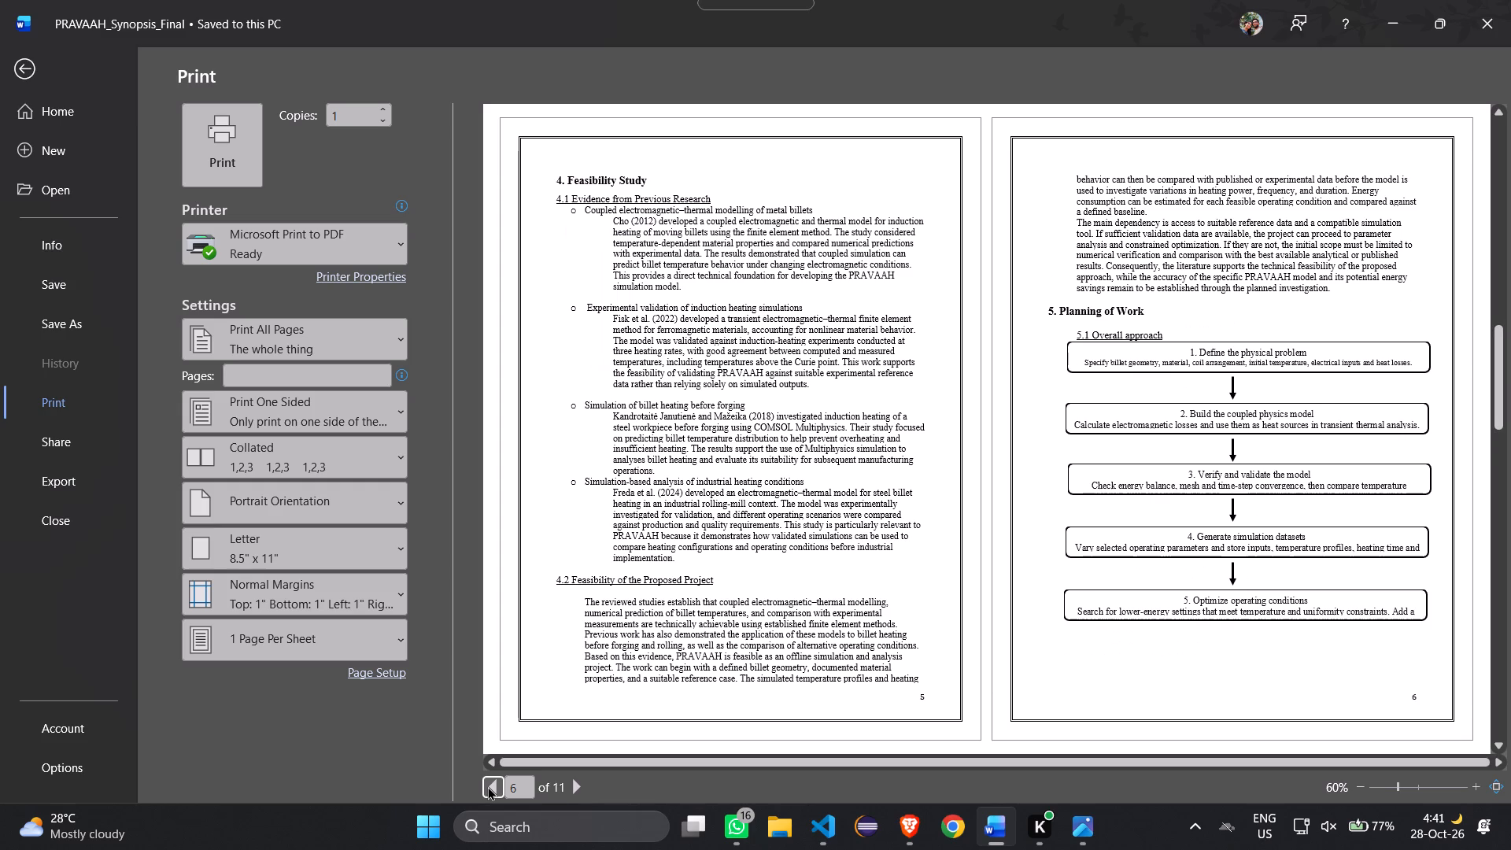
pyautogui.click(487, 786)
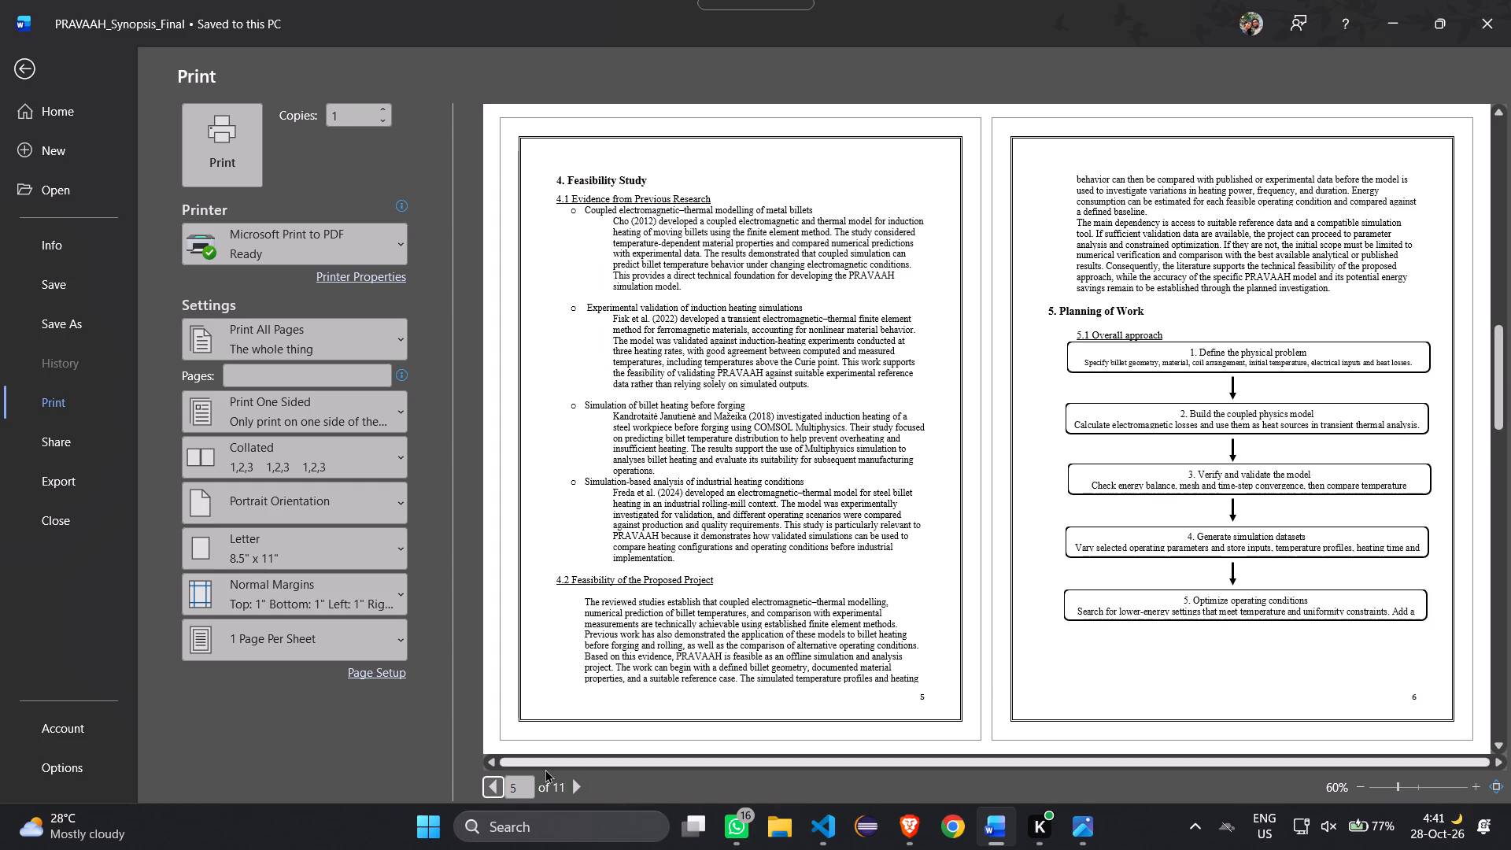
pyautogui.doubleClick(570, 785)
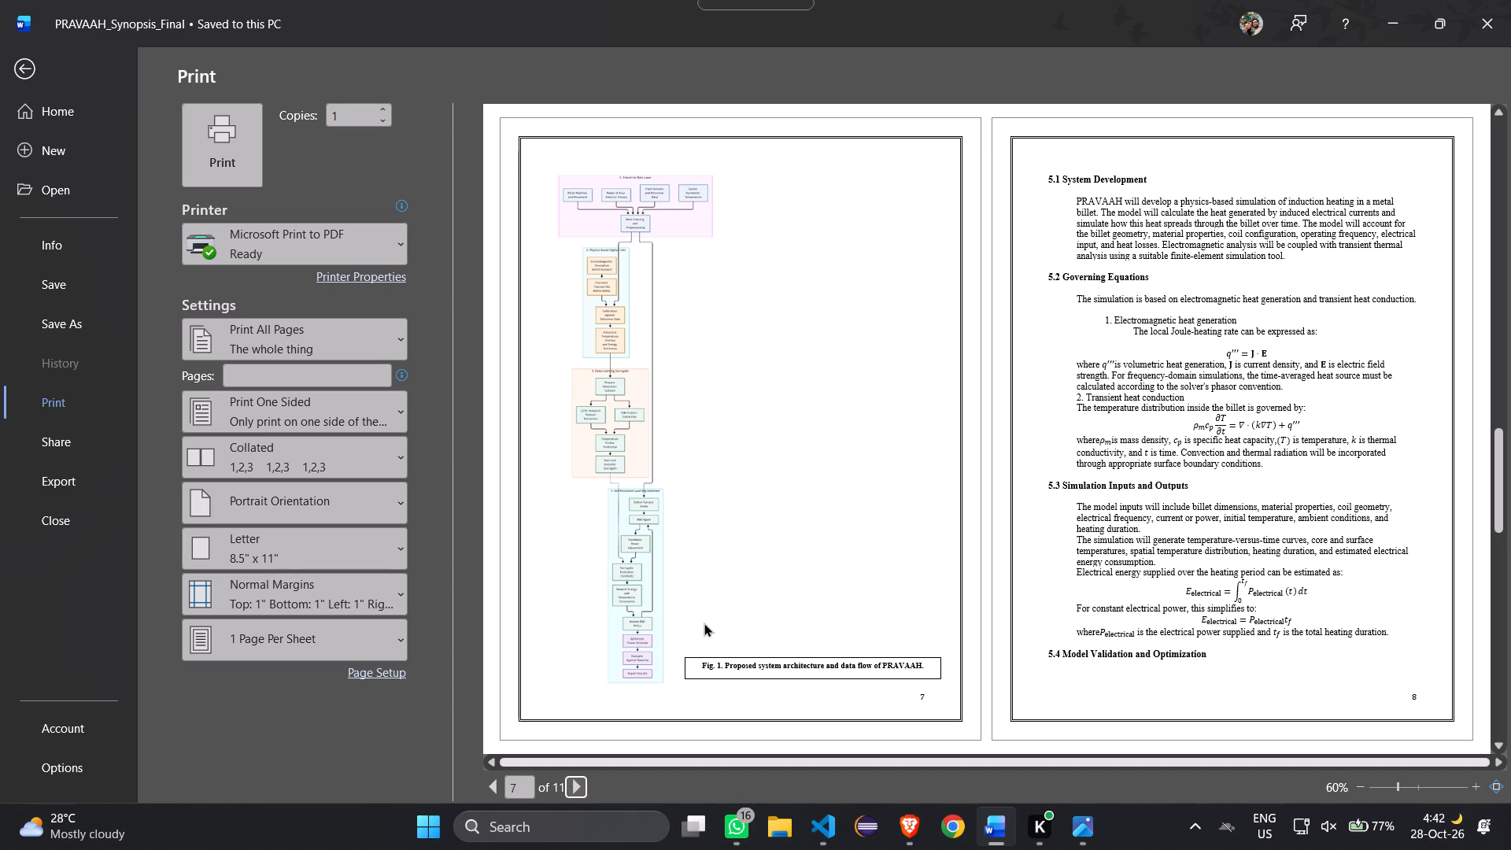
pyautogui.press('`')
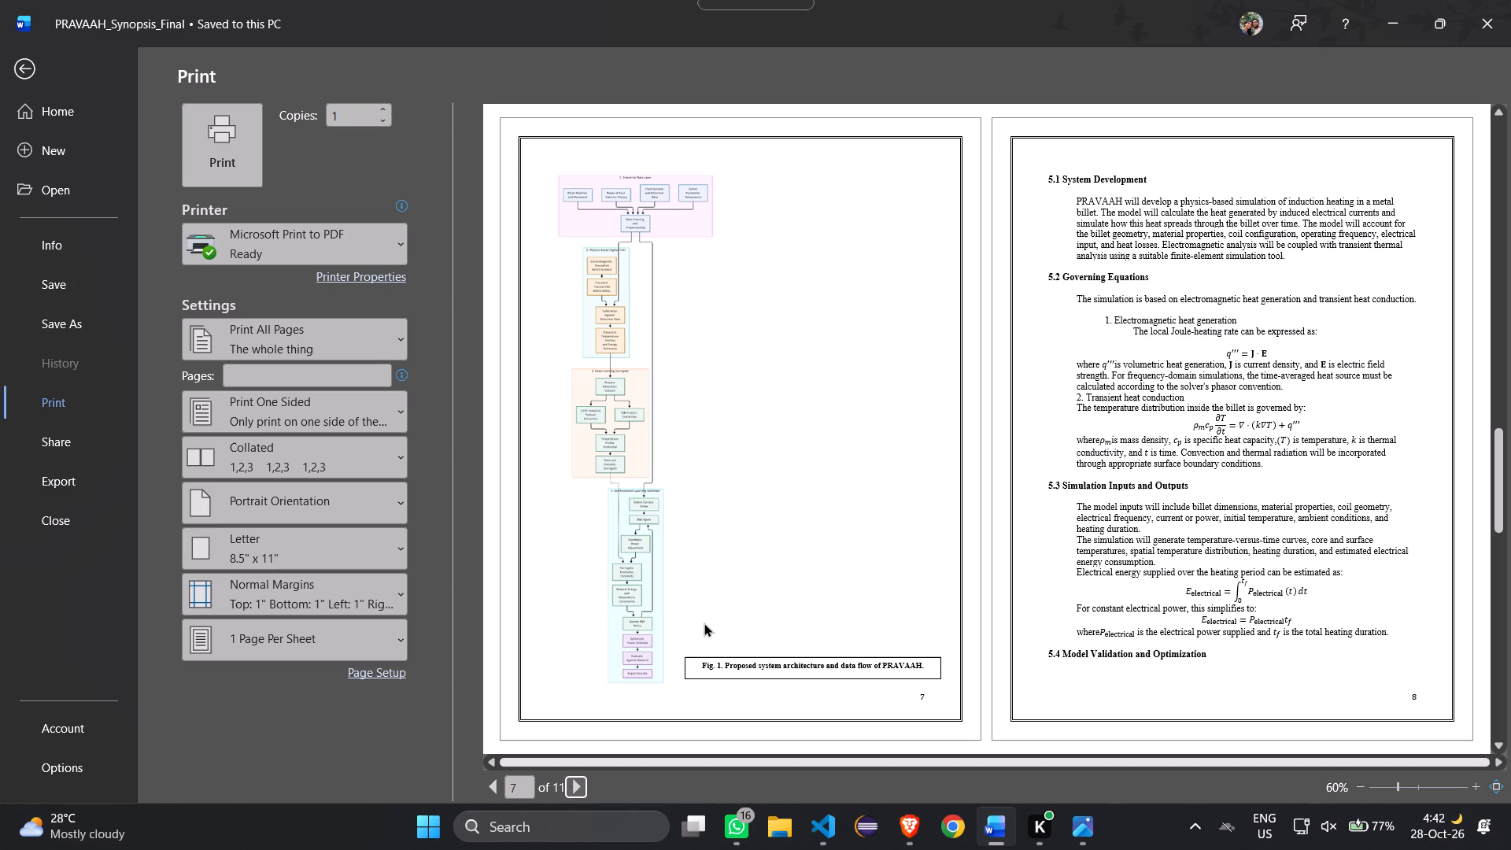
pyautogui.press('Escape')
# Centre the system architecture diagram on page 7.
pyautogui.scroll(15, 789, 409)
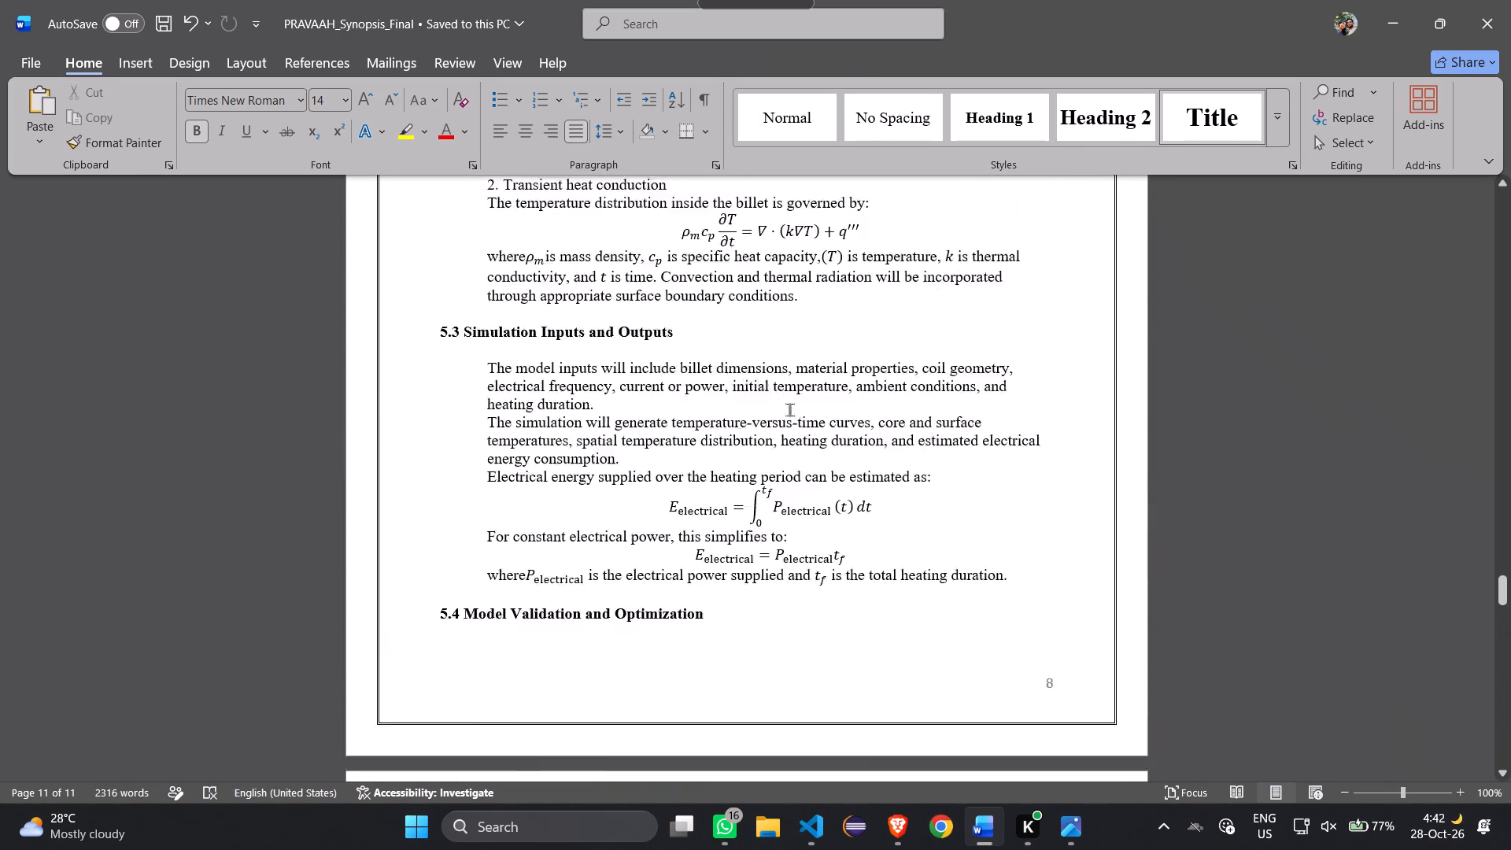
pyautogui.scroll(8, 789, 409)
pyautogui.rightClick(789, 409)
pyautogui.click(593, 364)
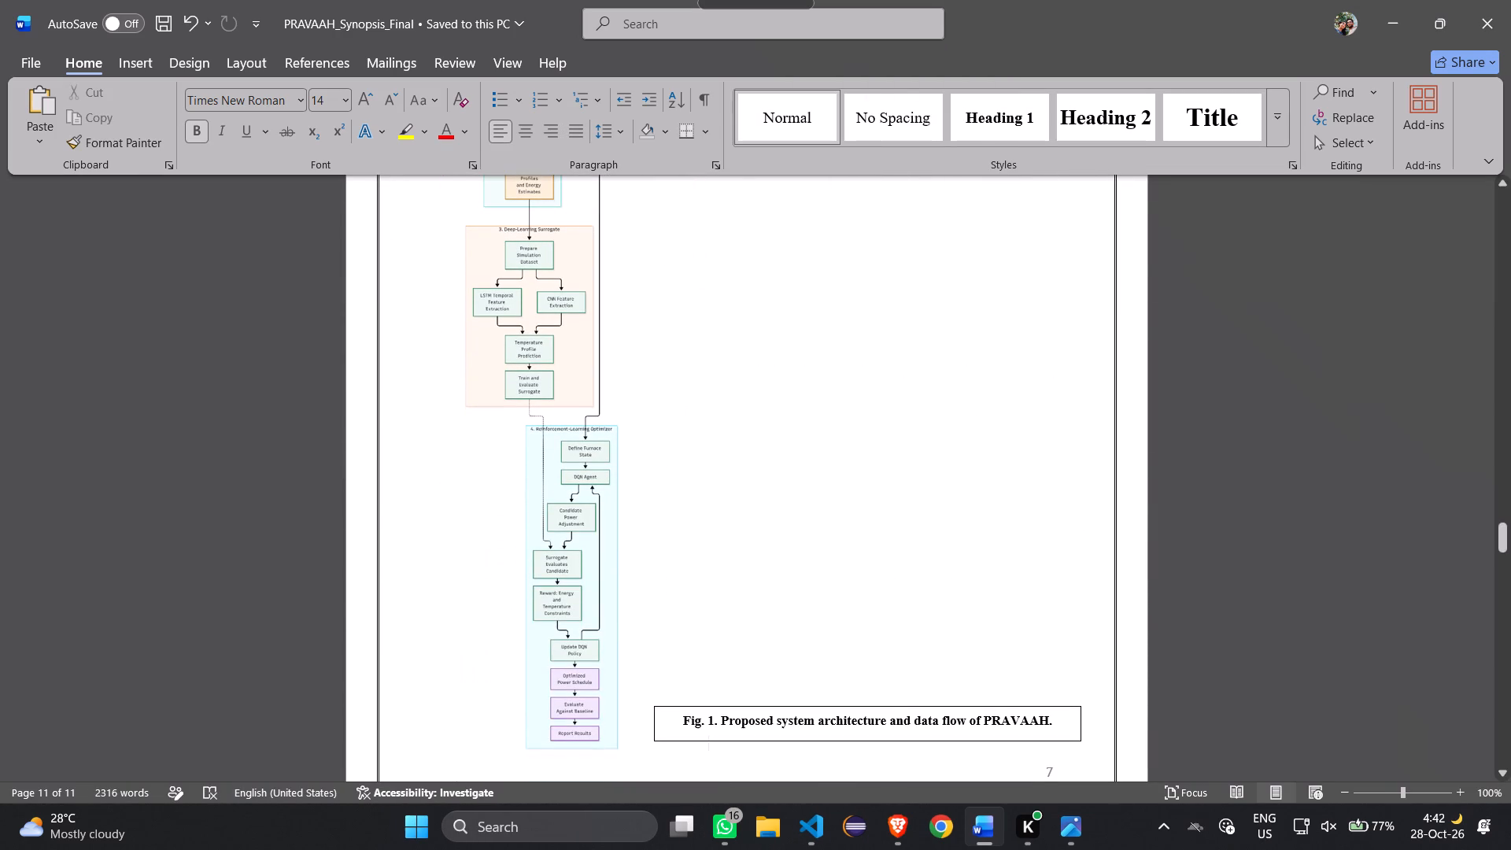
pyautogui.click(637, 374)
pyautogui.click(531, 132)
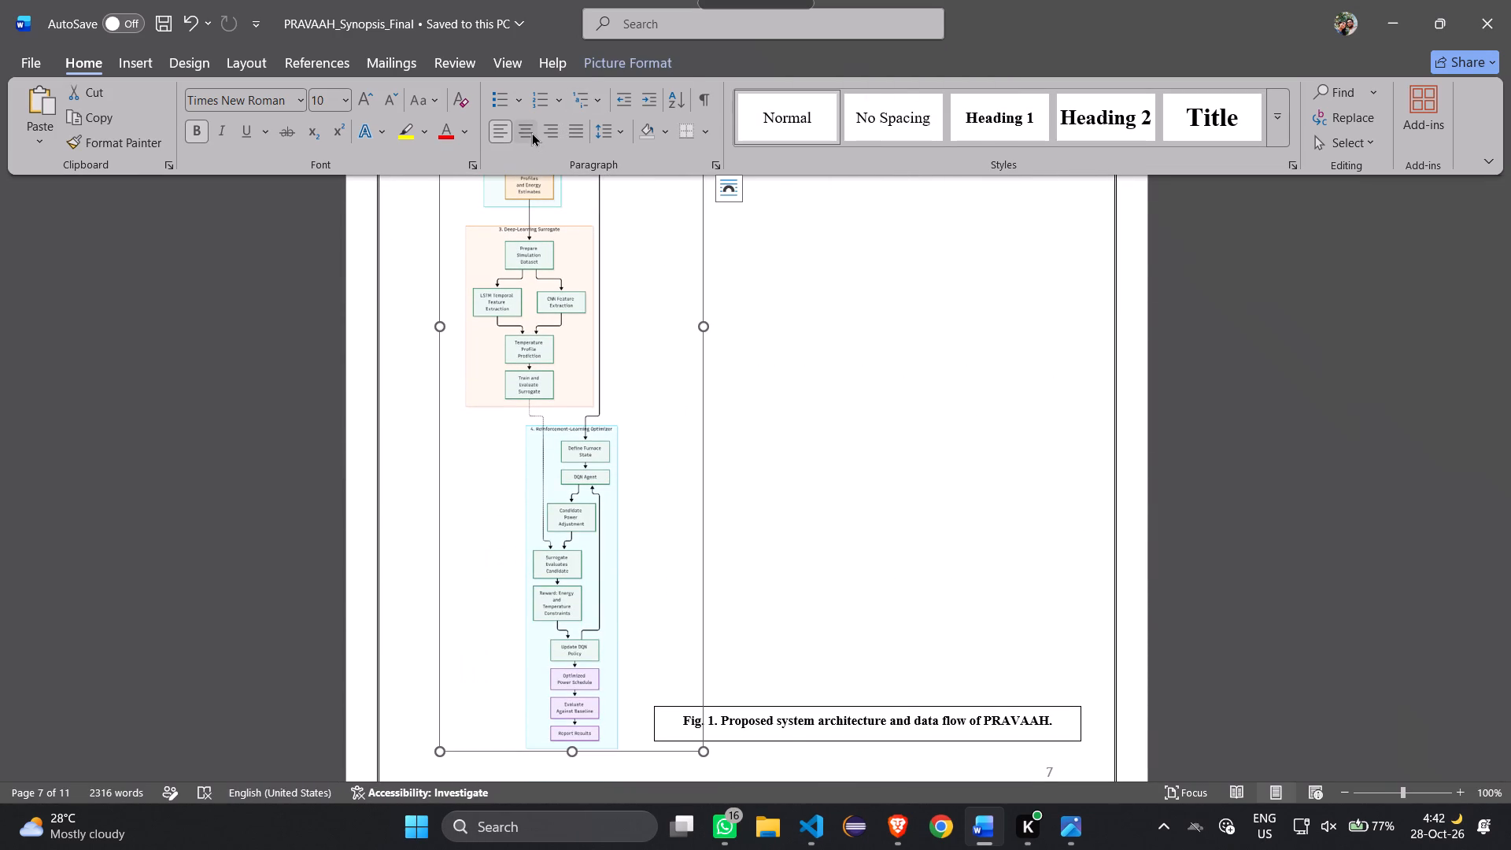
pyautogui.click(1021, 427)
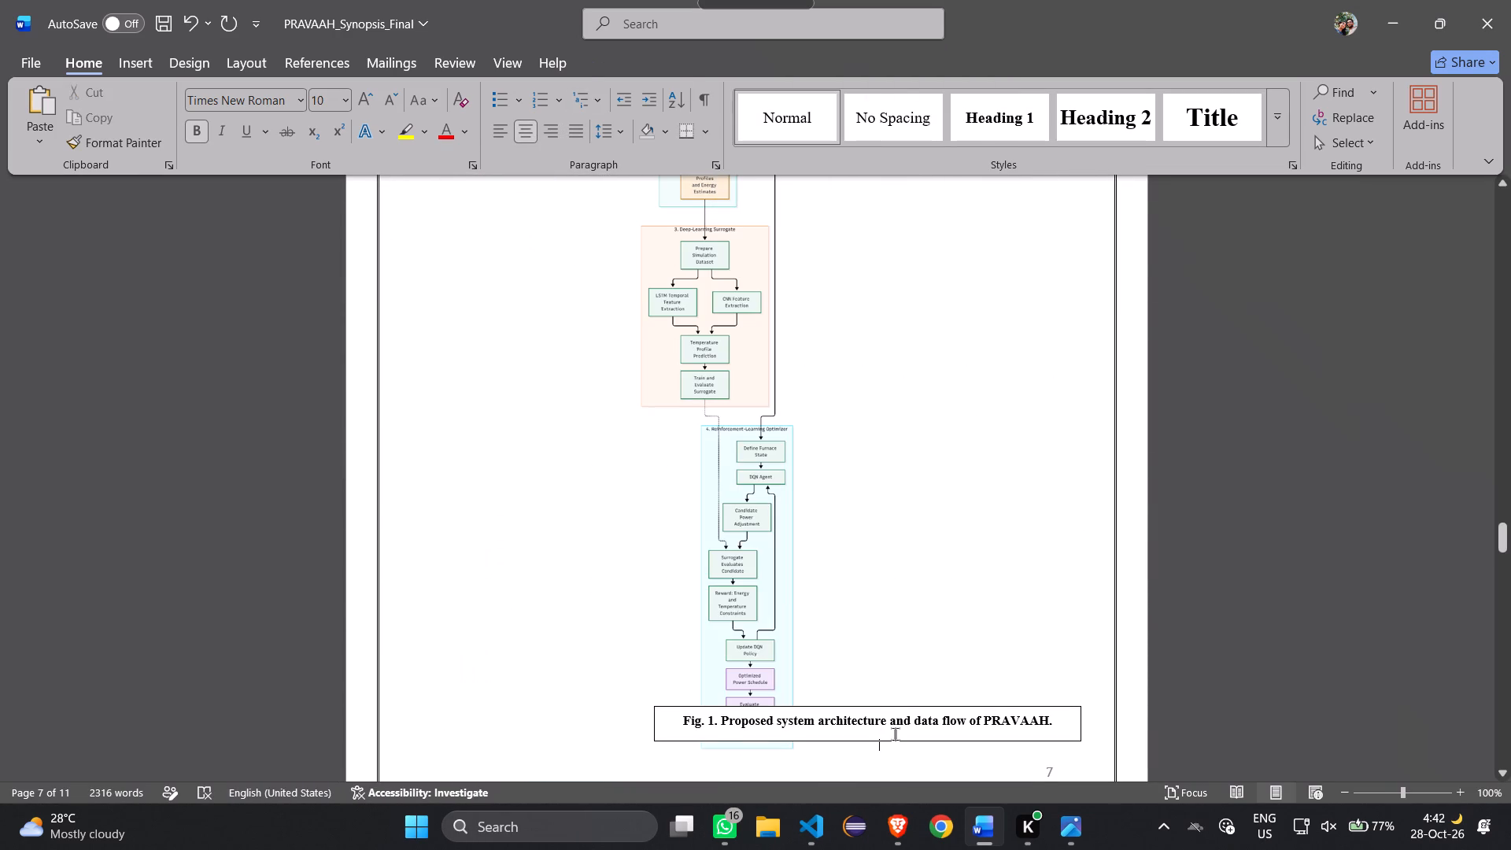
# Resize the Fig. 1 caption box to about 2.54" wide by 0.72" high and place it beside the diagram's lower part.
pyautogui.scroll(-3, 906, 700)
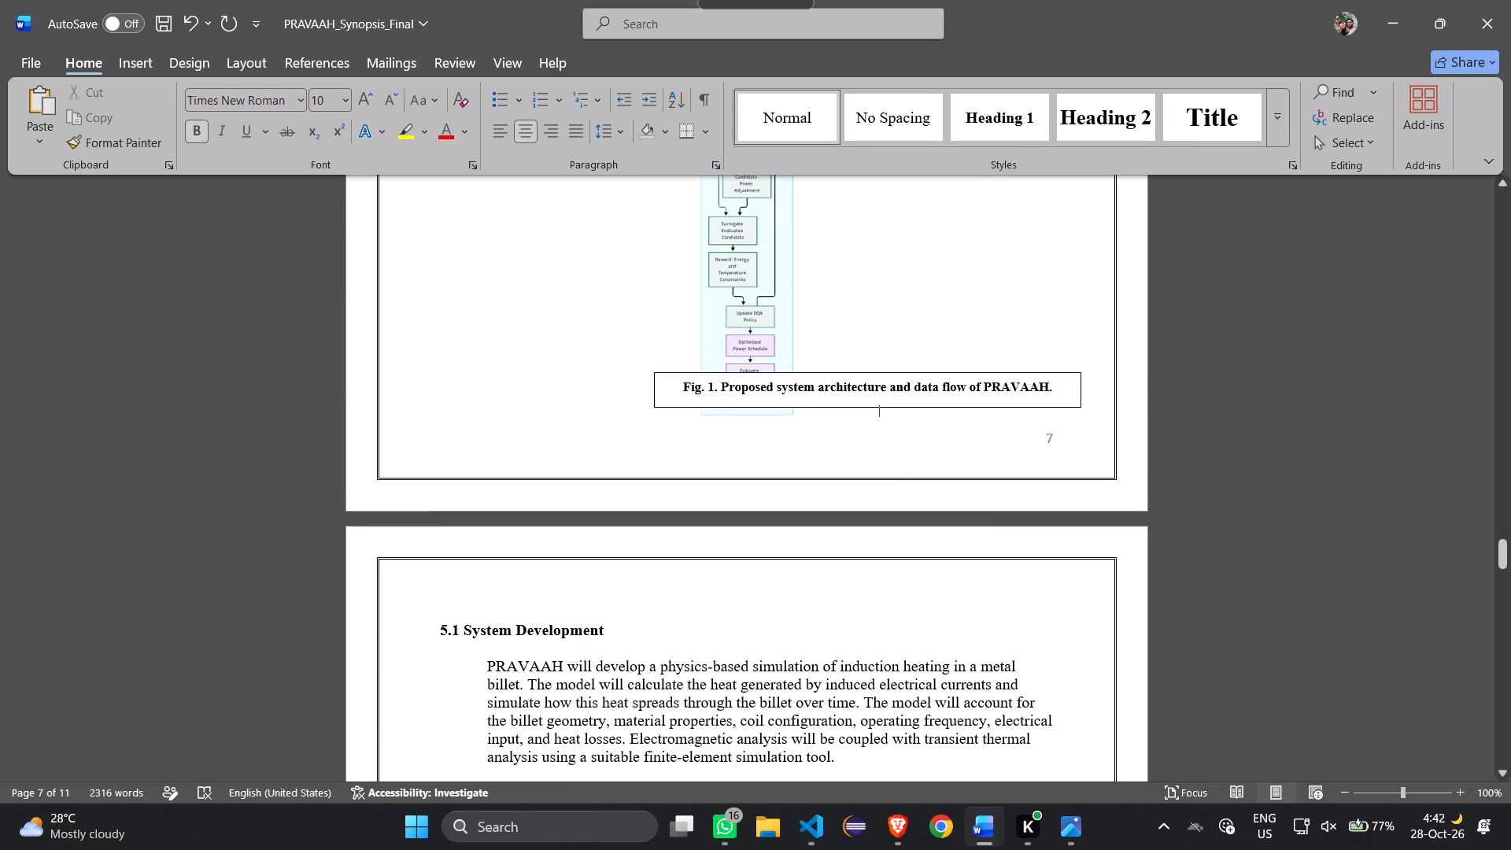
pyautogui.moveTo(865, 375); pyautogui.dragTo(924, 293)
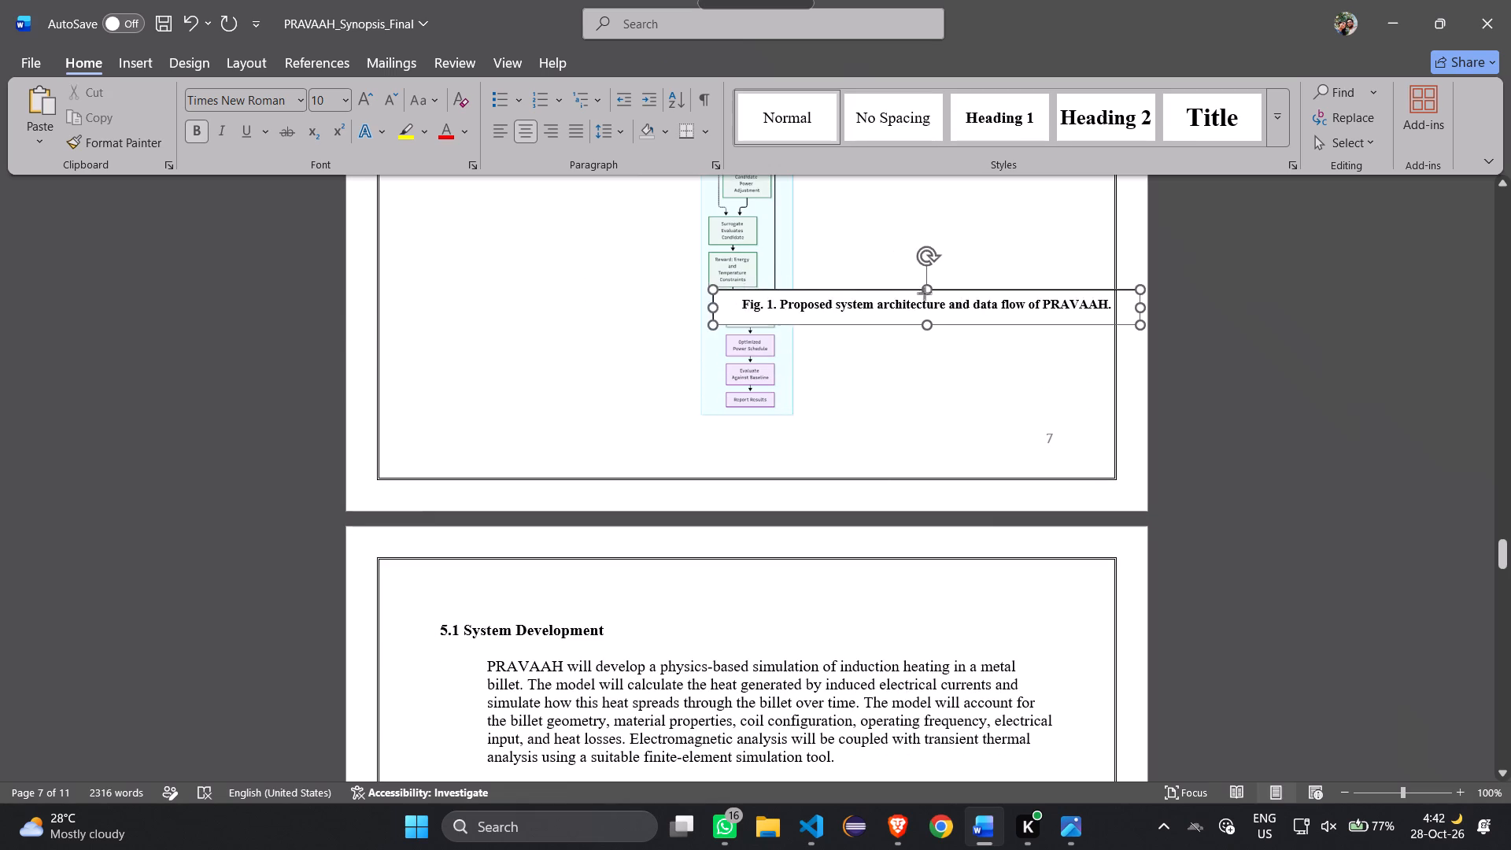
pyautogui.moveTo(924, 293); pyautogui.dragTo(846, 297)
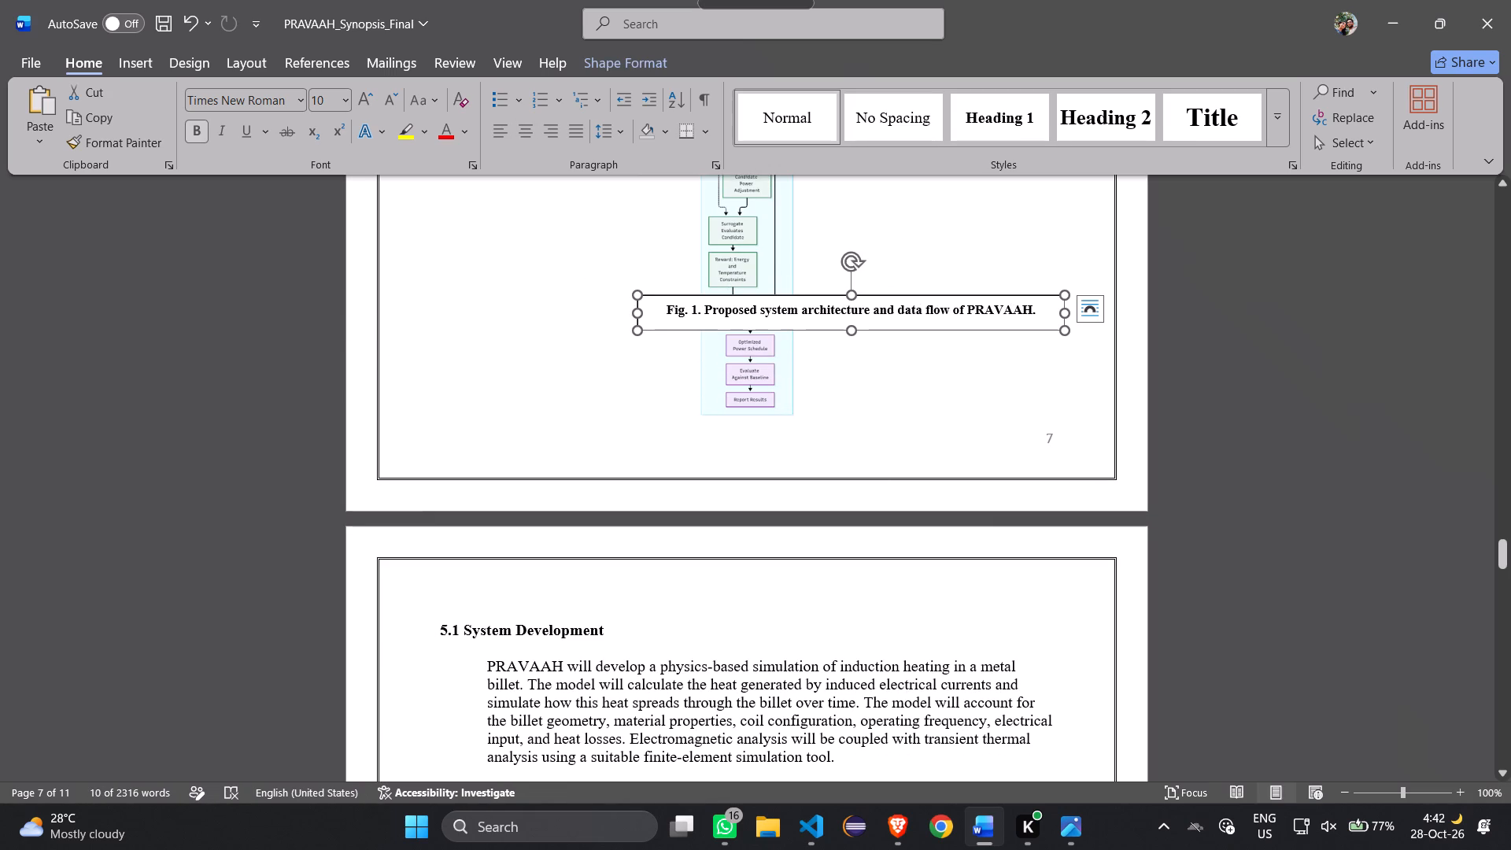
pyautogui.click(642, 311)
pyautogui.moveTo(634, 311); pyautogui.dragTo(824, 291)
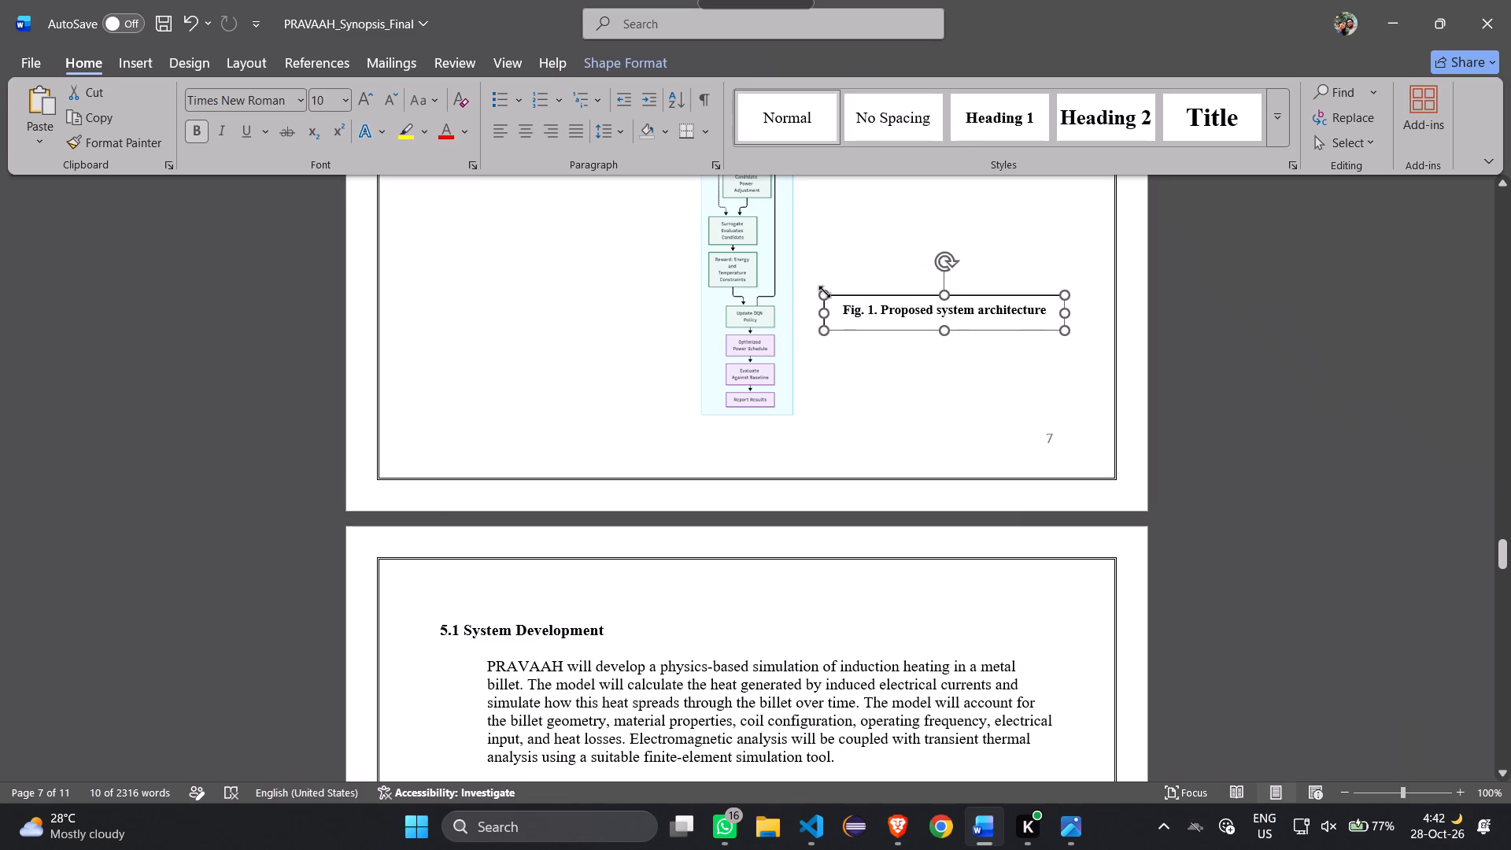
pyautogui.moveTo(944, 328); pyautogui.dragTo(948, 363)
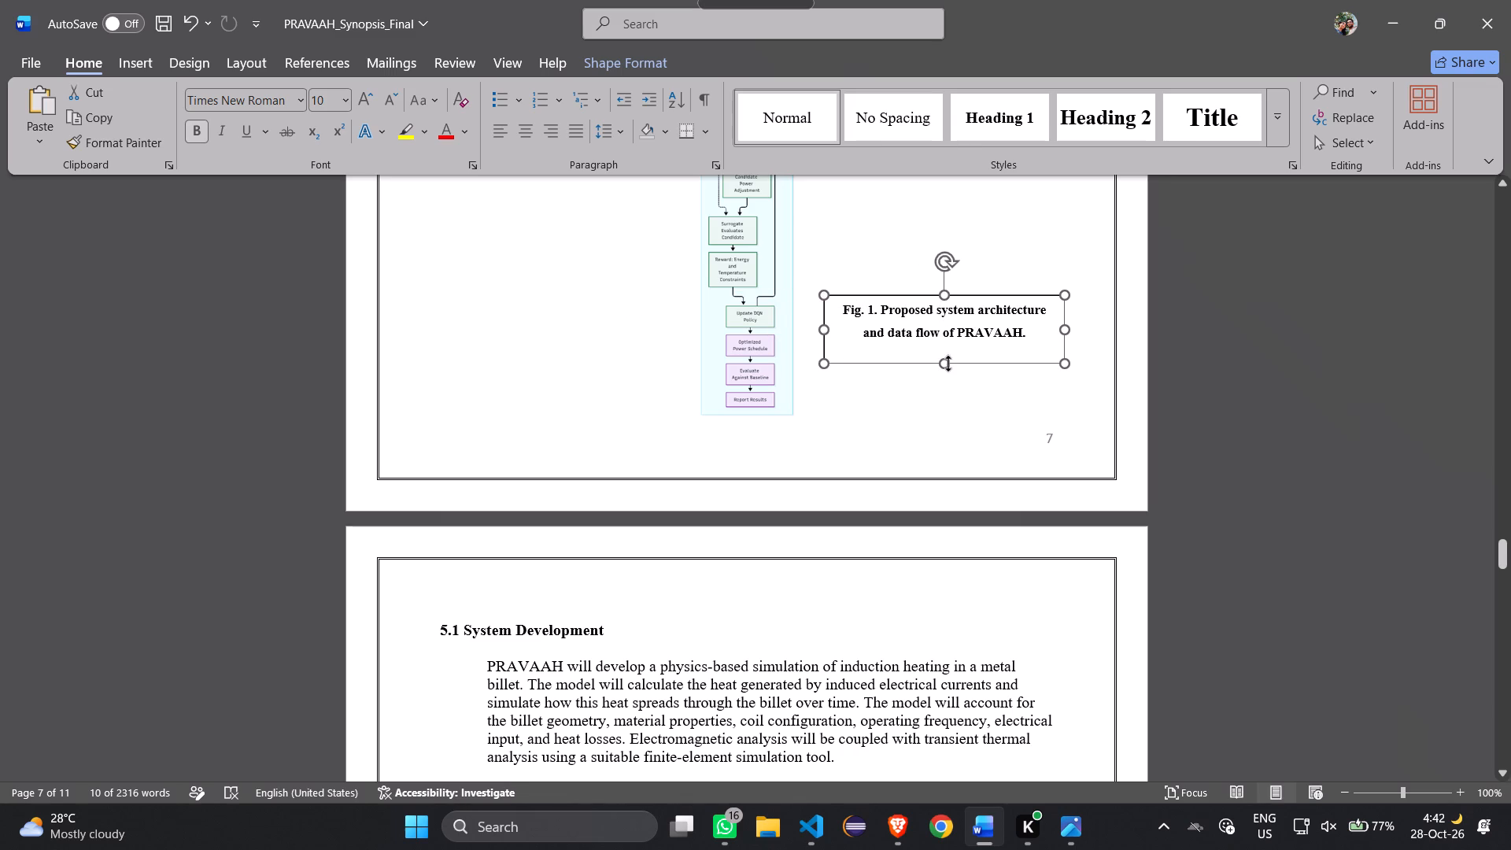
pyautogui.moveTo(973, 295); pyautogui.dragTo(1001, 231)
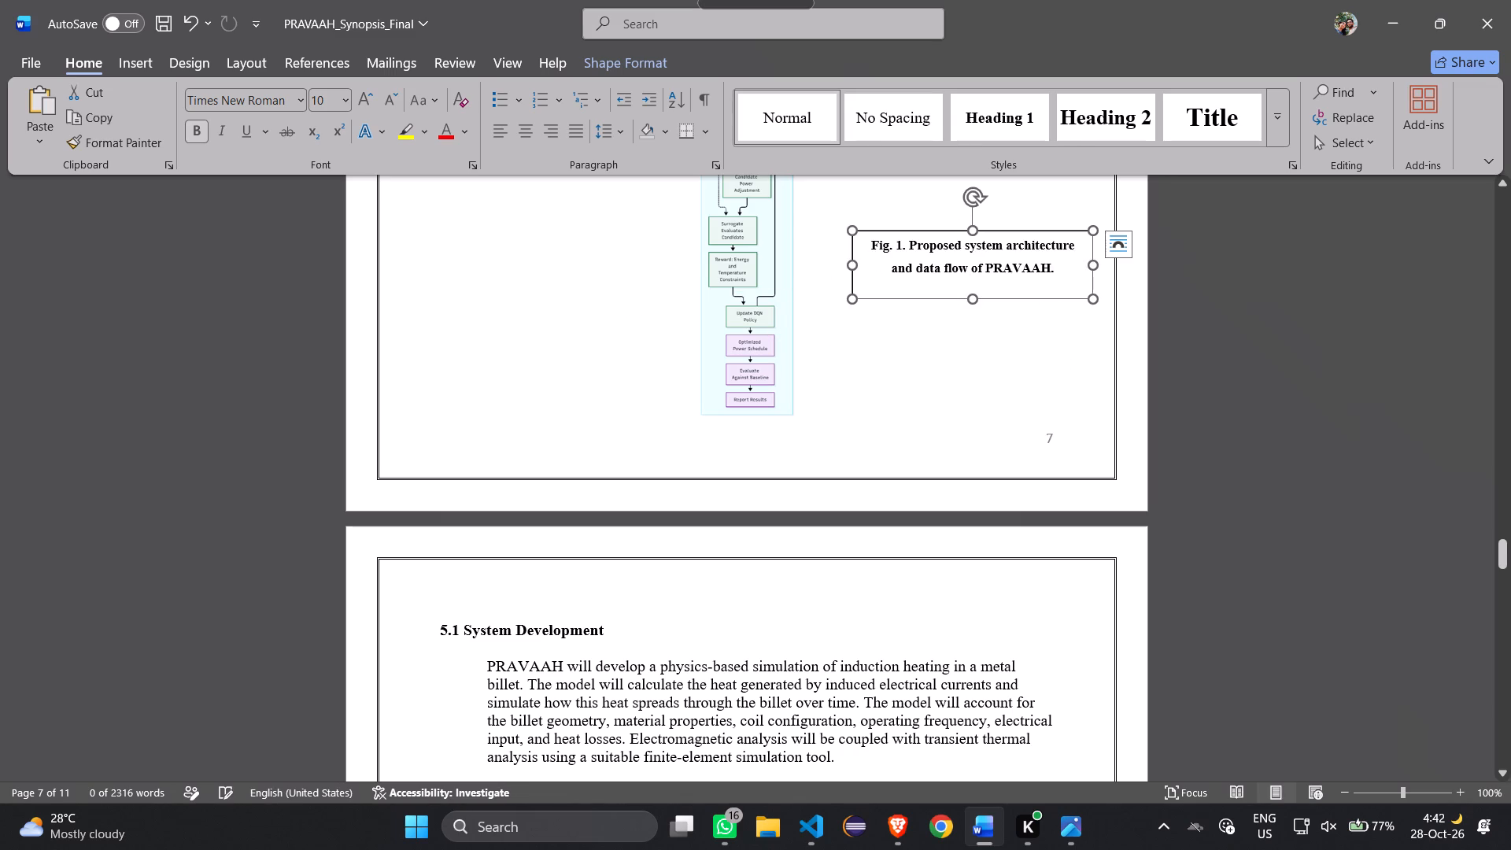
pyautogui.scroll(2, 1033, 415)
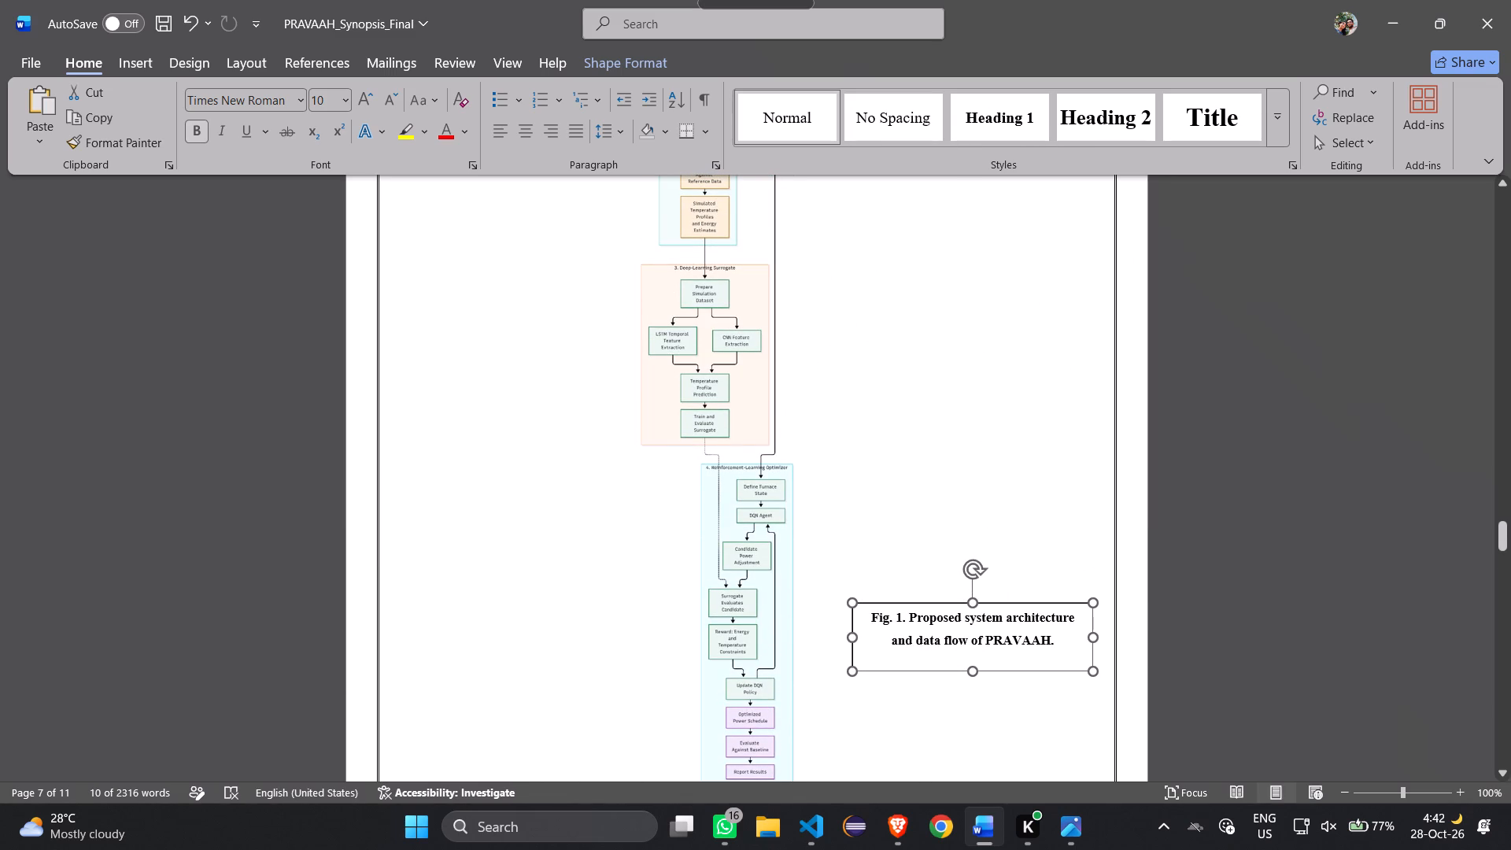
pyautogui.click(1044, 373)
# Remove the outline from the Fig. 1 caption text box.
pyautogui.scroll(-1, 1150, 414)
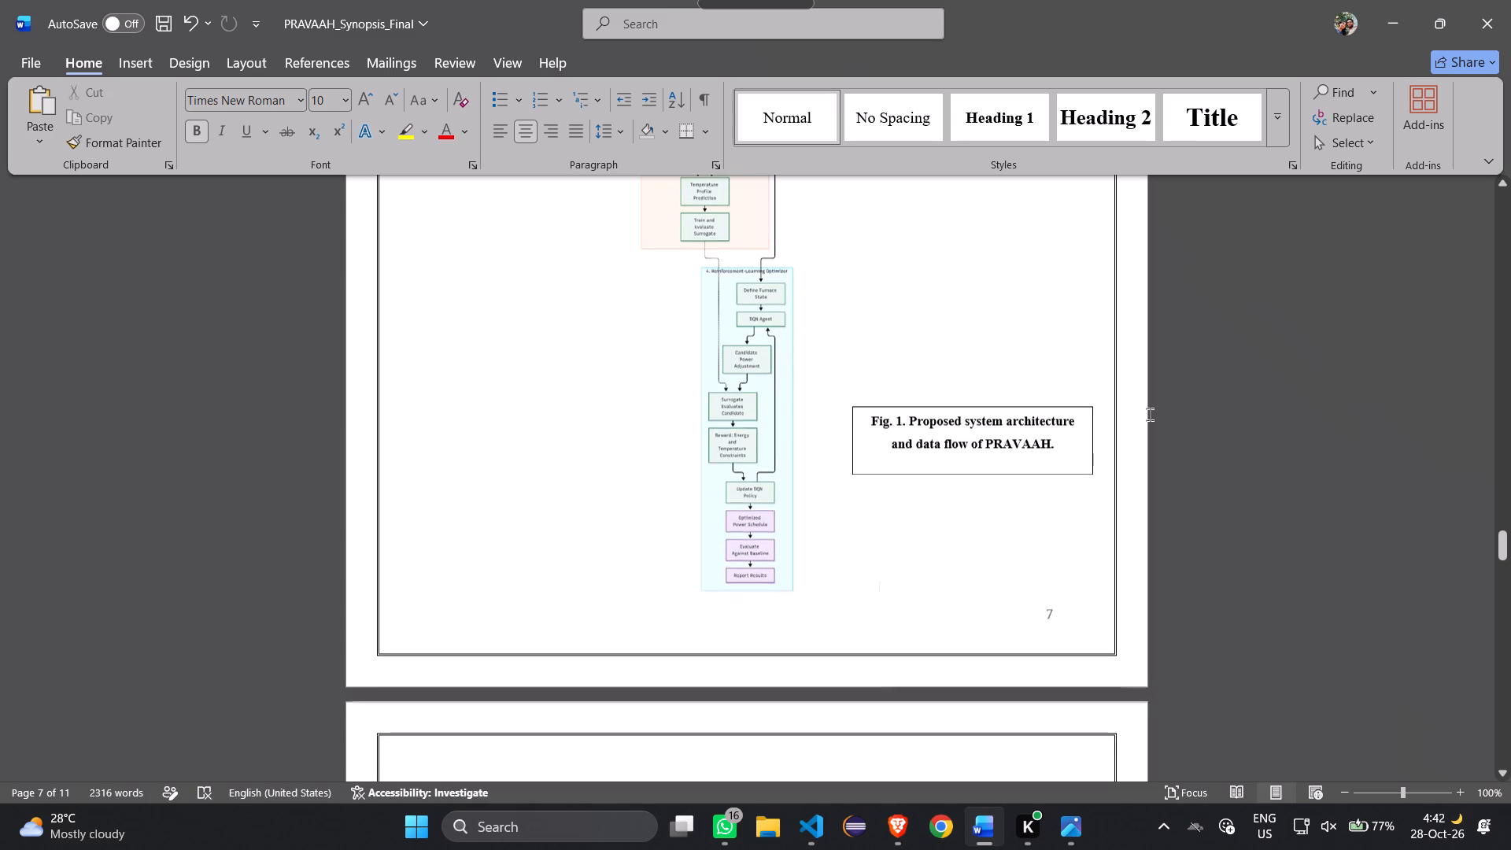
pyautogui.scroll(-1, 1150, 414)
pyautogui.click(1045, 411)
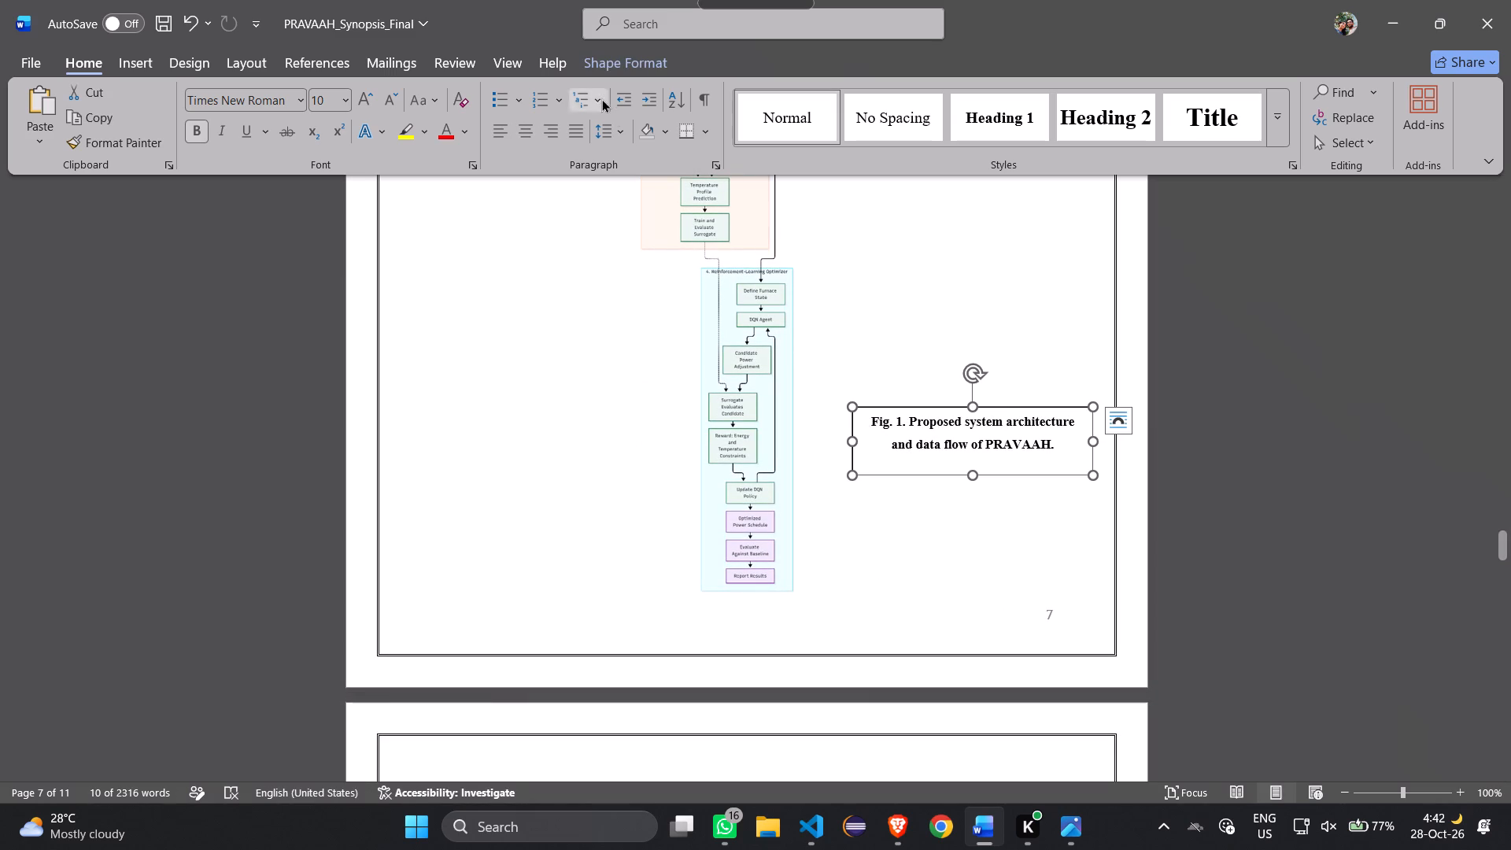
pyautogui.click(632, 61)
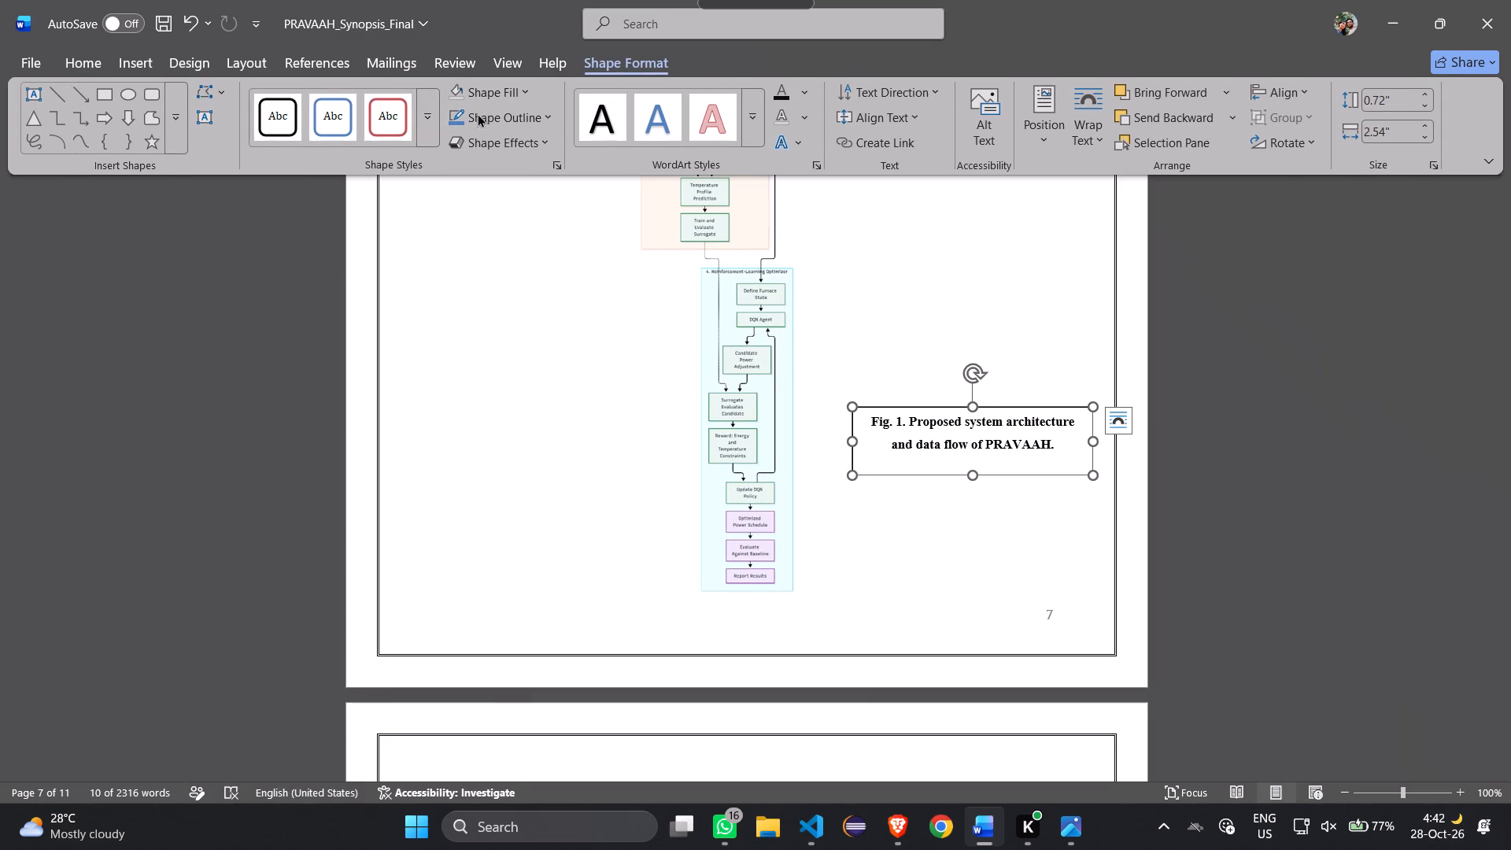
pyautogui.click(483, 113)
pyautogui.click(457, 442)
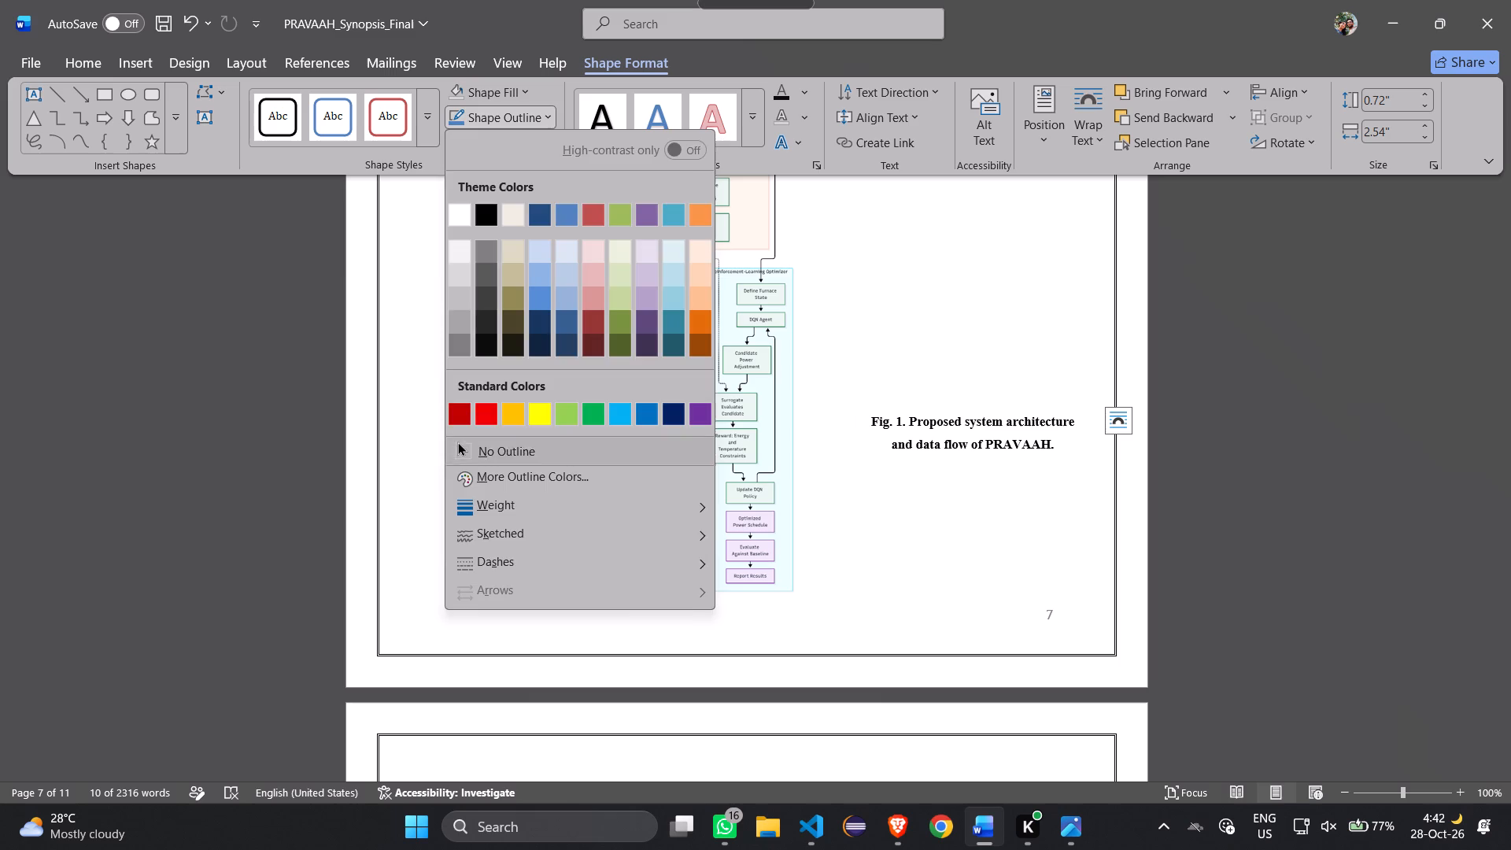
pyautogui.click(910, 507)
# Narrow the Fig. 1 caption box on page 7 from its inner side and make it taller so the caption fits on three lines.
pyautogui.click(978, 405)
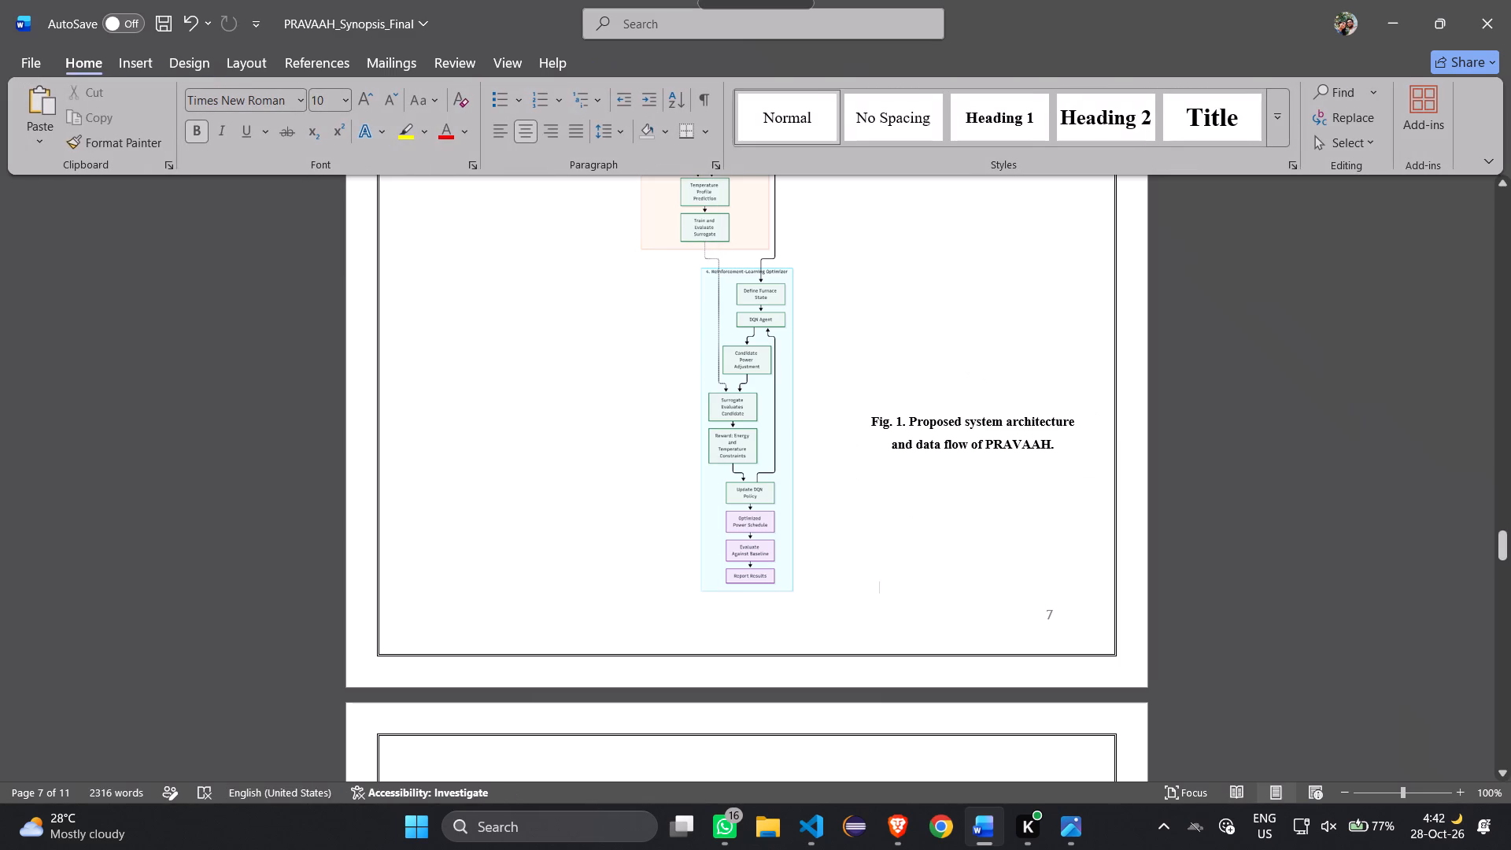
pyautogui.click(975, 431)
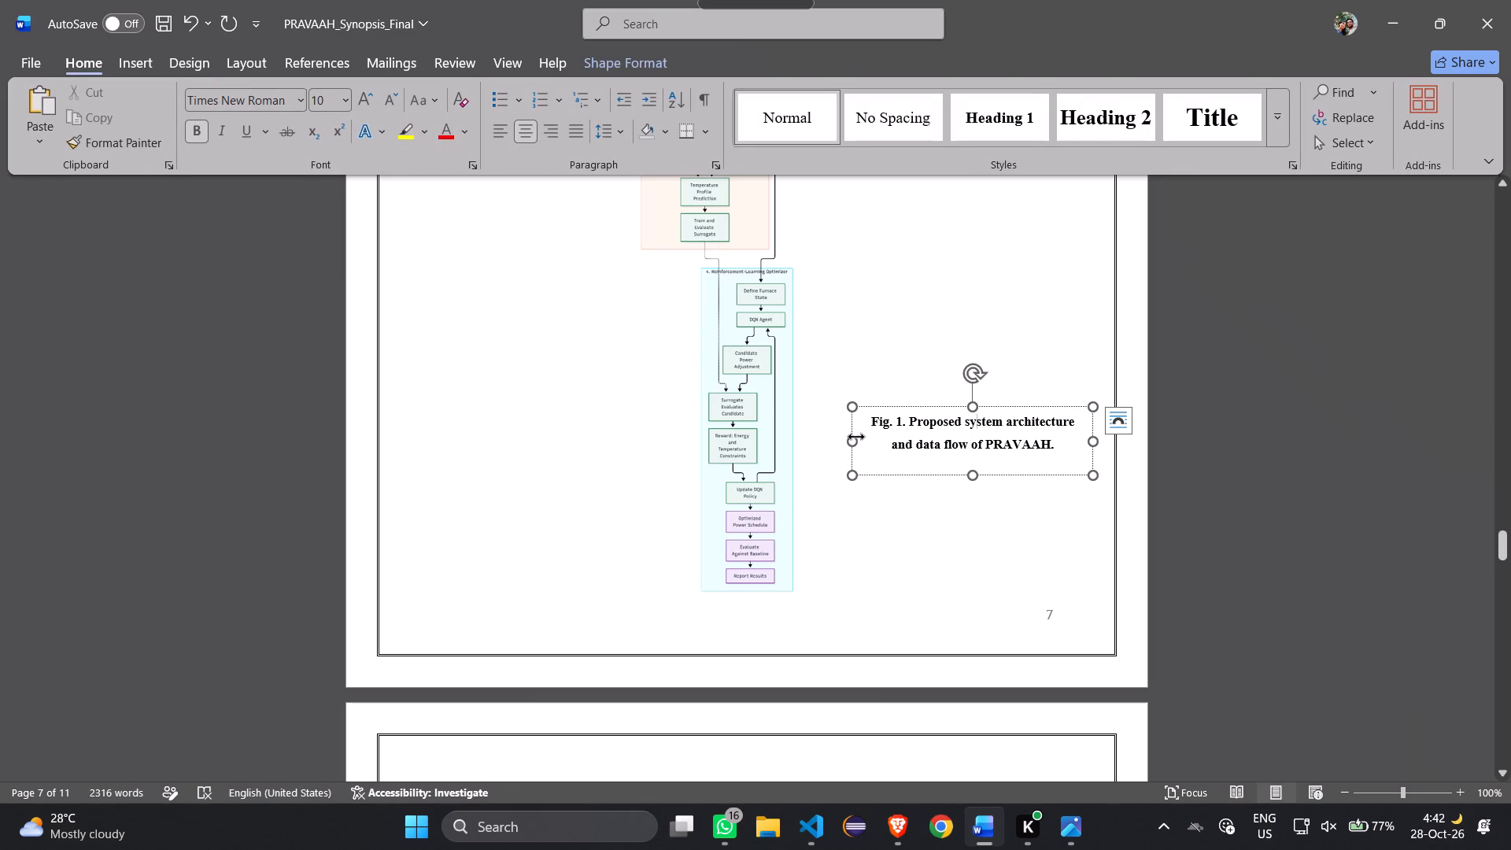
pyautogui.click(853, 434)
pyautogui.click(854, 435)
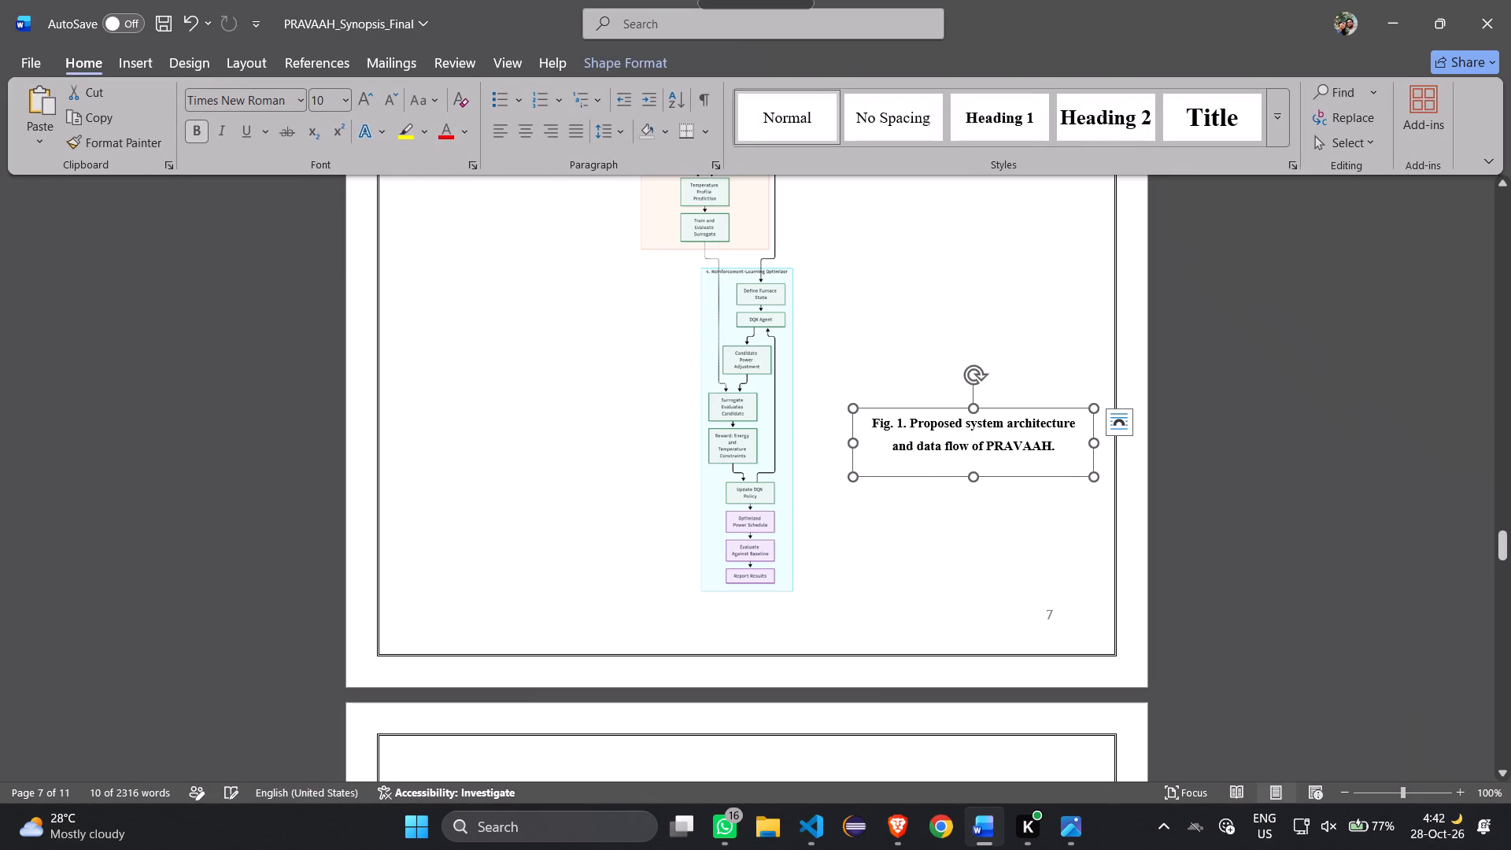
pyautogui.moveTo(854, 439); pyautogui.dragTo(893, 439)
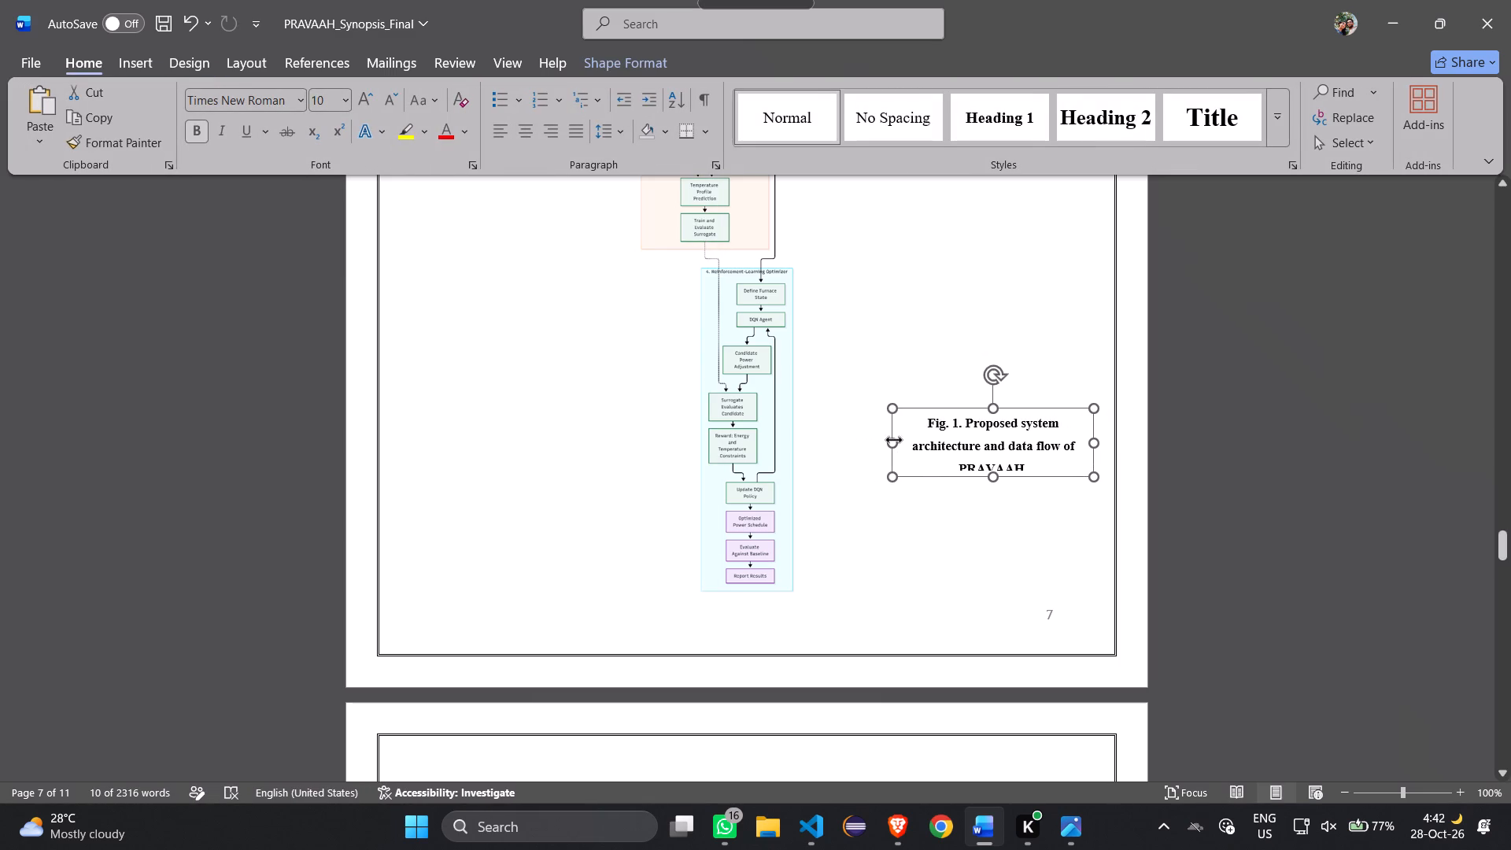
pyautogui.moveTo(998, 476); pyautogui.dragTo(999, 495)
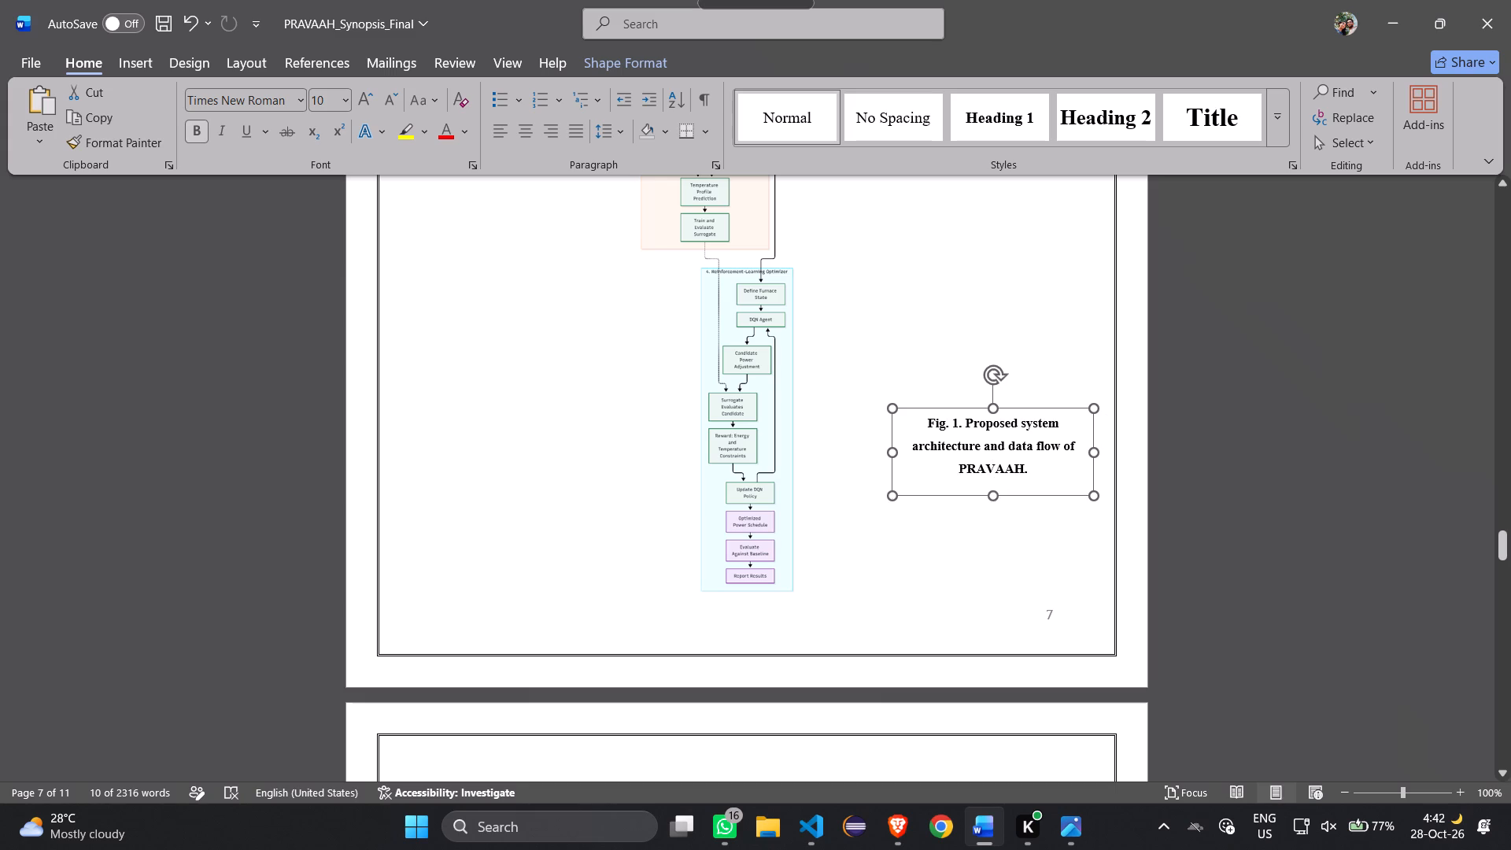
pyautogui.click(947, 566)
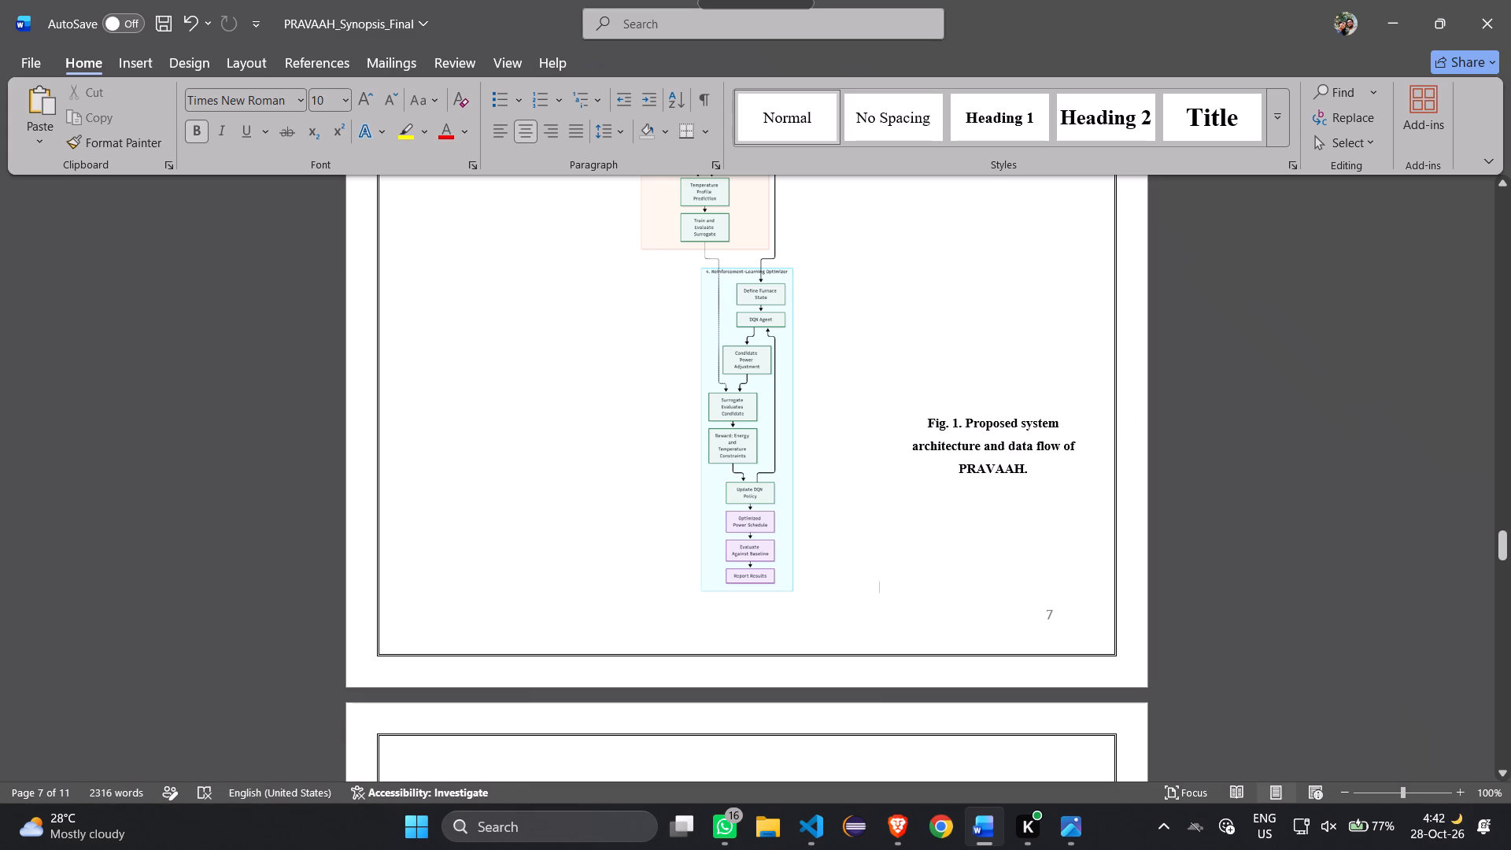
# Move the Fig. 1 caption box down beside the bottom end of the diagram, just above the page number.
pyautogui.scroll(1, 947, 566)
pyautogui.click(988, 479)
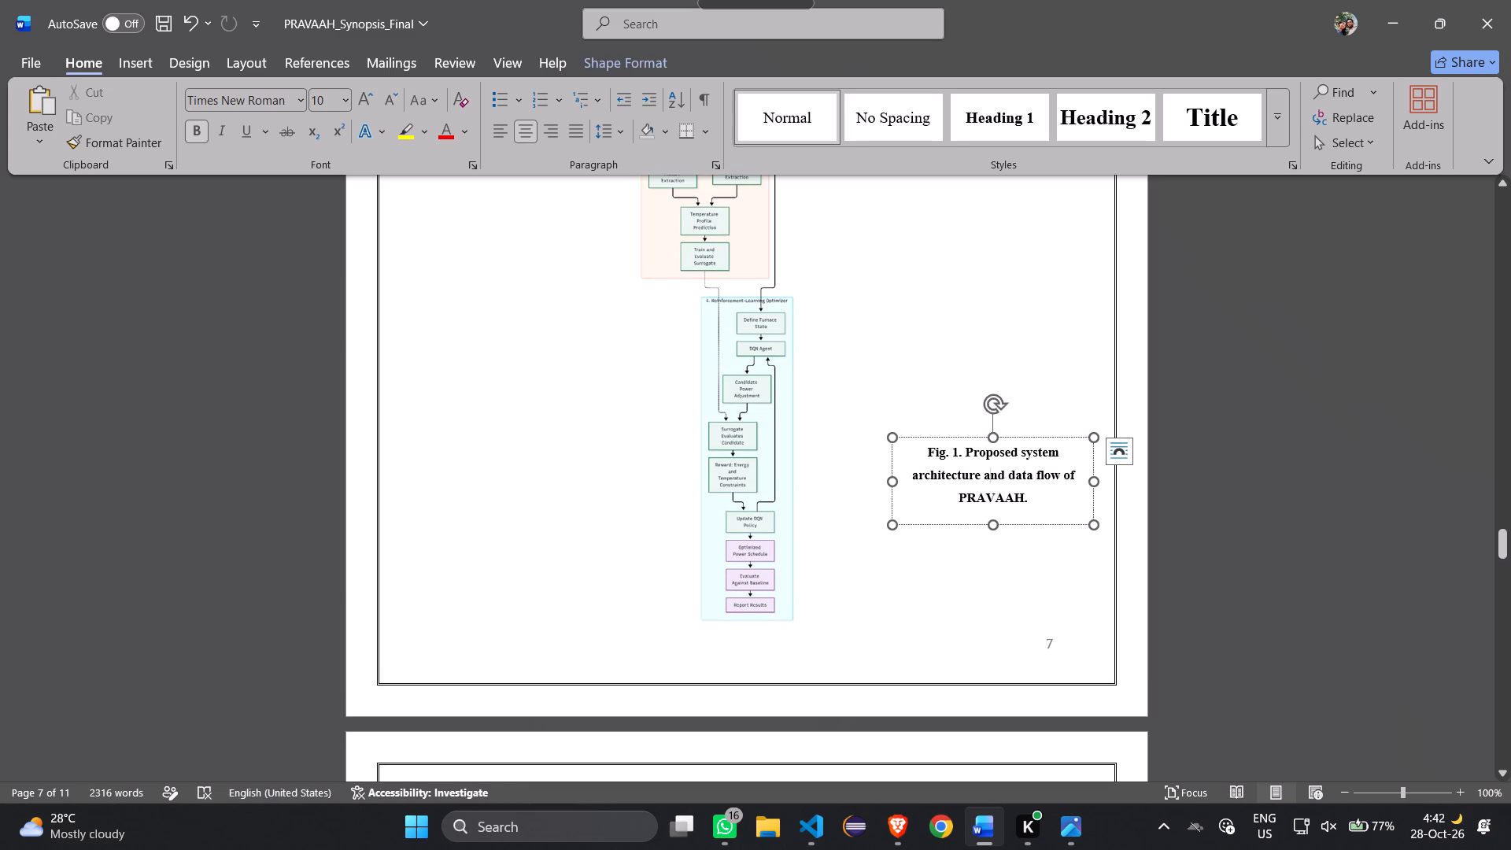
pyautogui.moveTo(1024, 439); pyautogui.dragTo(1030, 541)
pyautogui.click(1033, 447)
# Save the synopsis document.
pyautogui.scroll(2, 1033, 447)
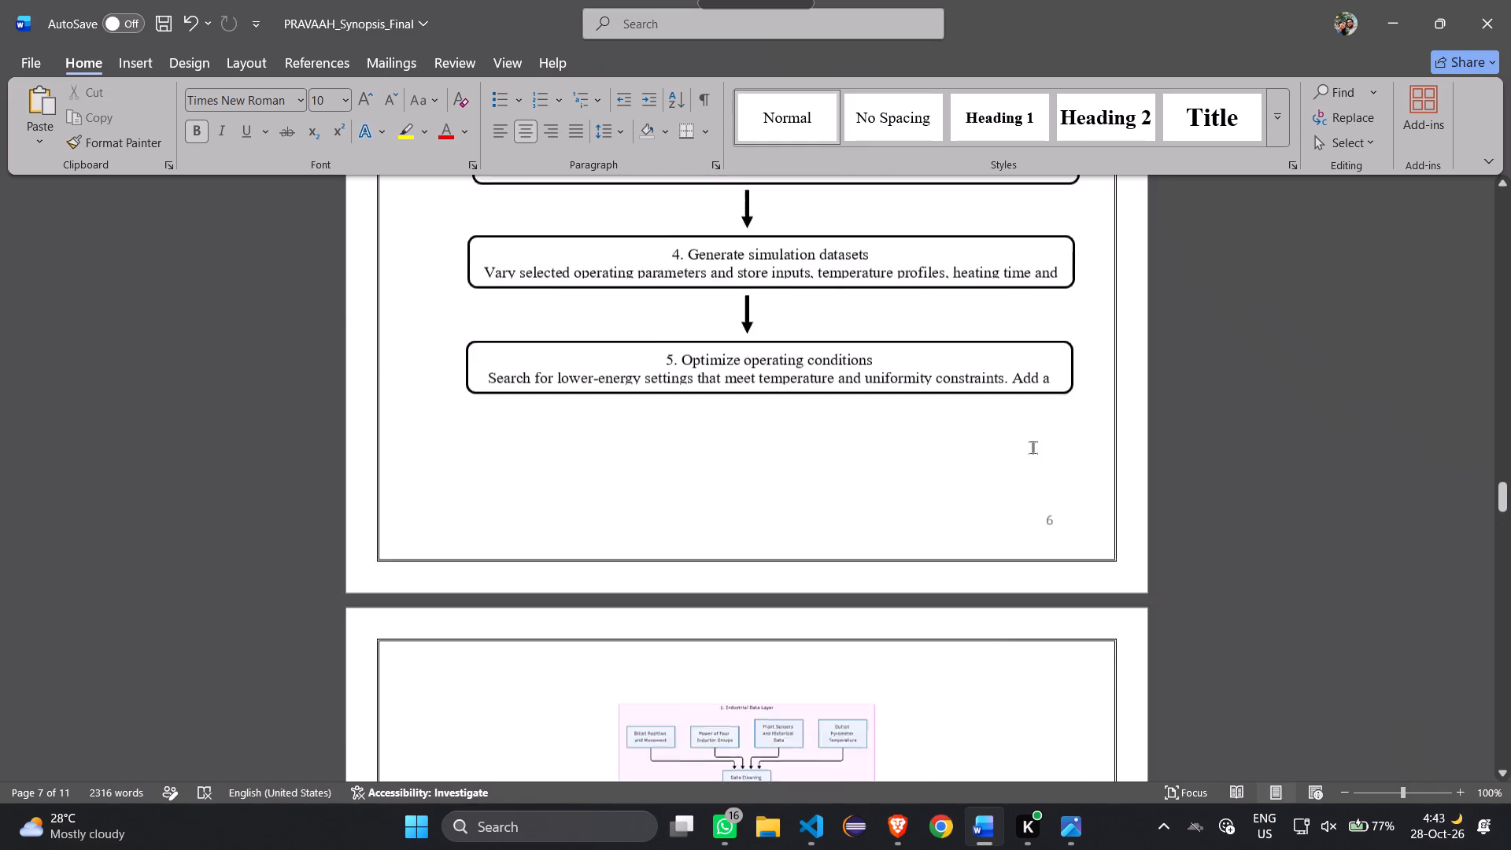
pyautogui.scroll(2, 1033, 447)
pyautogui.hotkey('ctrl', 's')
# Look over the pages from the diagram to the references, and check the print preview from the title page to the last page.
pyautogui.scroll(-3, 1033, 447)
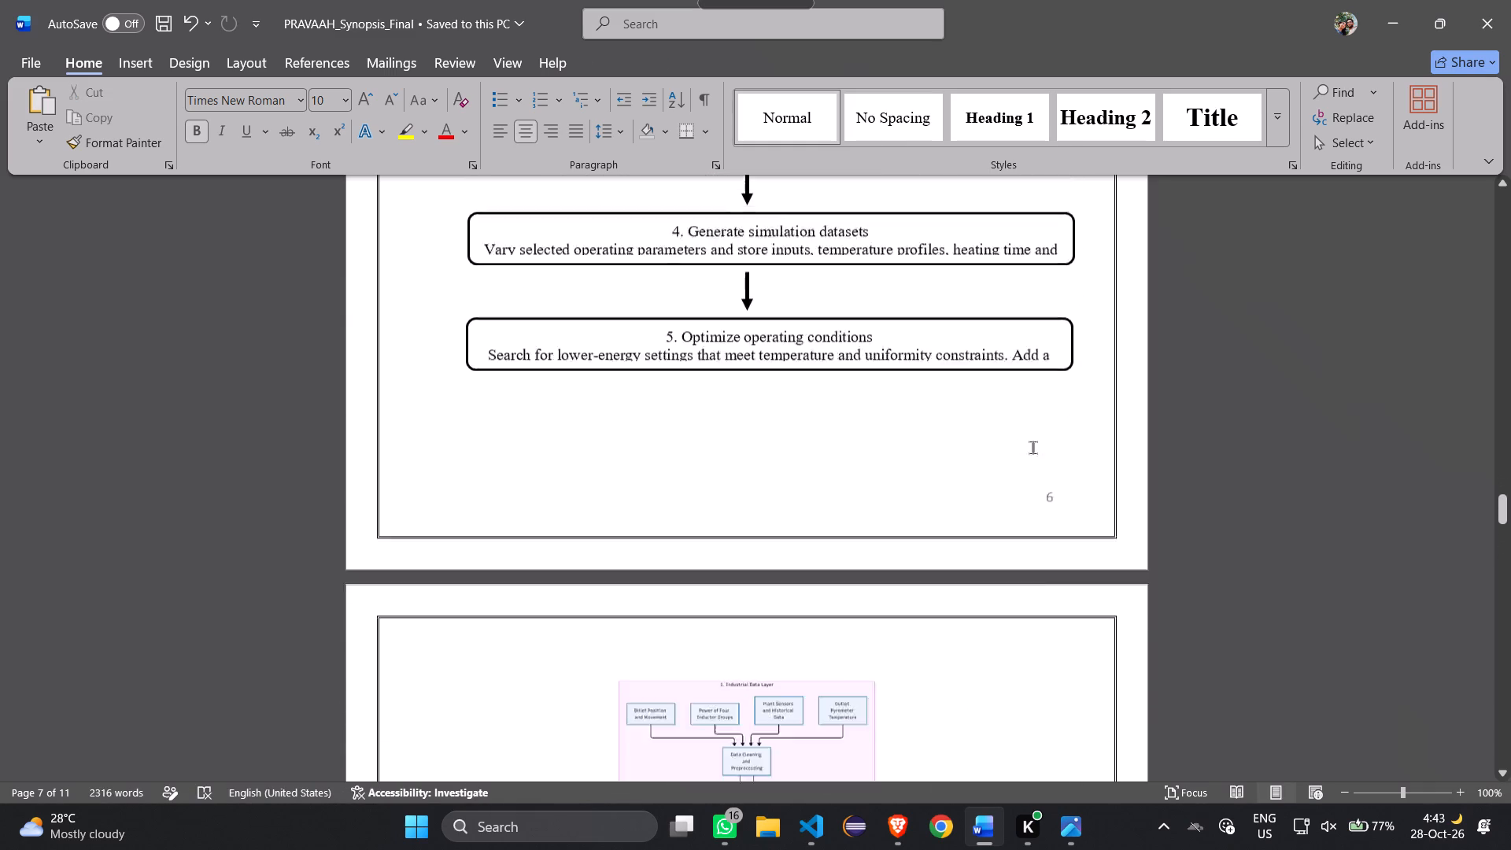
pyautogui.scroll(-8, 1033, 447)
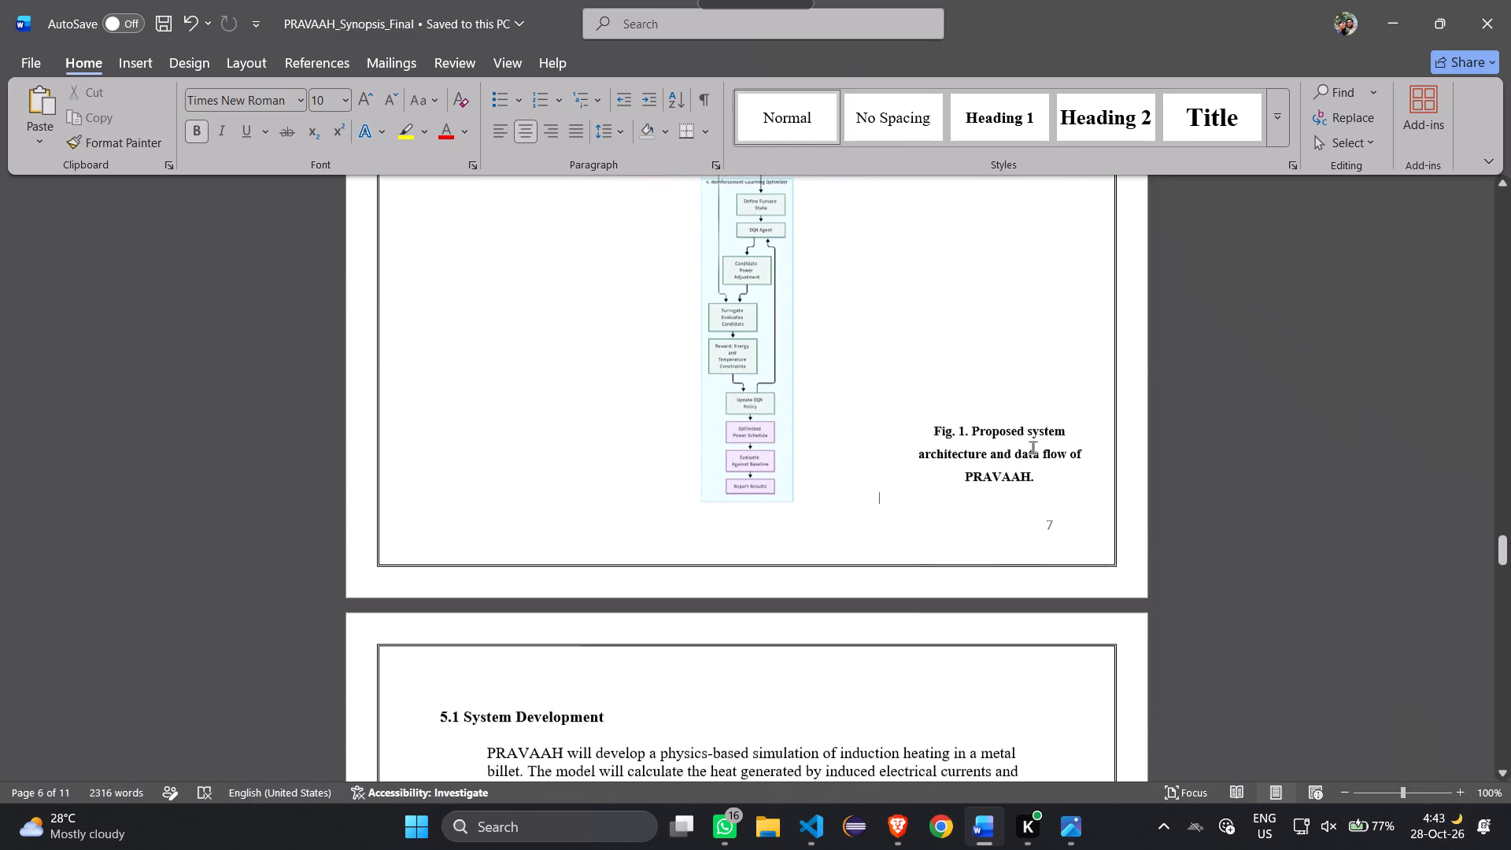
pyautogui.scroll(-10, 1033, 447)
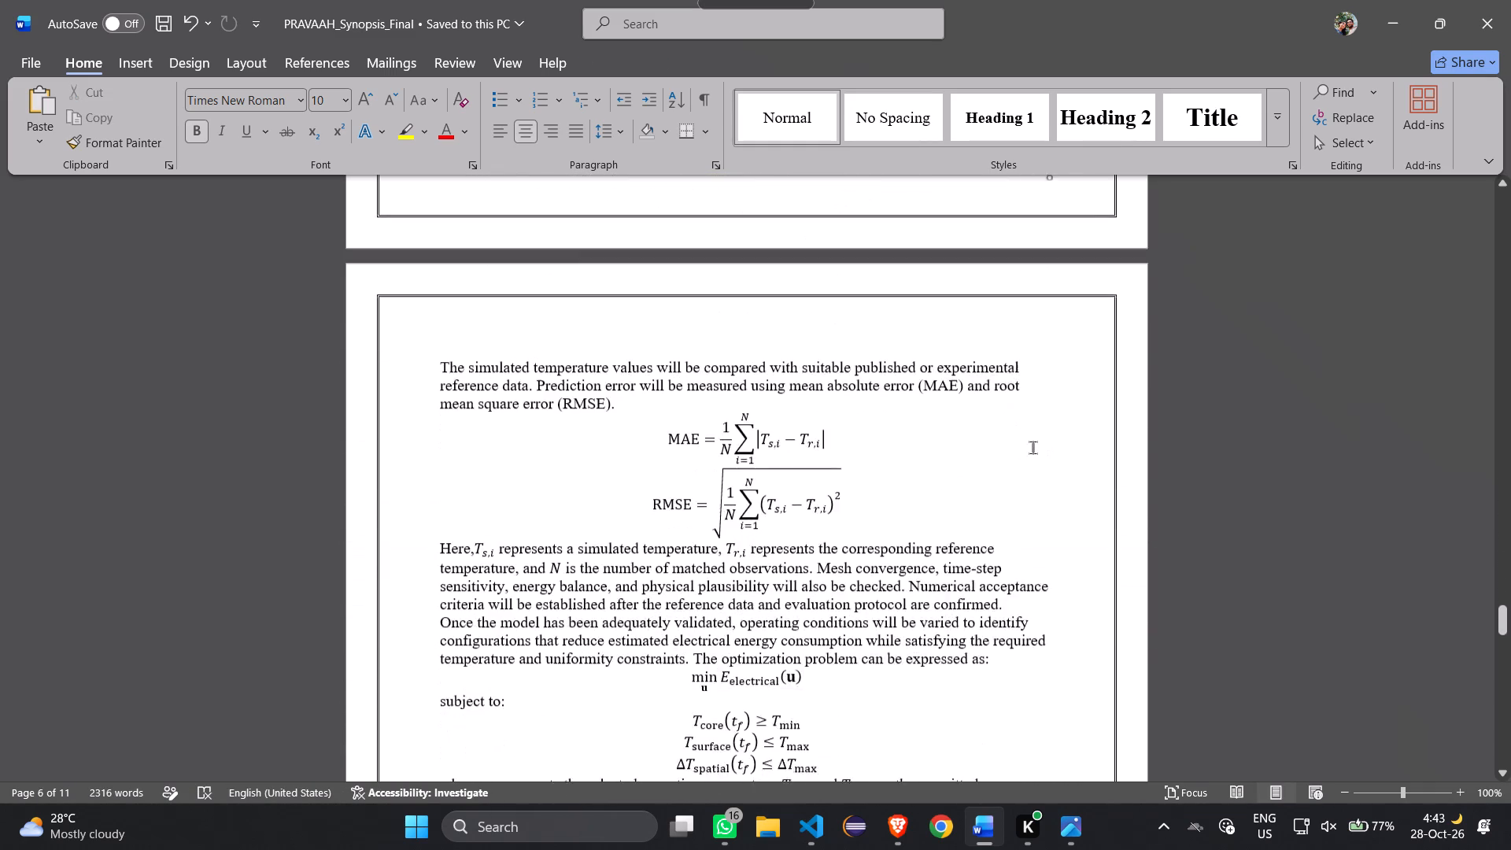
pyautogui.scroll(-8, 1033, 447)
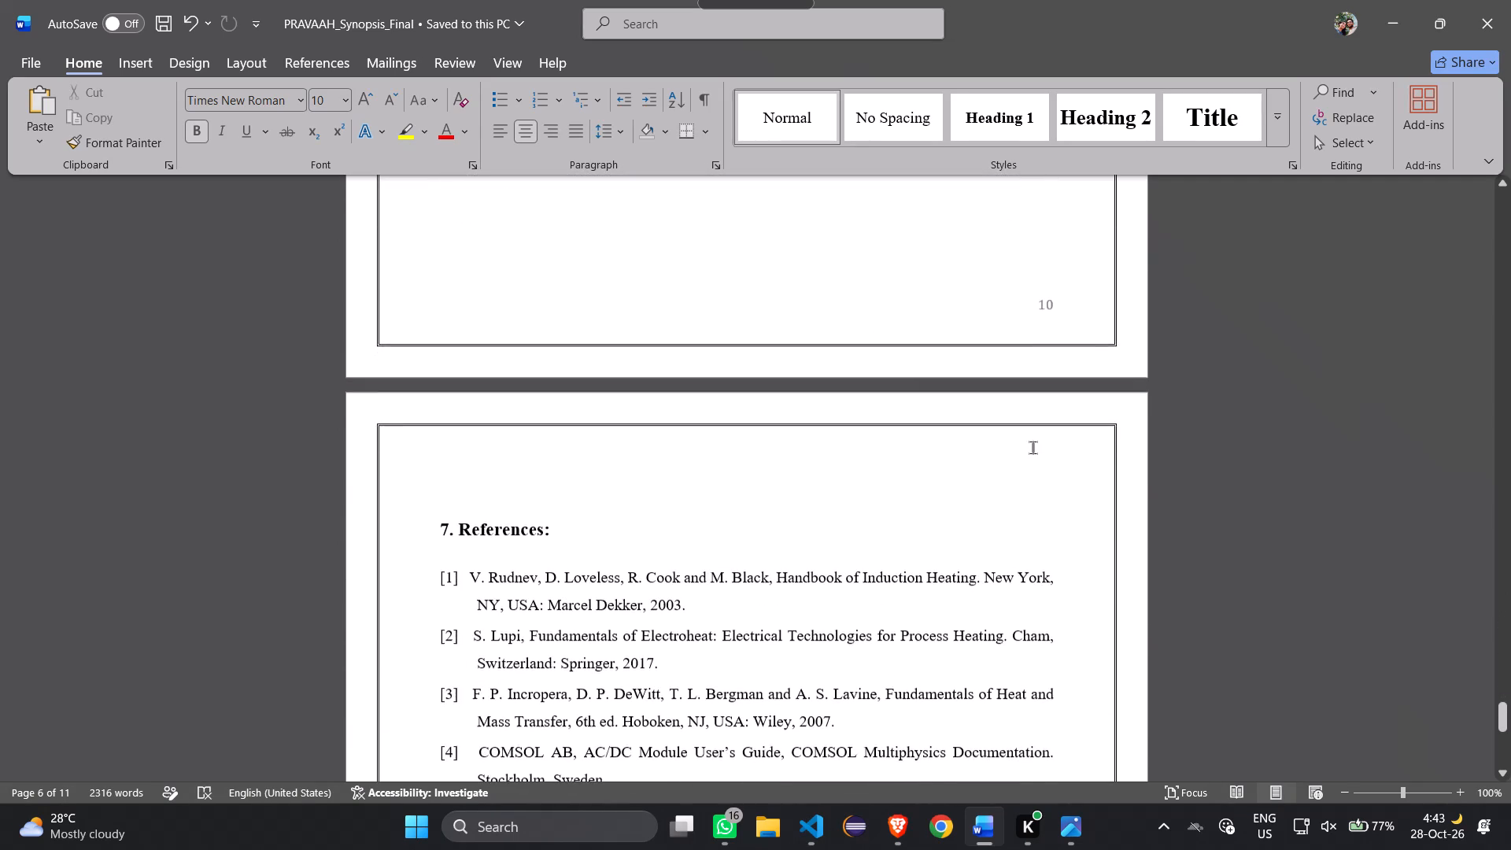
pyautogui.scroll(-5, 1033, 447)
pyautogui.hotkey('ctrl', 'p')
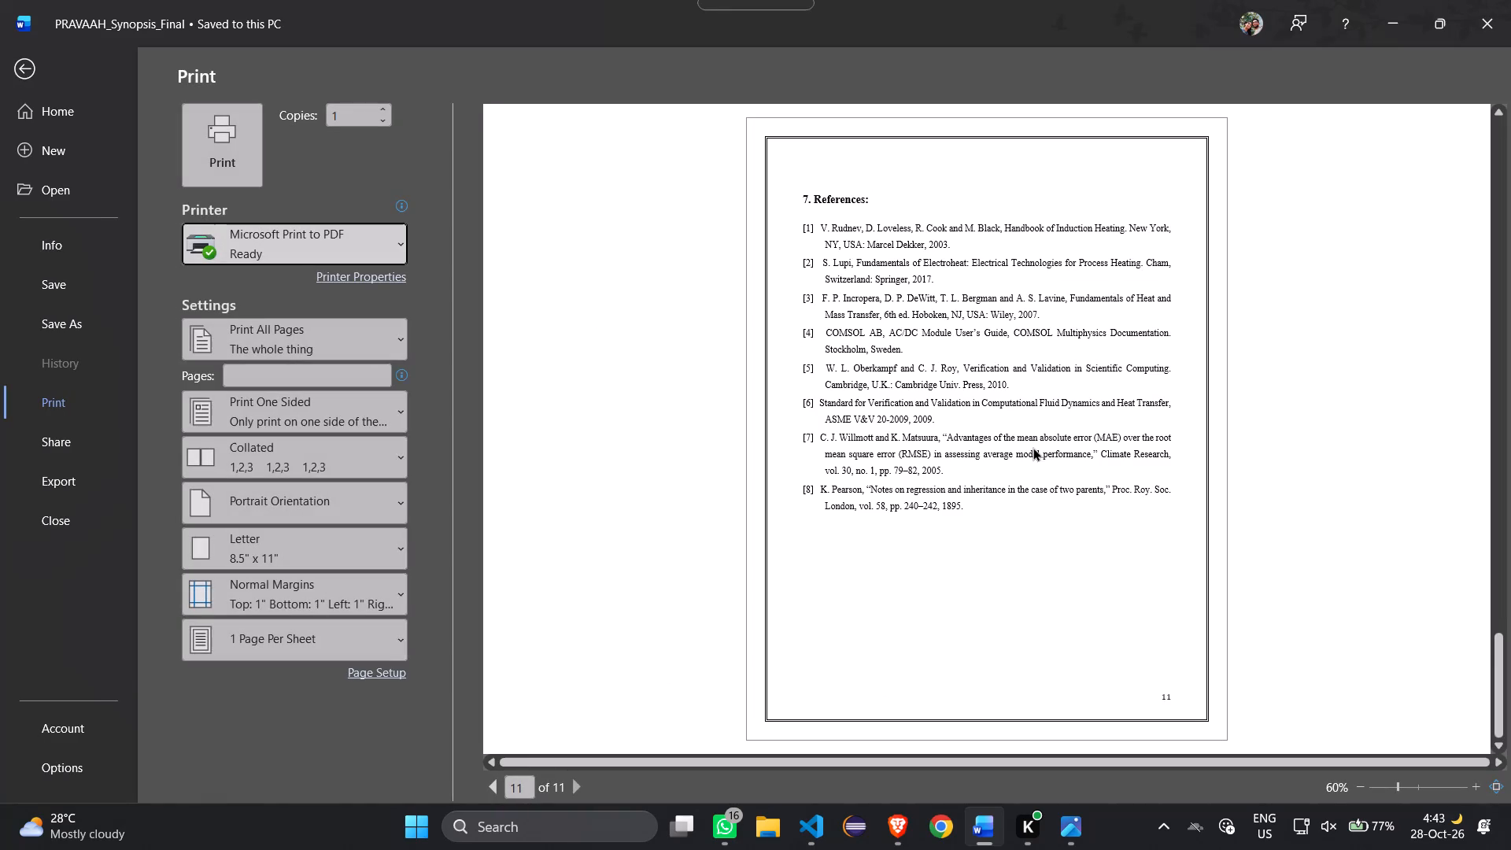
pyautogui.hscroll(2, 960, 417)
pyautogui.hscroll(-4, 960, 417)
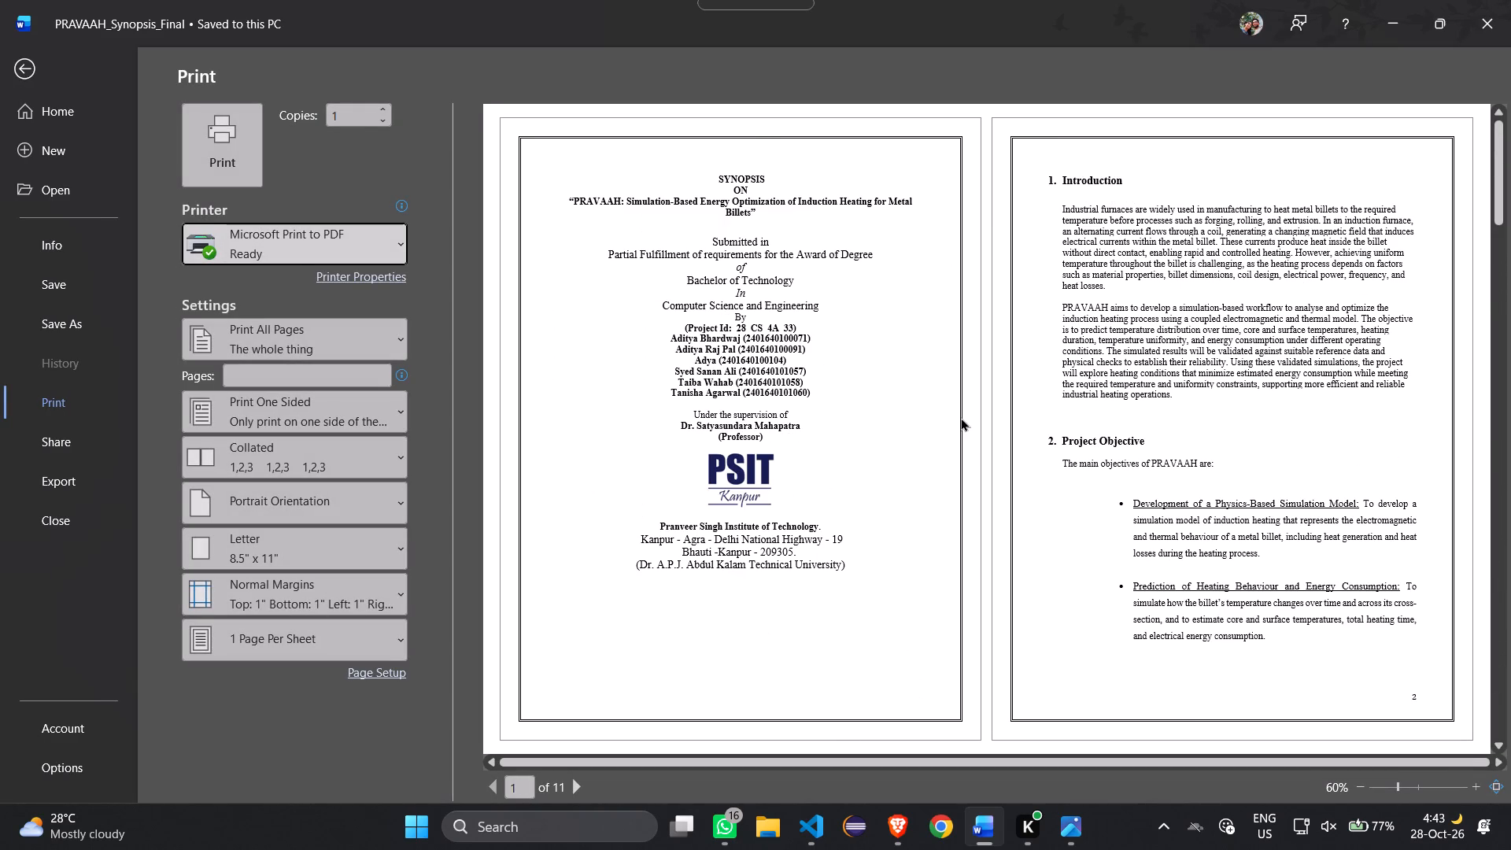
pyautogui.hscroll(-7, 960, 417)
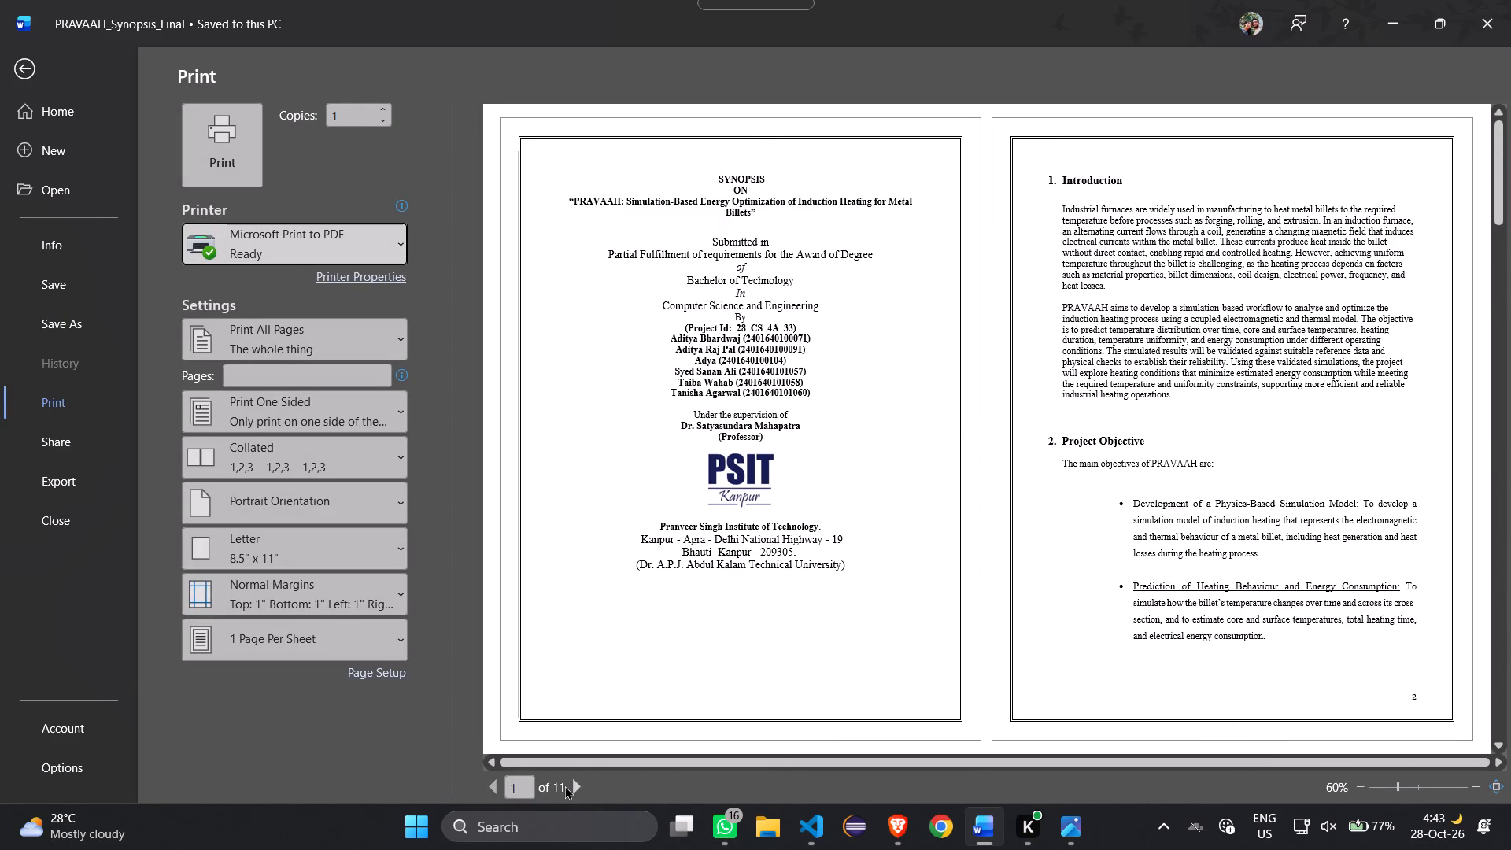
pyautogui.tripleClick(567, 785)
pyautogui.tripleClick(567, 785)
pyautogui.click(567, 785)
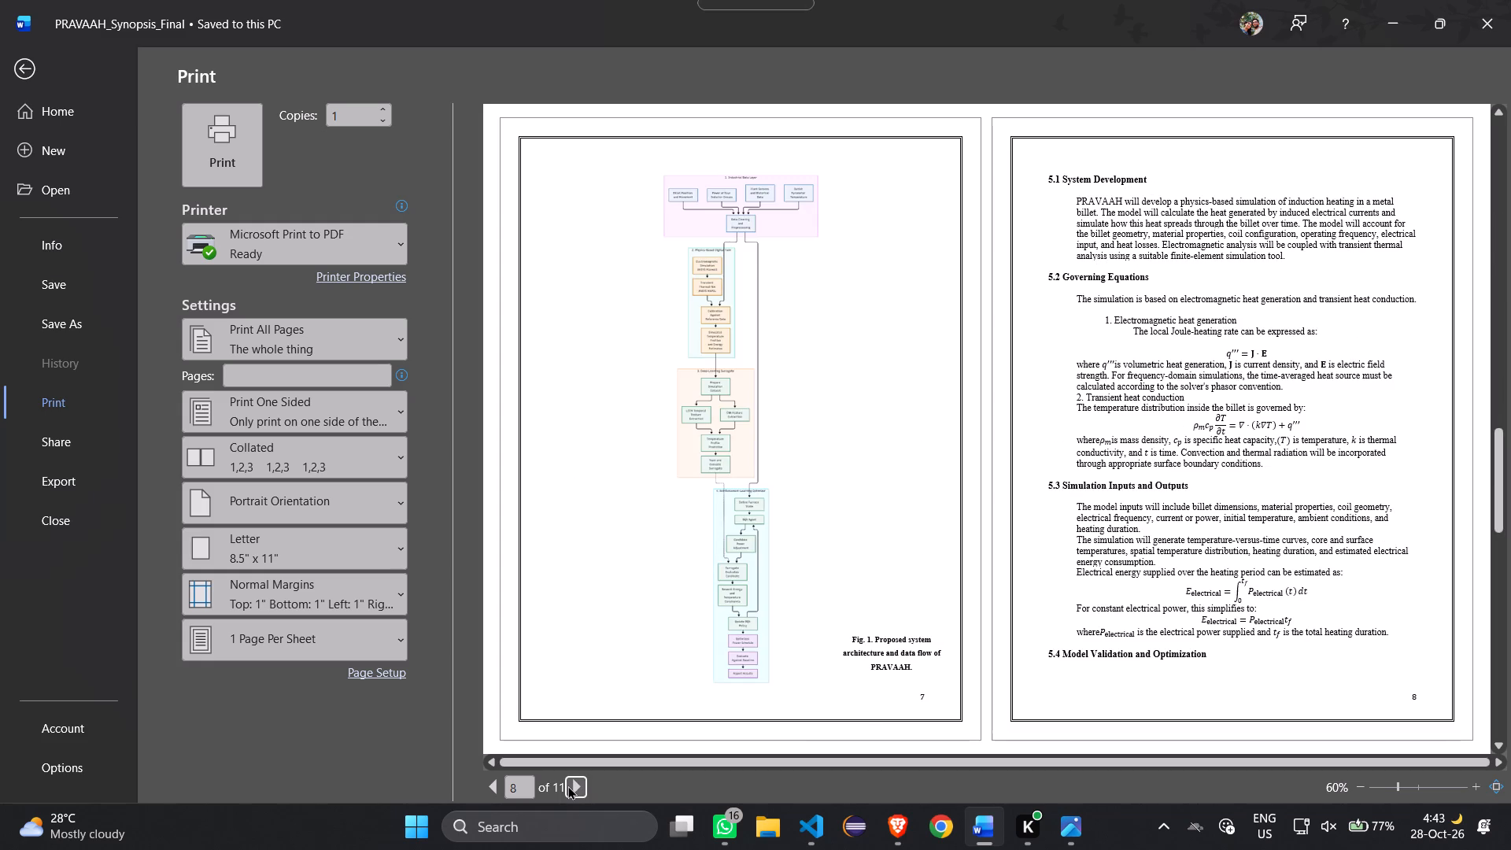
pyautogui.click(567, 785)
pyautogui.click(567, 785)
pyautogui.click(567, 785)
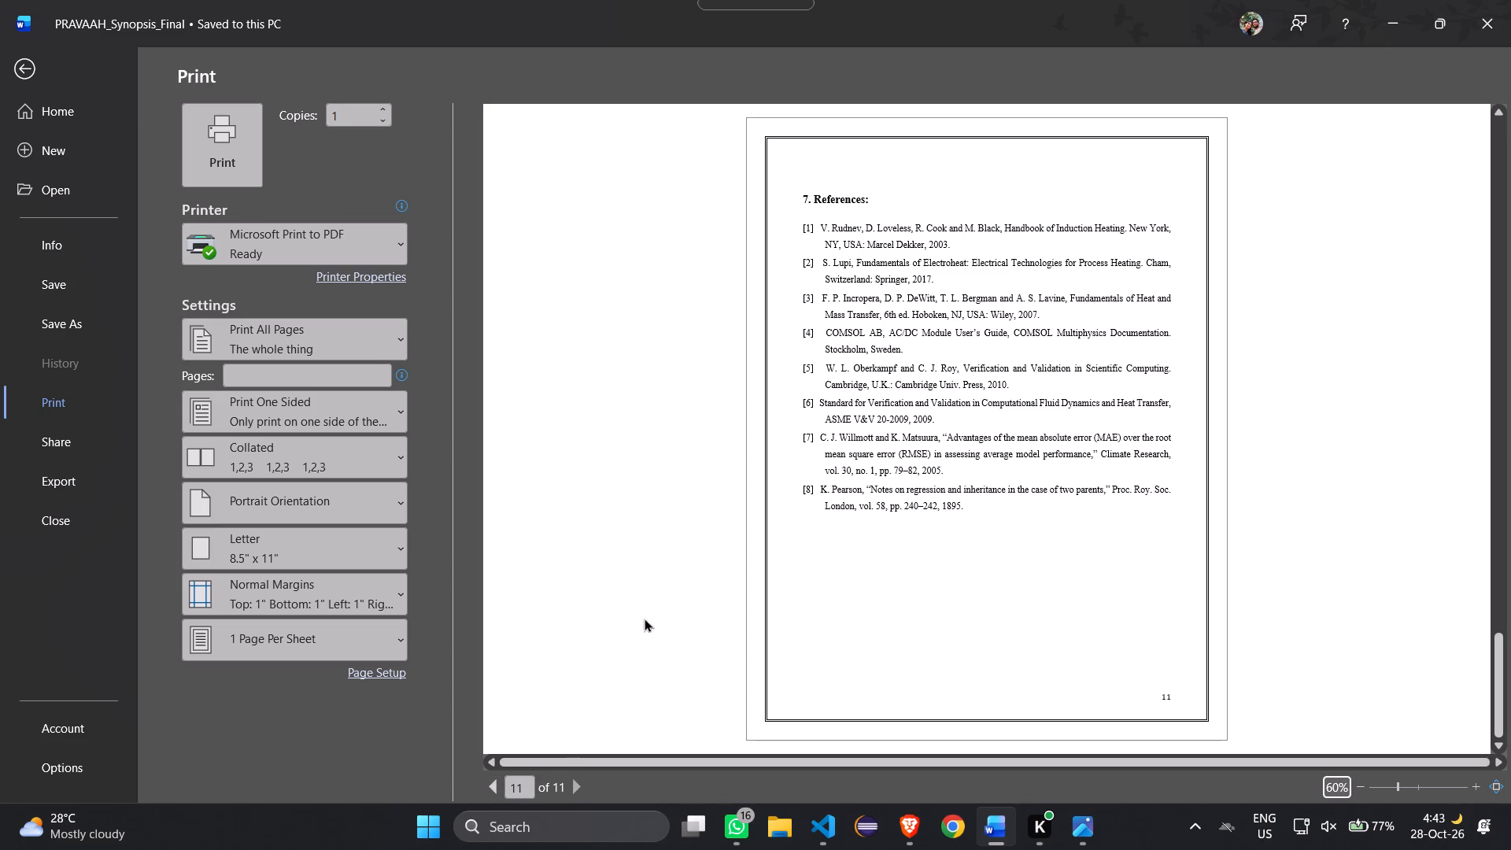
# Recheck the print preview backwards from the references page through the diagram page to the title page.
pyautogui.click(486, 786)
pyautogui.click(486, 786)
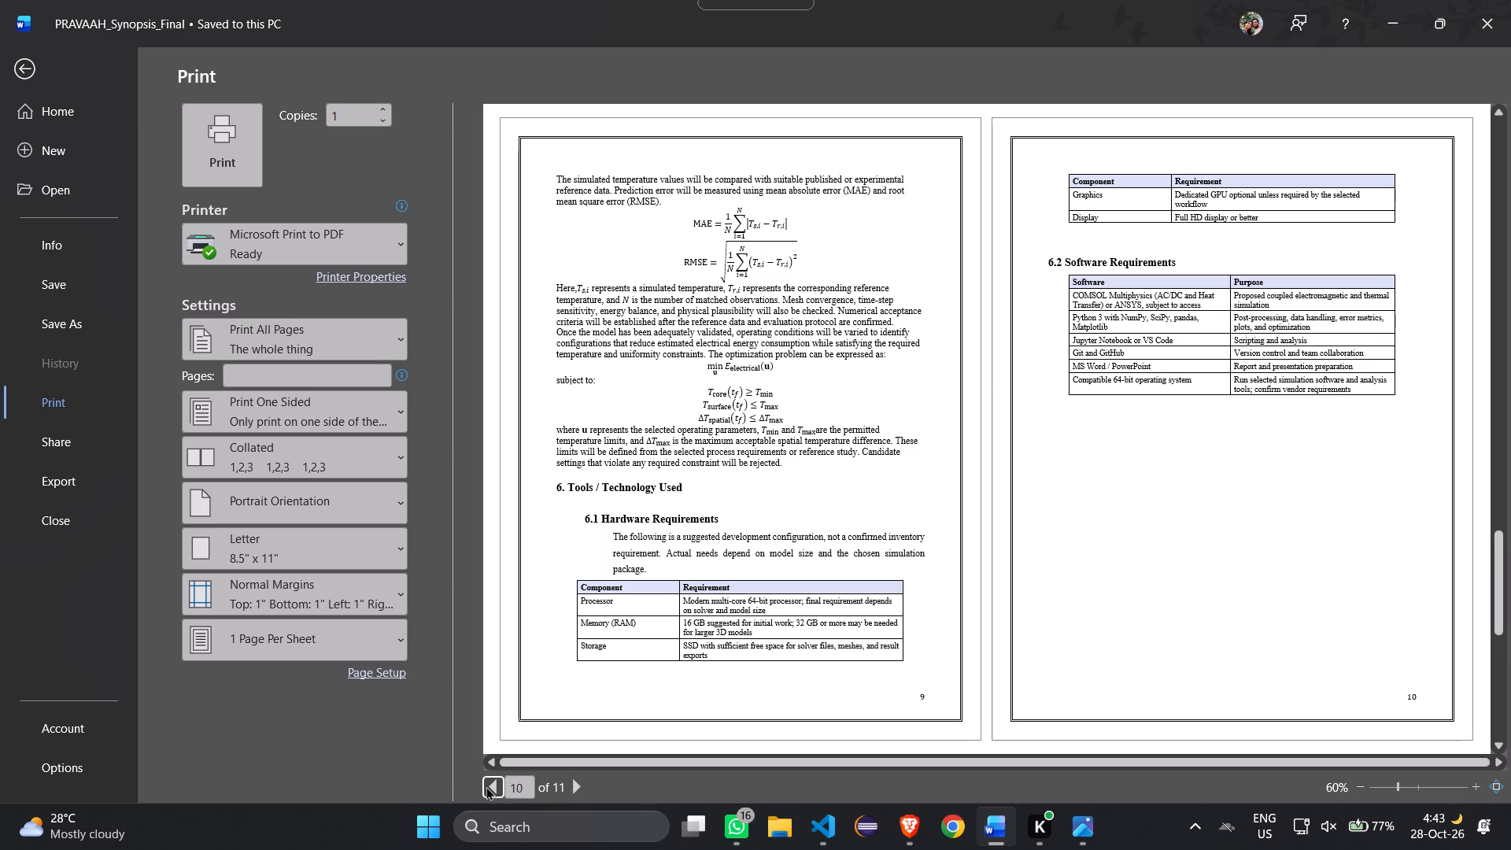
pyautogui.click(486, 786)
pyautogui.click(486, 786)
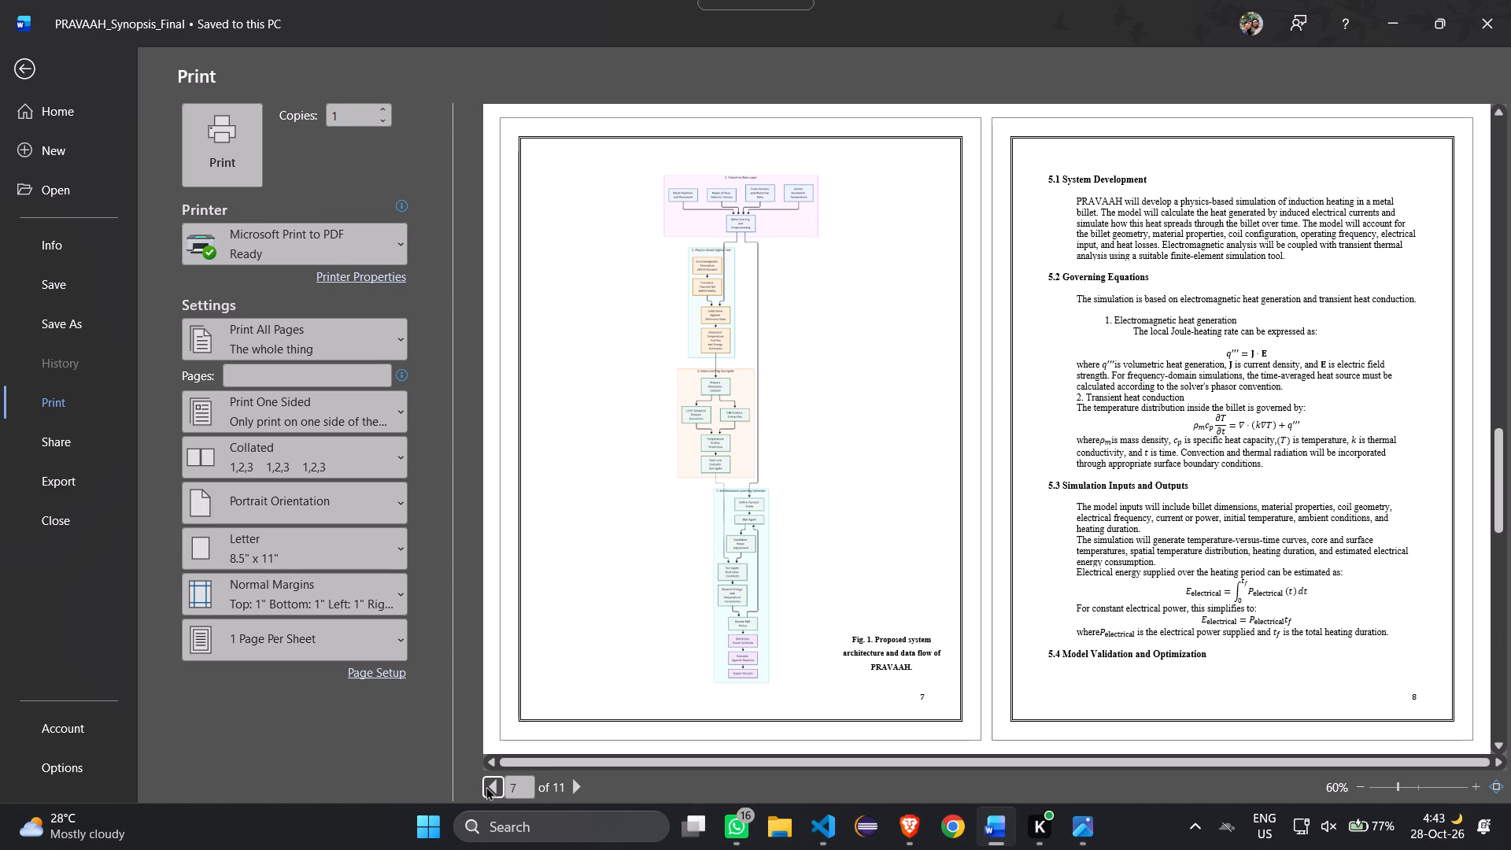
pyautogui.click(486, 786)
pyautogui.click(486, 786)
pyautogui.click(486, 786)
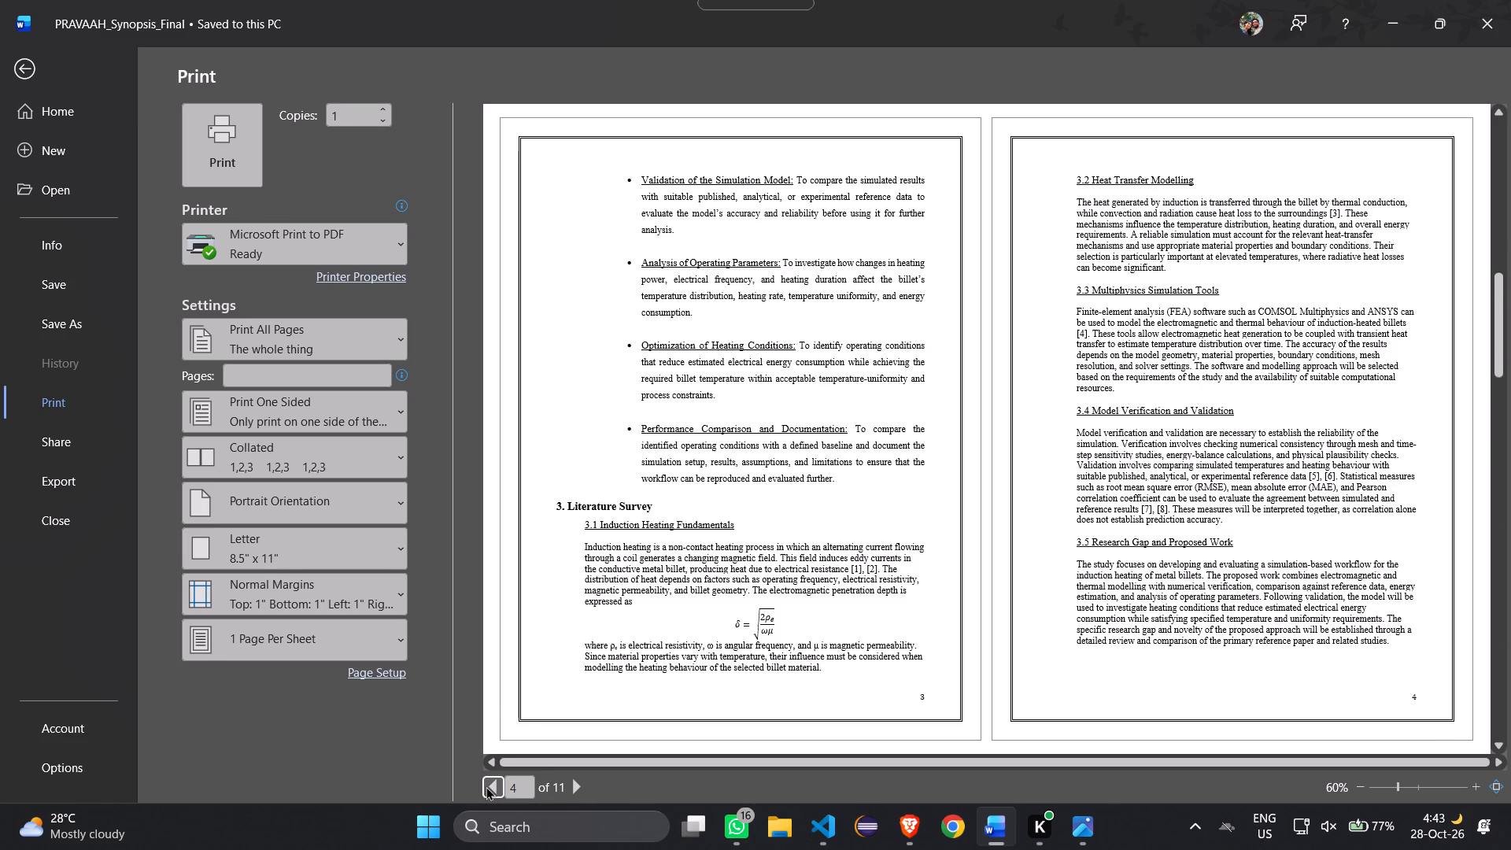
pyautogui.click(486, 786)
pyautogui.doubleClick(486, 786)
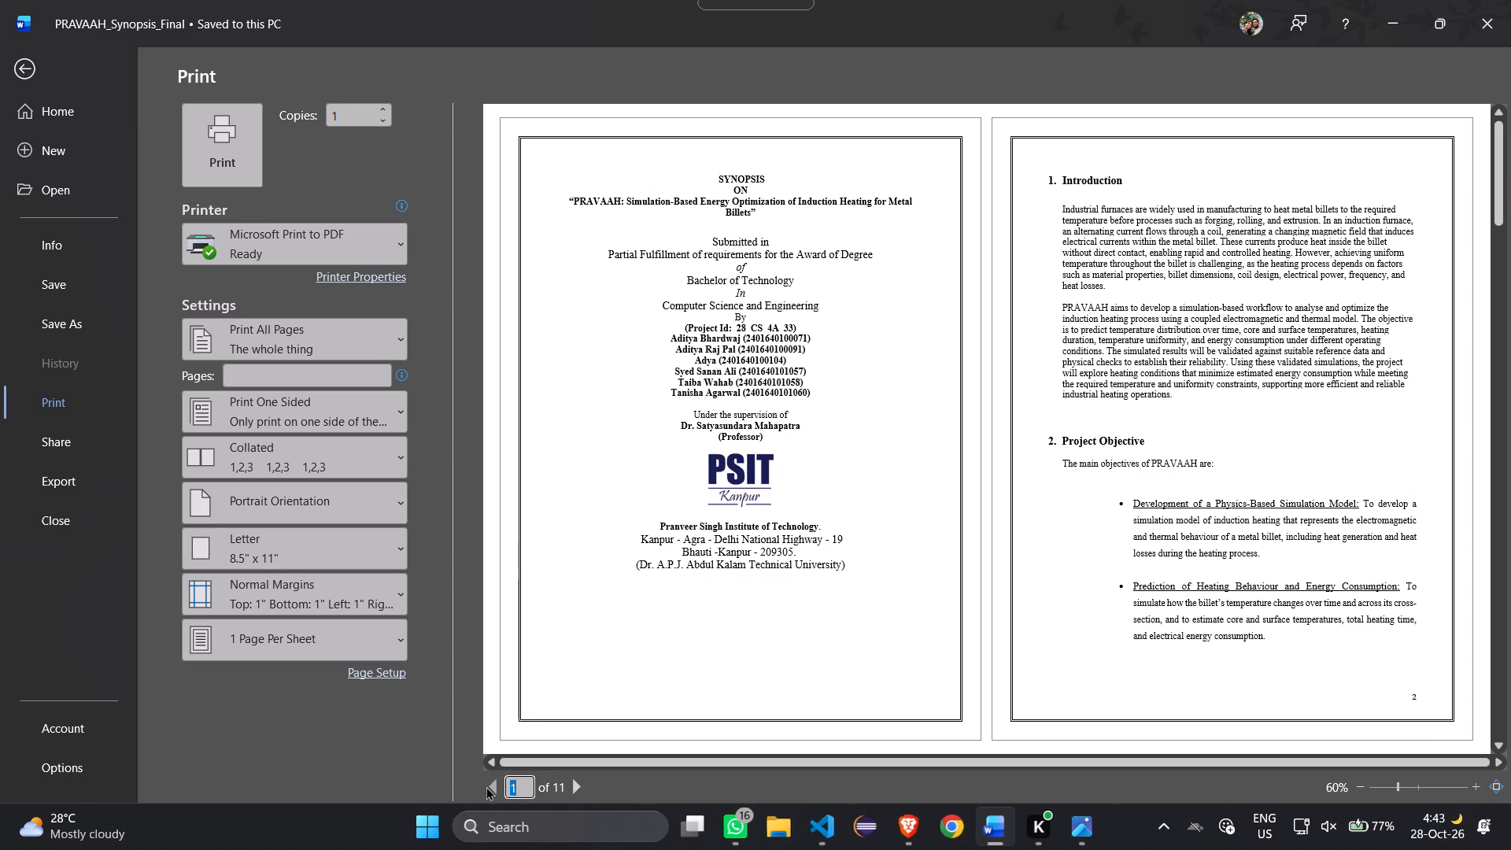
# Print the whole document with Microsoft Print to PDF, saving it in Downloads as a PDF named synopsis.
pyautogui.click(208, 114)
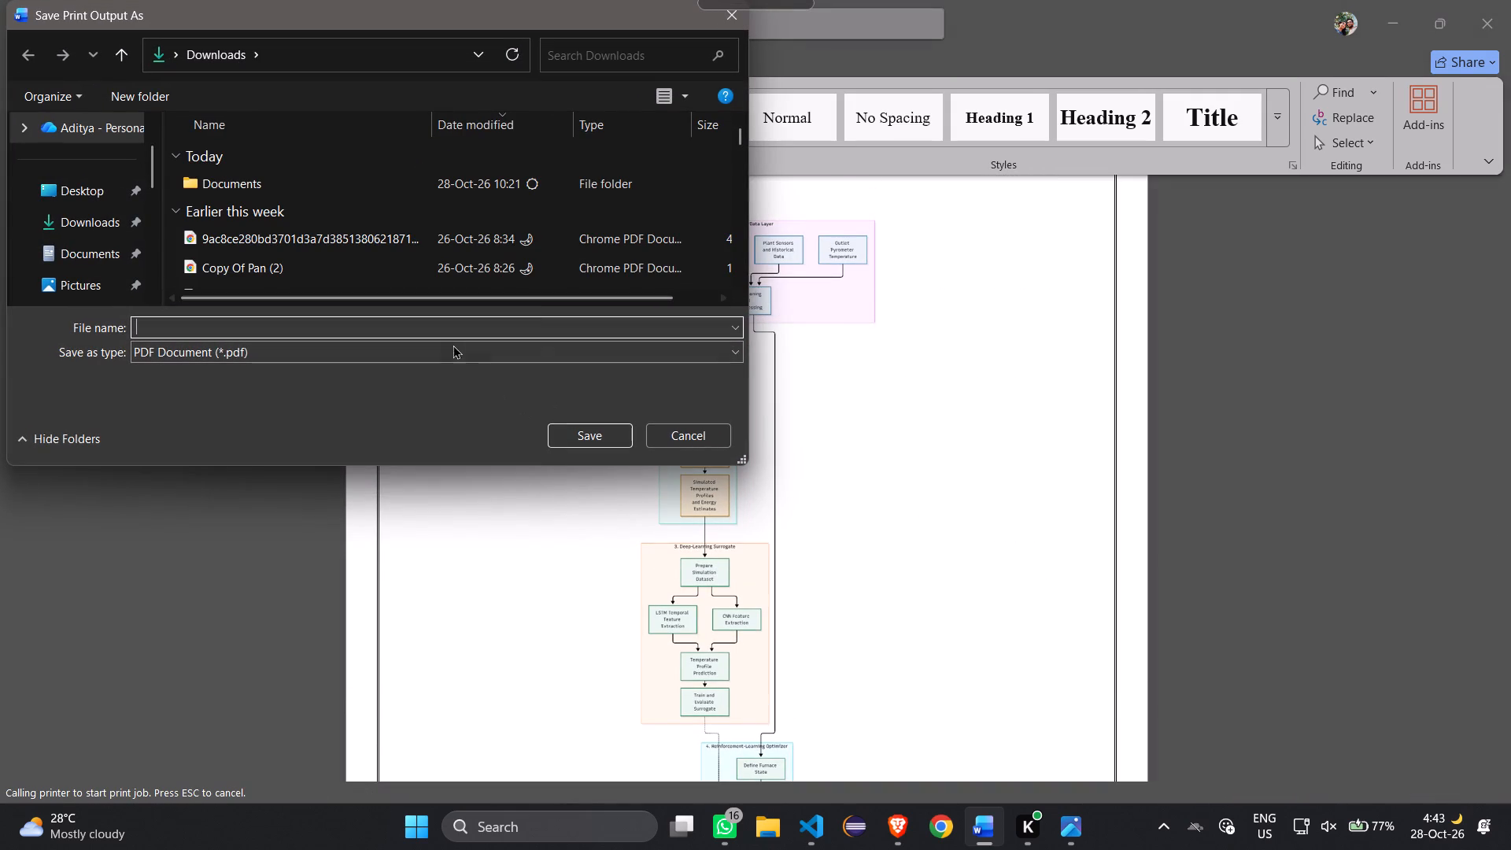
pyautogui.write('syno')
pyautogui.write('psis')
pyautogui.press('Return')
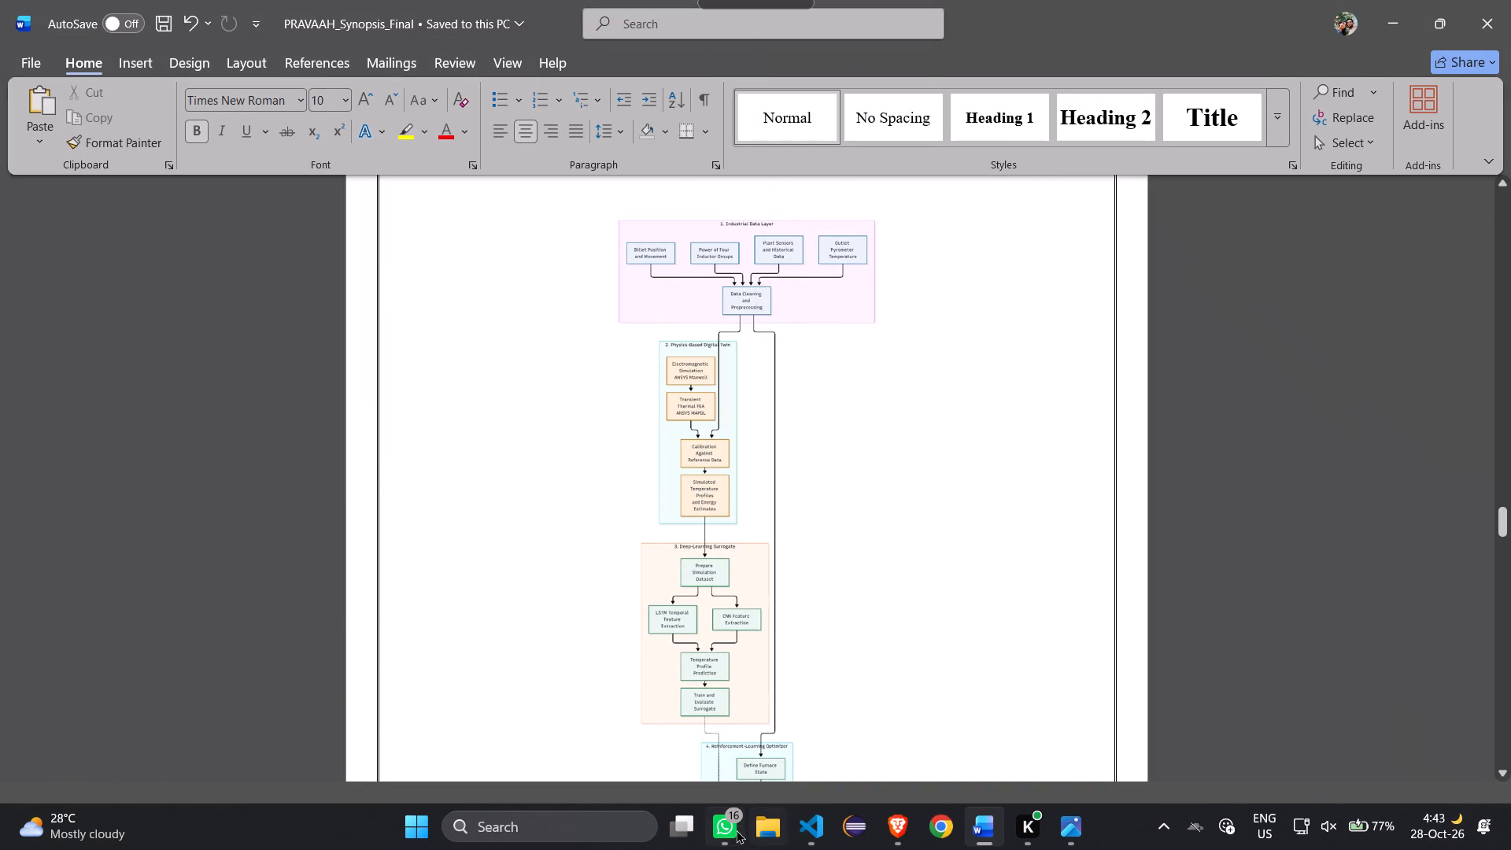
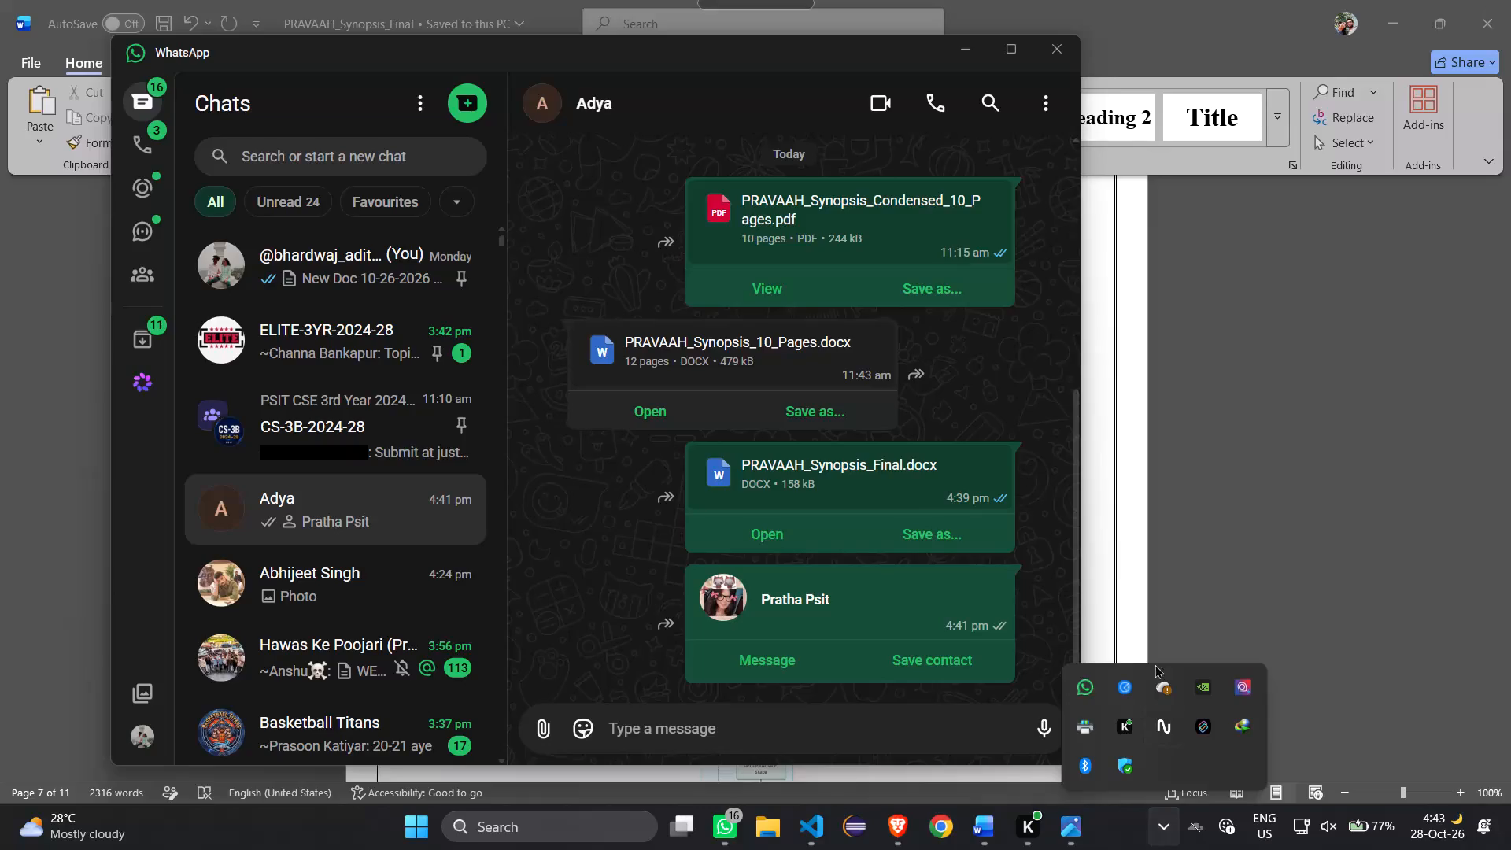
# Open the Windows printer settings from the system tray and check the Microsoft Print to PDF print queue for jobs.
pyautogui.click(1092, 710)
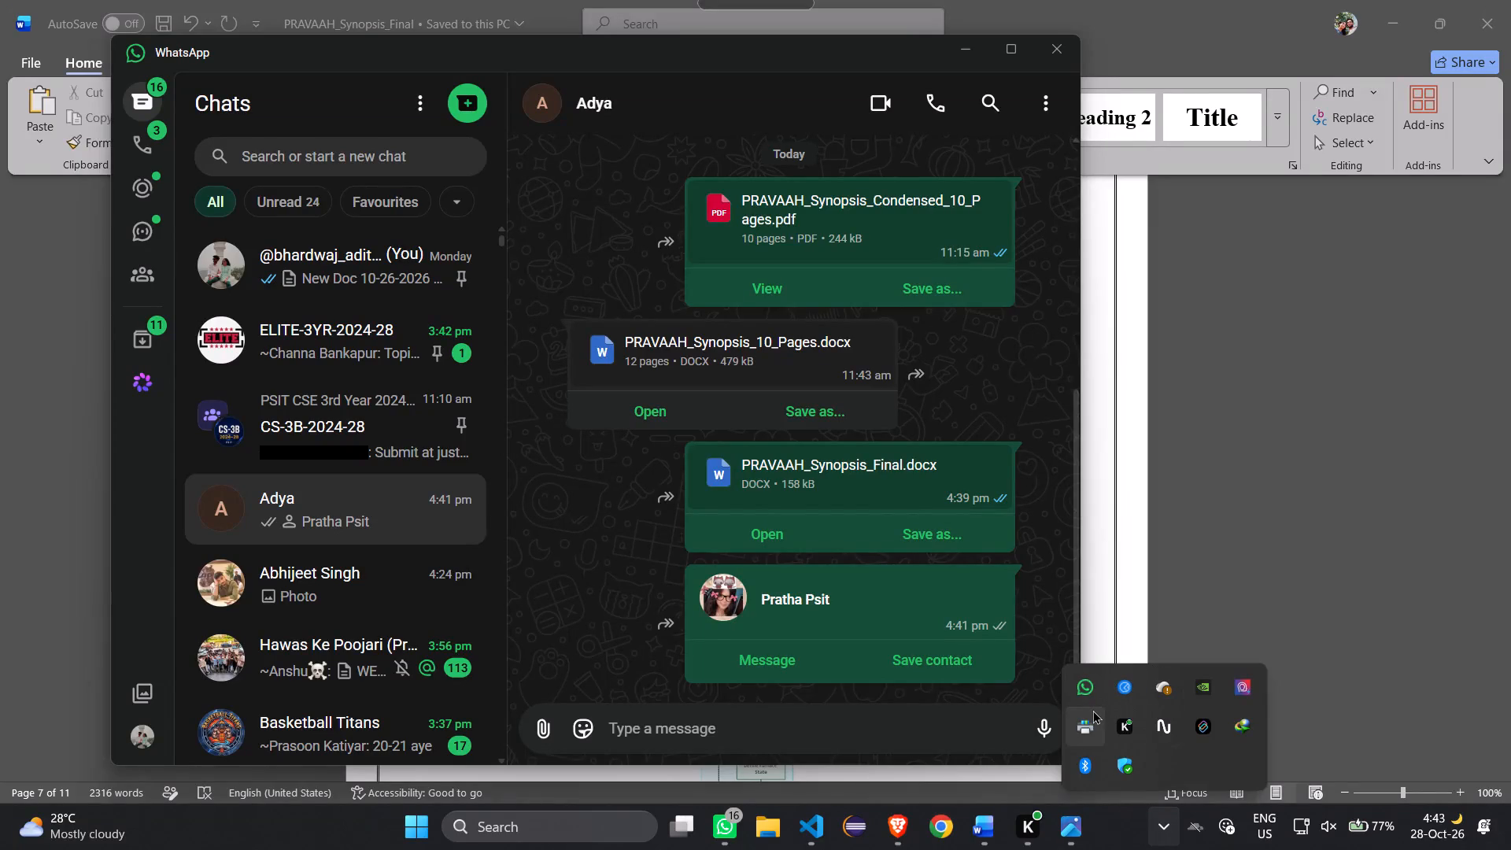
pyautogui.doubleClick(1082, 718)
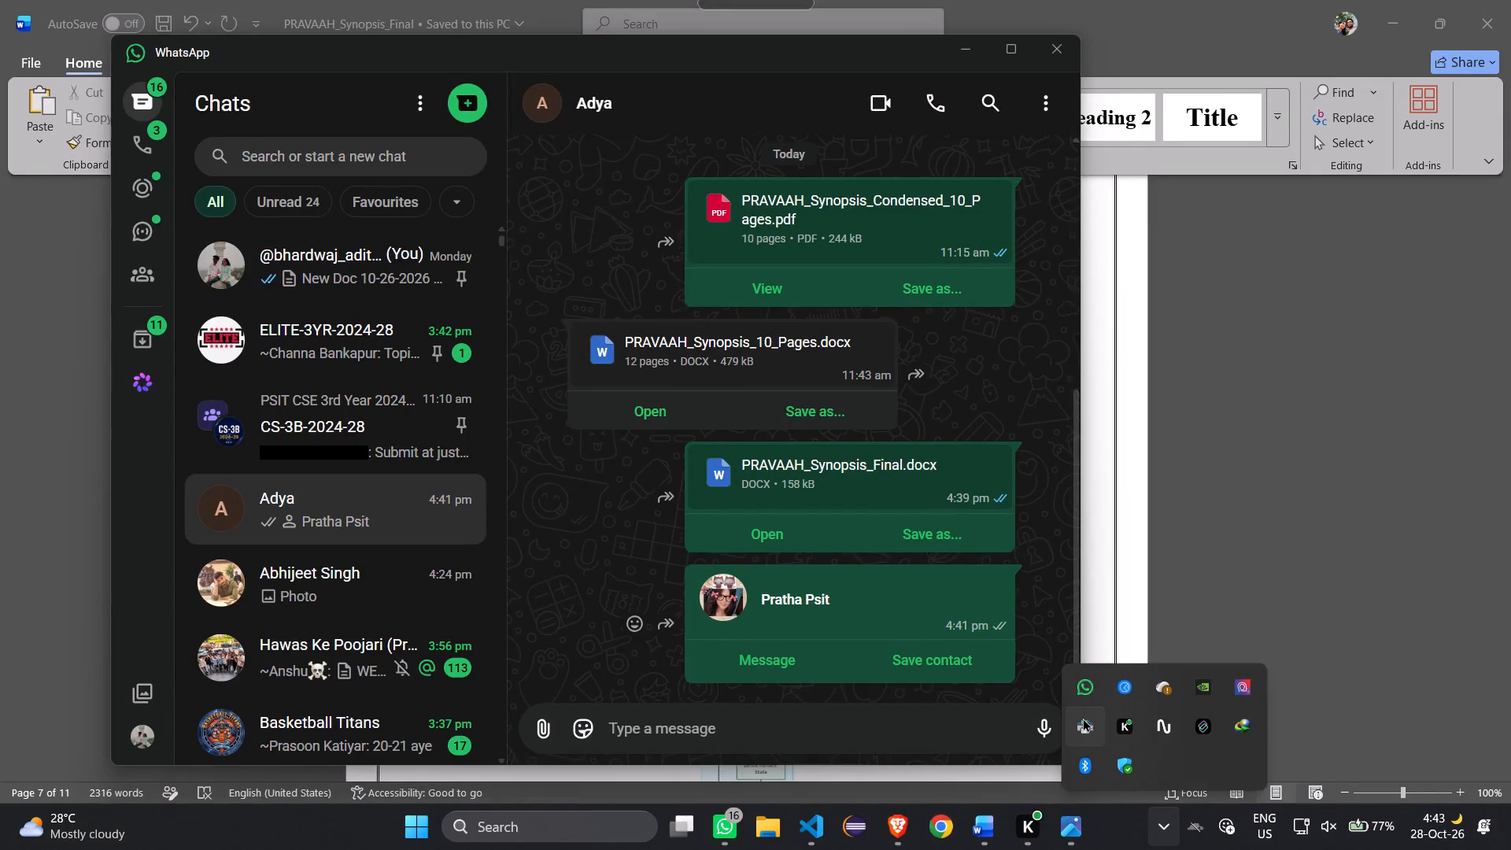
pyautogui.doubleClick(1082, 718)
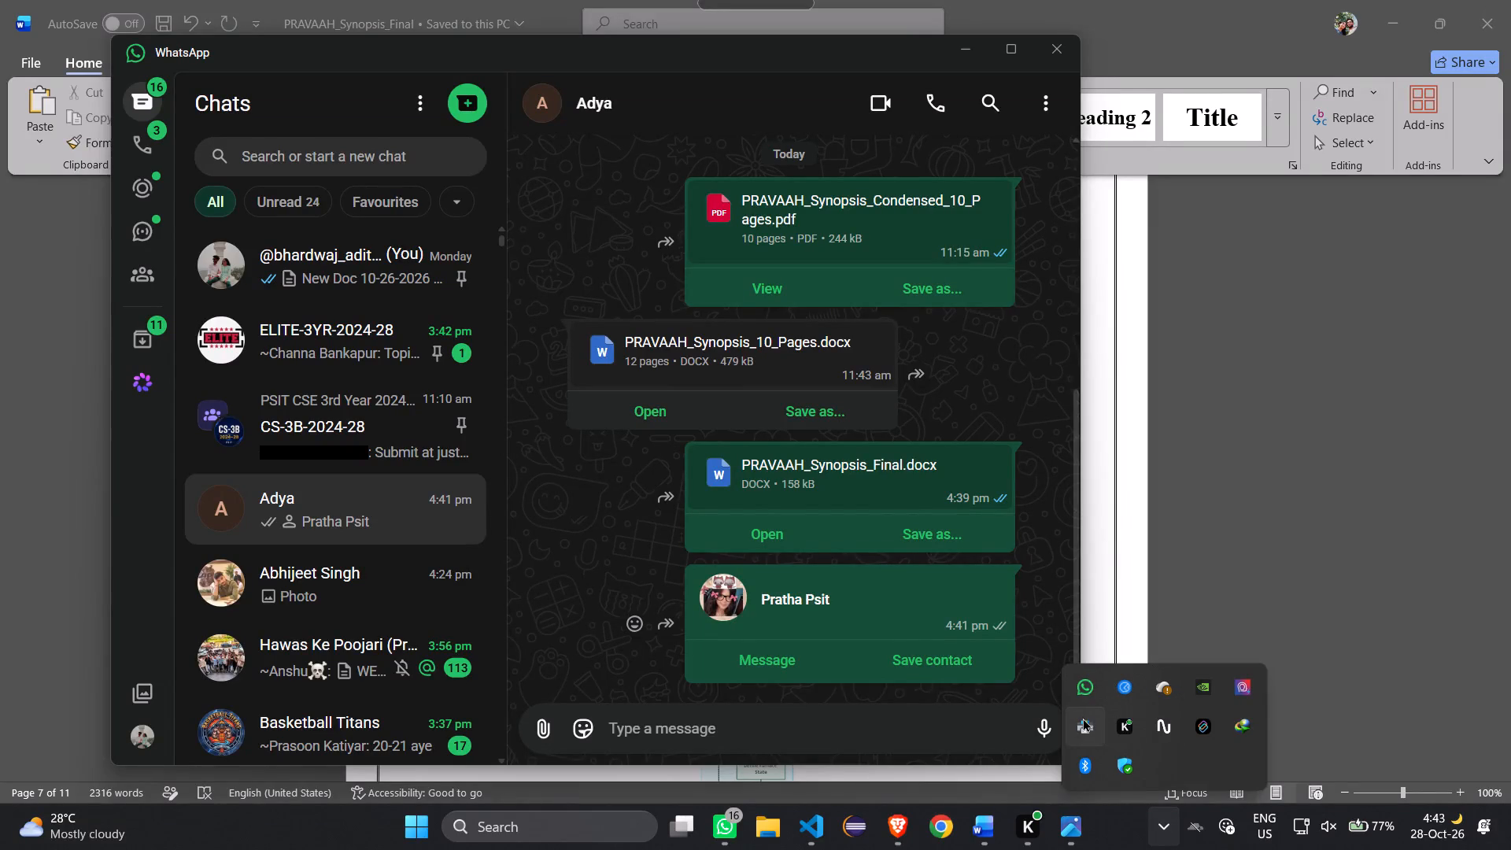
pyautogui.rightClick(1082, 718)
pyautogui.click(1114, 729)
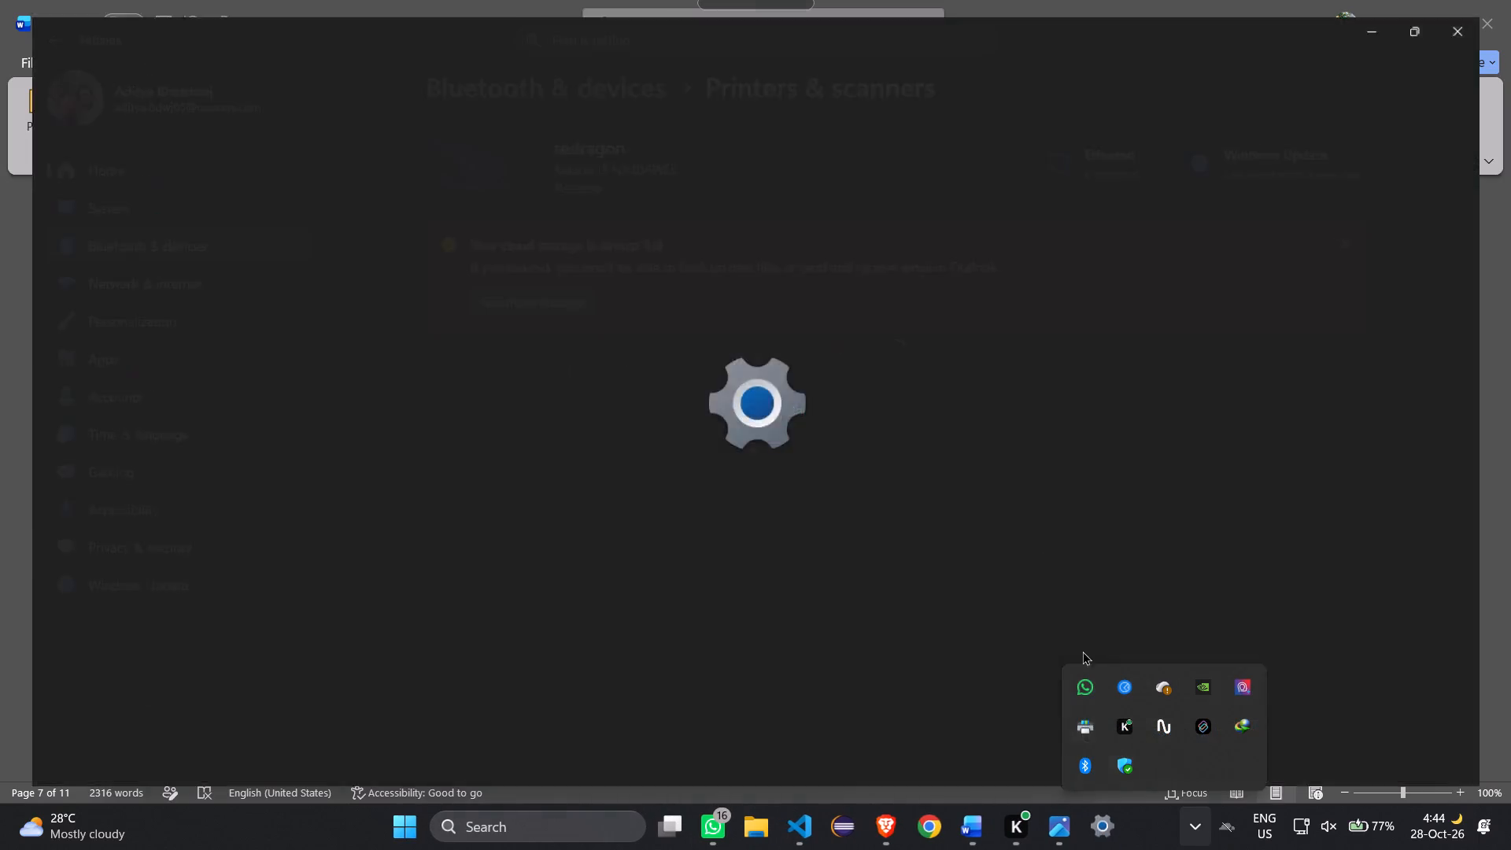
pyautogui.click(1036, 276)
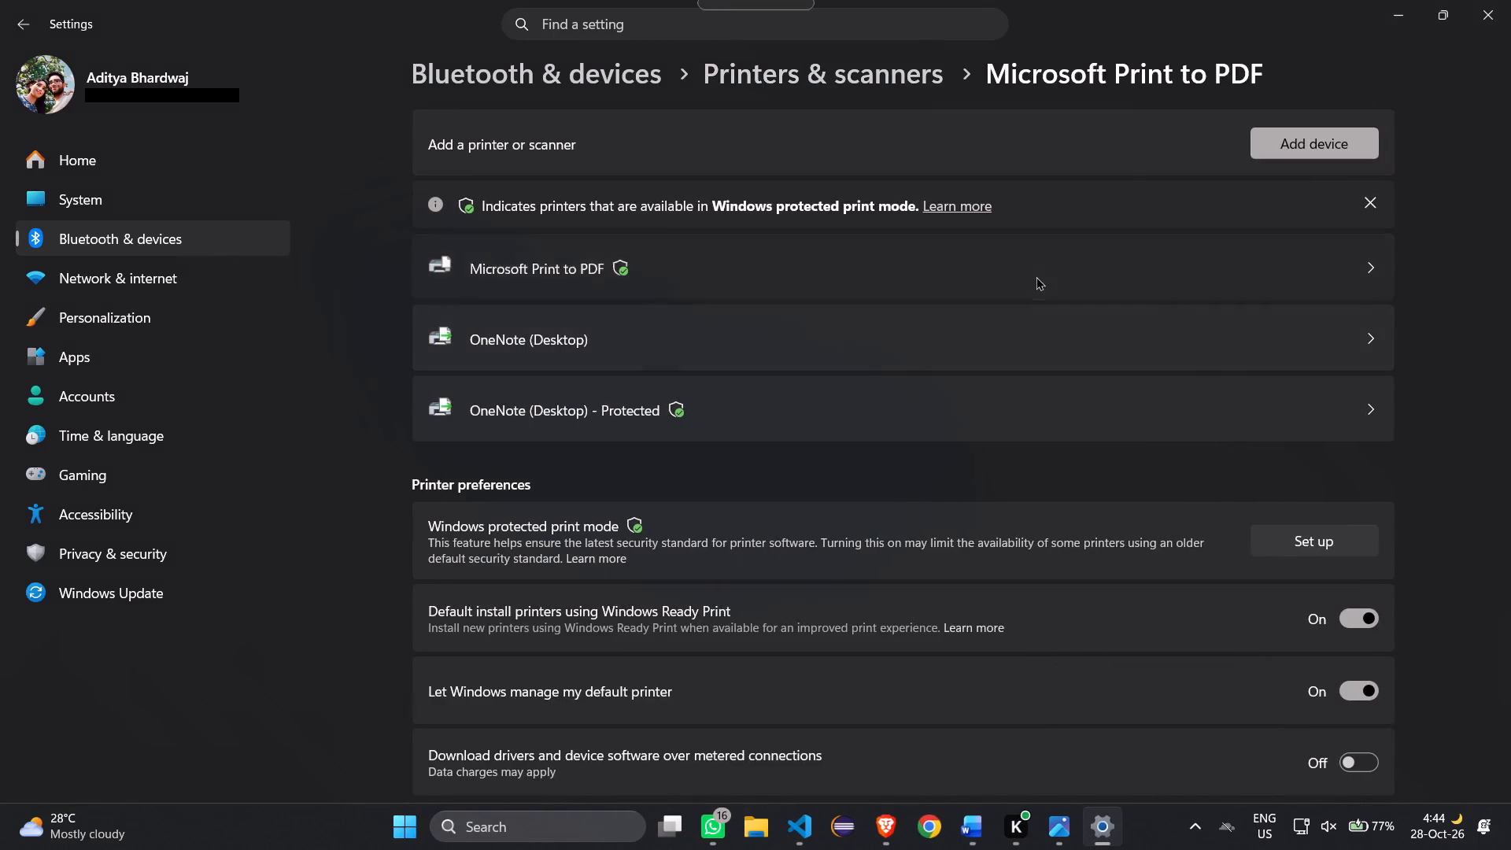
pyautogui.click(1106, 301)
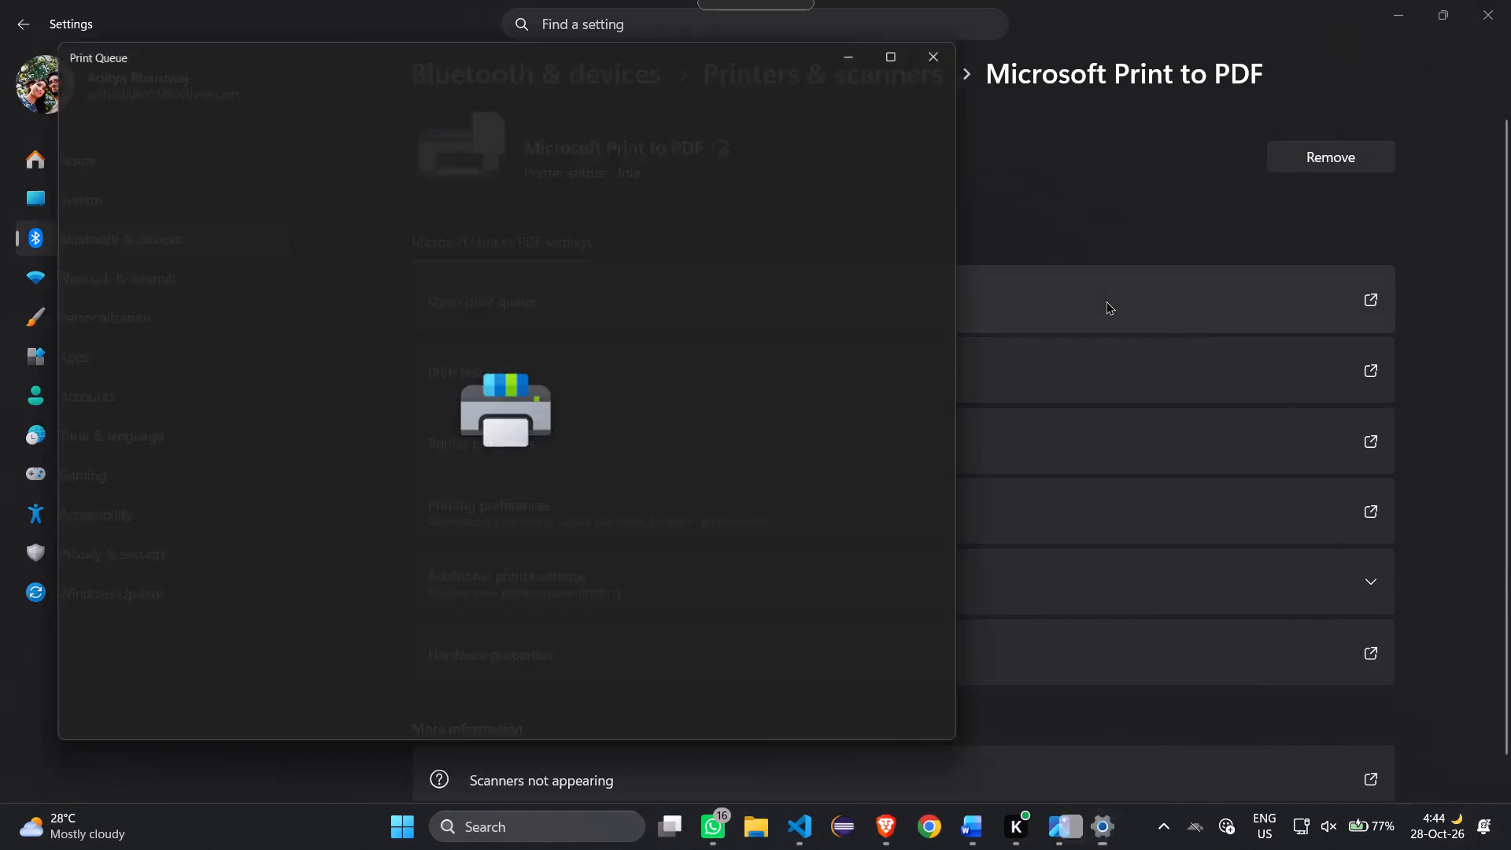
pyautogui.click(977, 35)
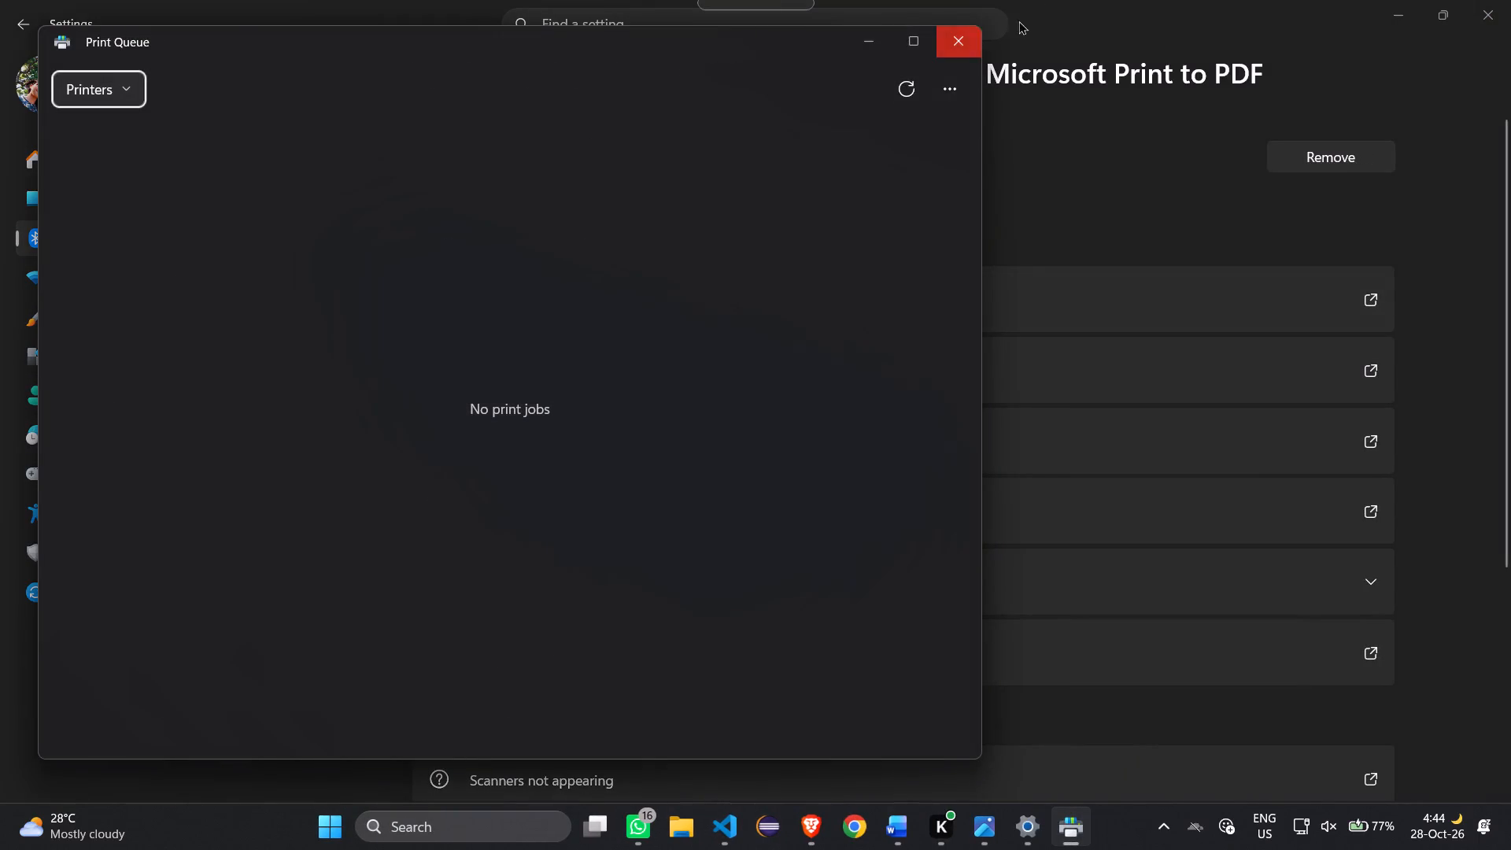
pyautogui.click(1437, 0)
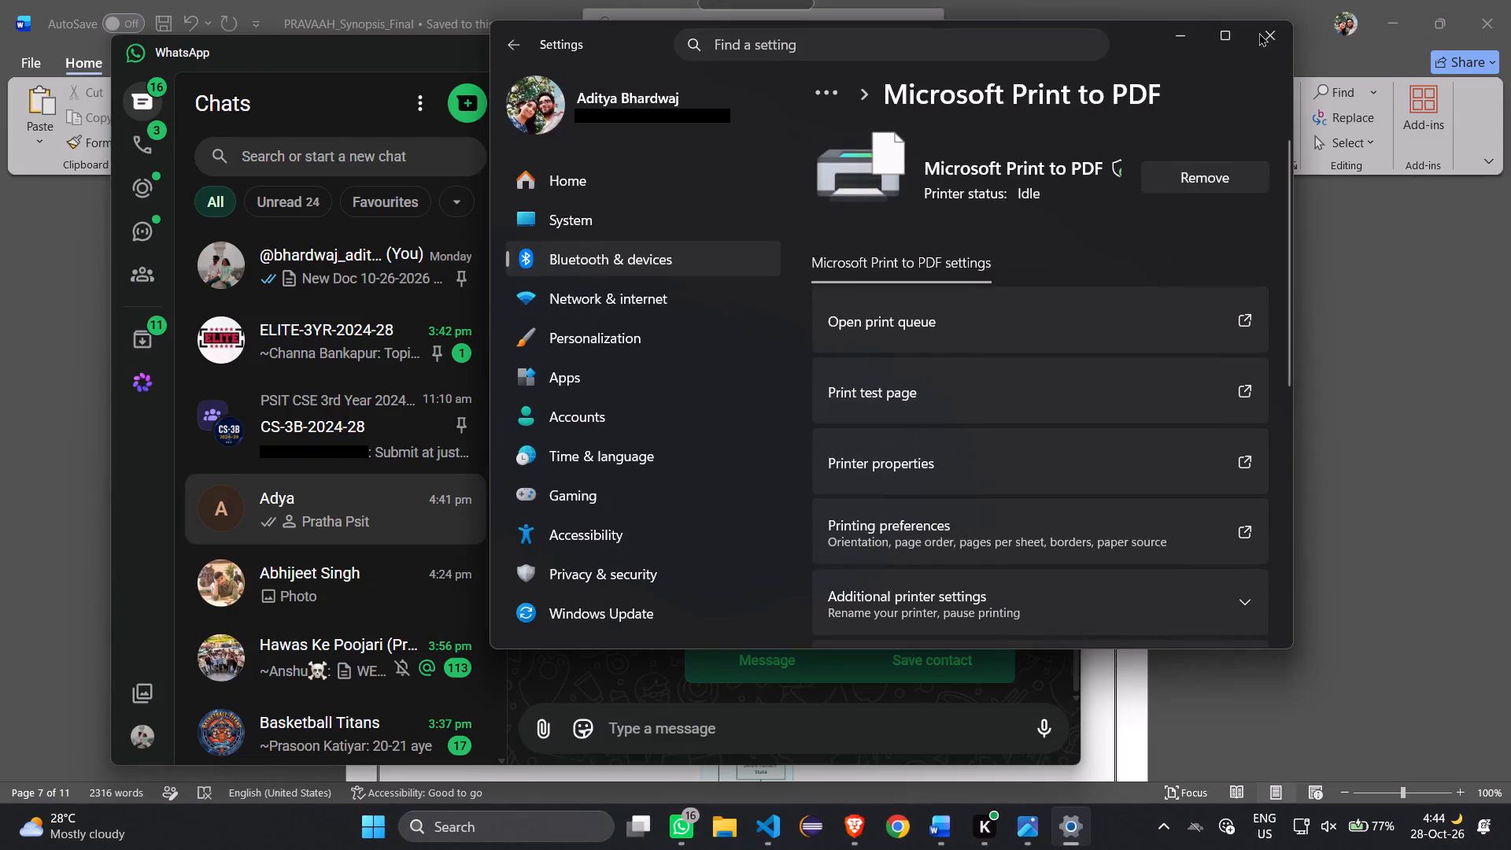